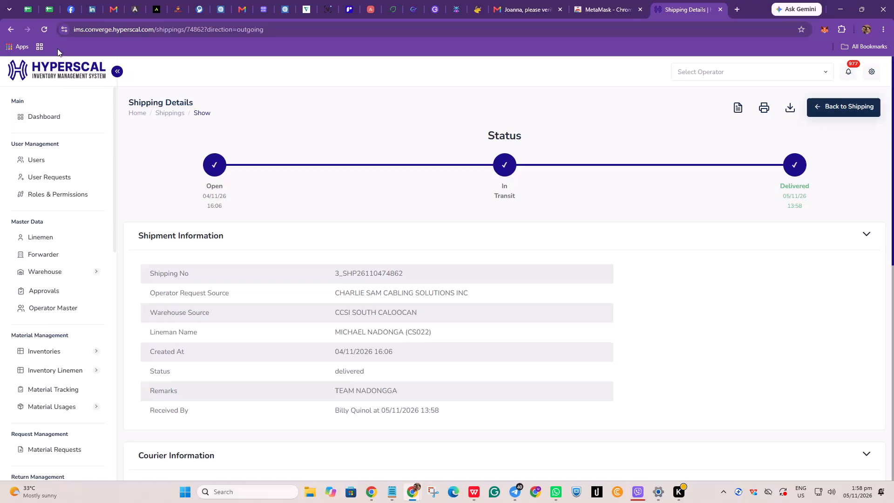
Switch to the warehouse dispatch monitoring spreadsheet and select the four reference number cells CE5:CE8 under 11/4/26.
left_click(29, 7)
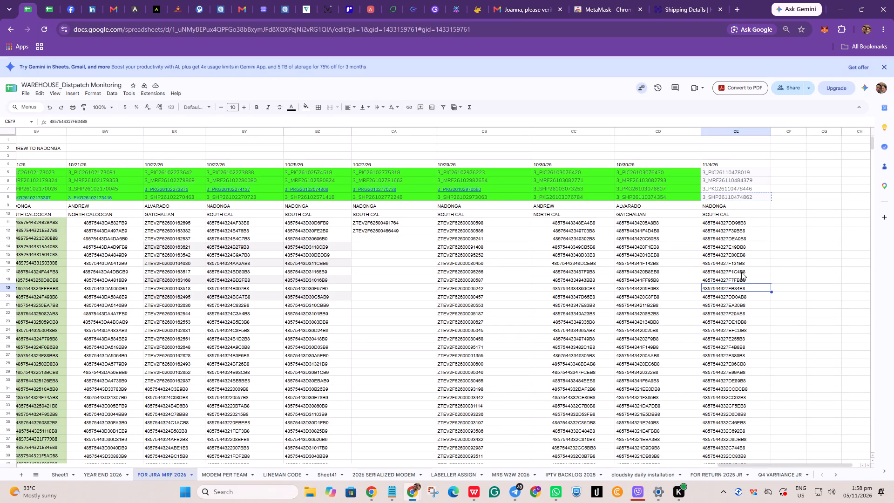
left_click(739, 174)
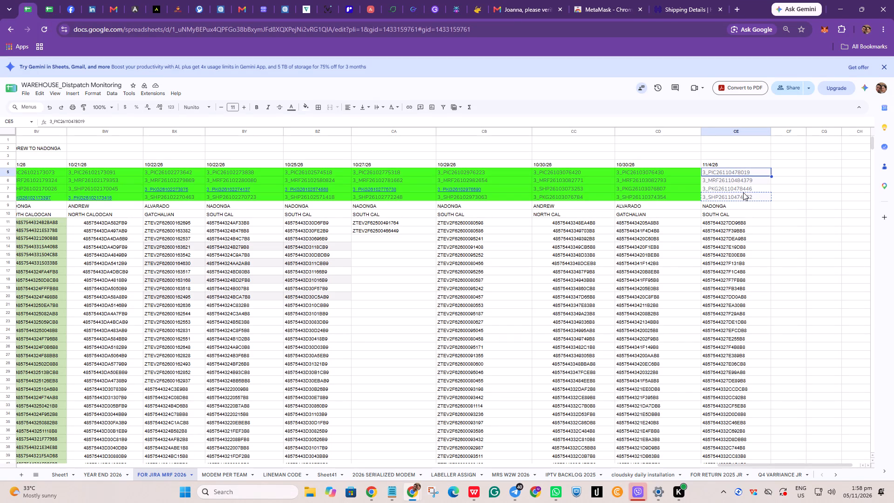
left_click(743, 192, "shift")
left_click(744, 195, "shift")
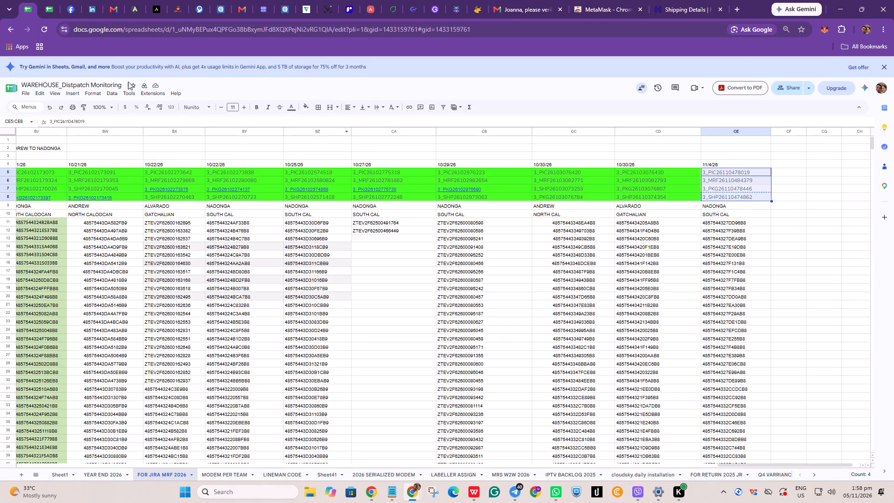
Fill the reference number cells CE5:CE8 under 11/4/26 with the same bright green as the neighbouring columns.
left_click(303, 107)
left_click(340, 139)
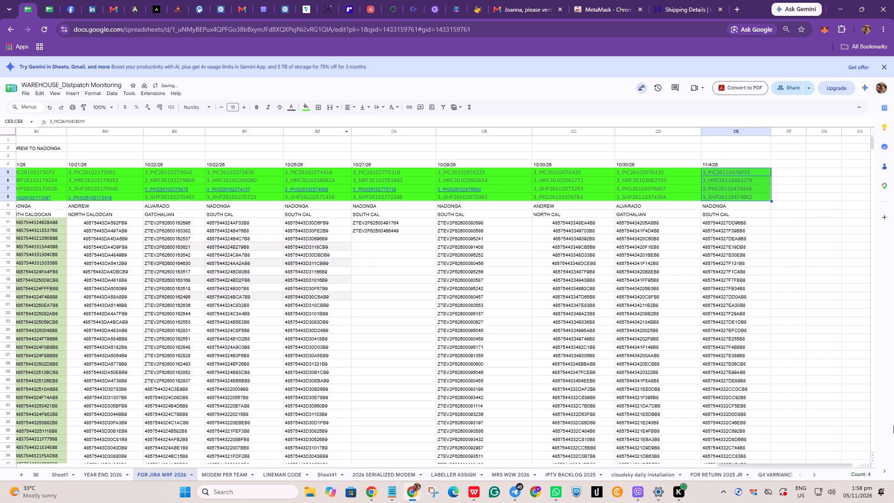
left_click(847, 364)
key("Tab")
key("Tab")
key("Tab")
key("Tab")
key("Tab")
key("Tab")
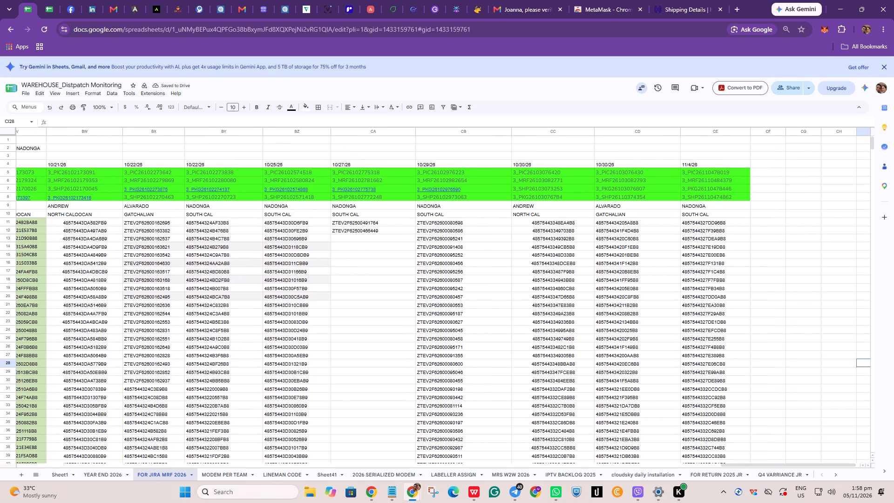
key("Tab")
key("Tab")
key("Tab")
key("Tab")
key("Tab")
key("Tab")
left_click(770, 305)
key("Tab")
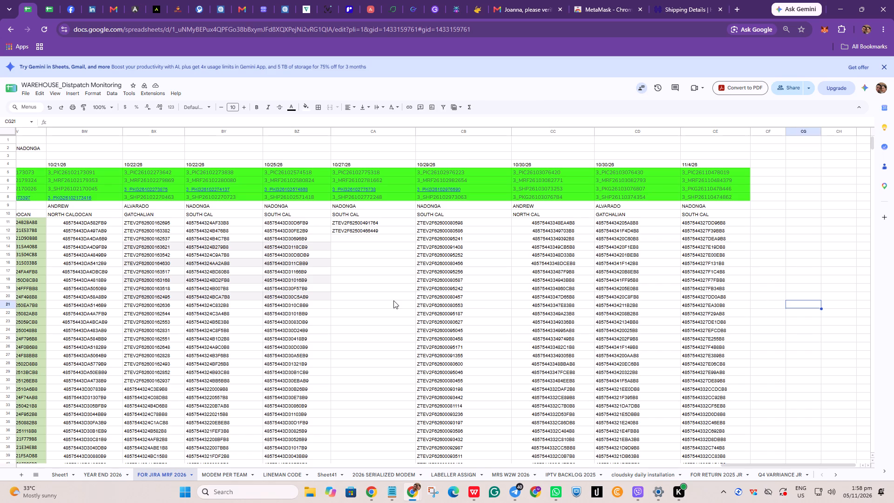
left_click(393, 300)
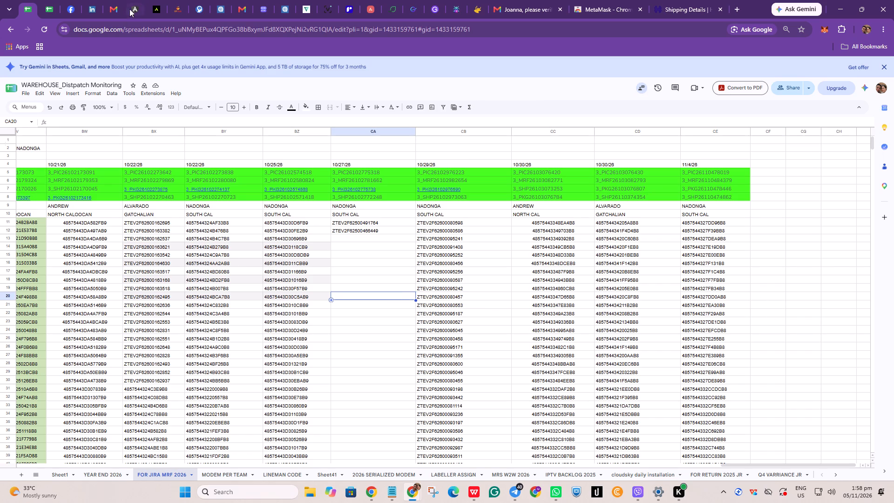
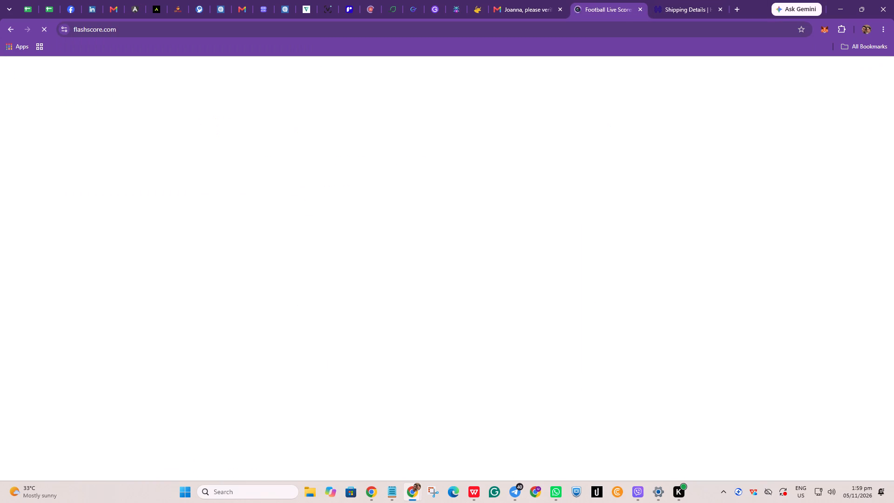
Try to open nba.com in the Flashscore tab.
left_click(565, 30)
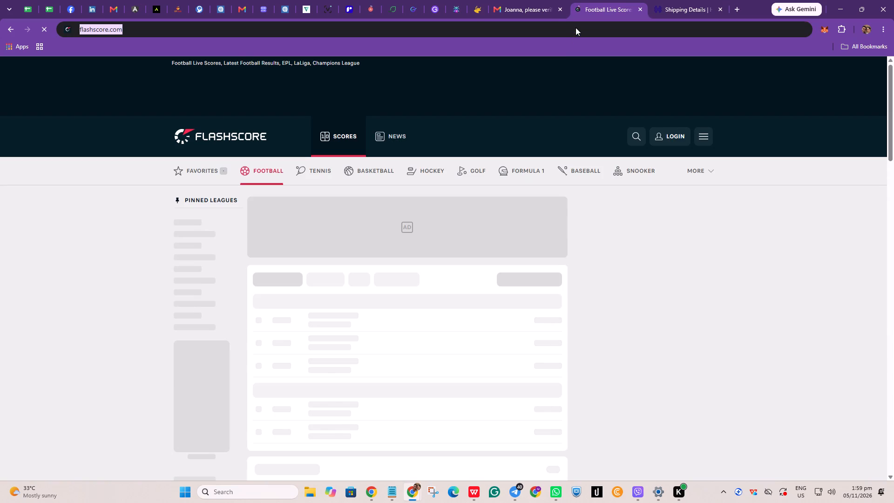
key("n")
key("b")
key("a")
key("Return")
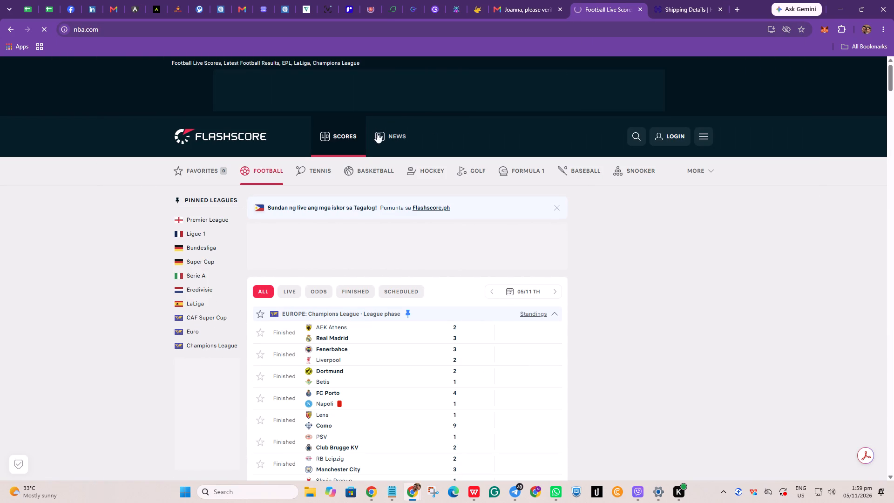
Open Flashscore's basketball section, show the odds view and look through the NBA games for 05/11.
left_click(367, 168)
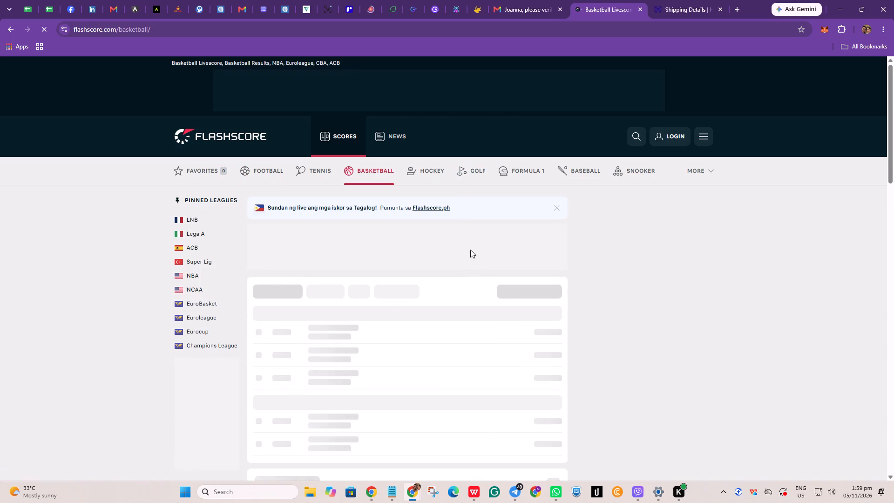
scroll(447, 323, "down", 1)
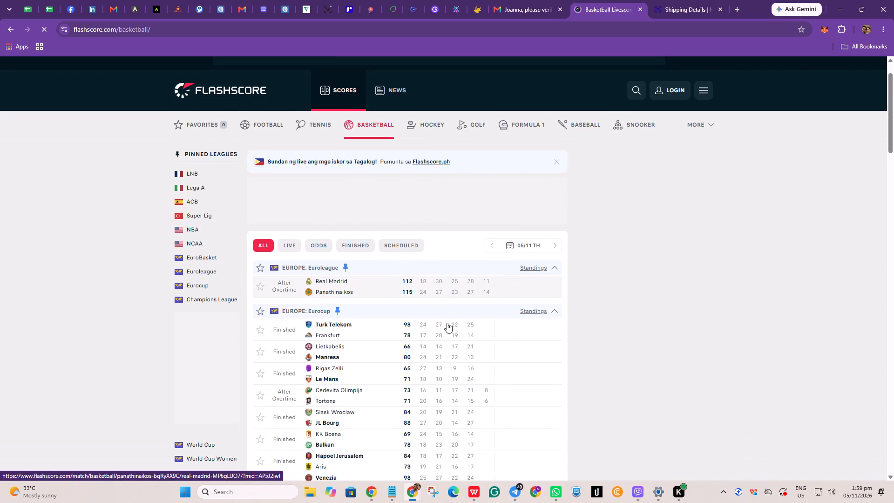
left_click(316, 246)
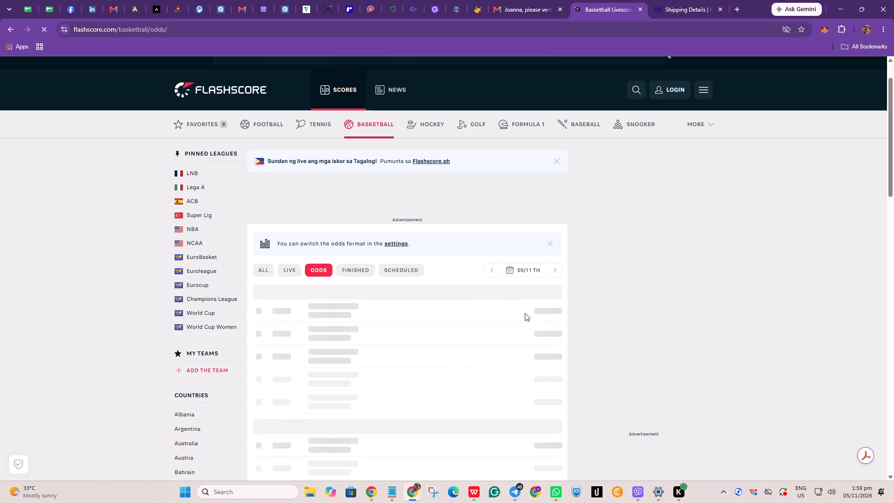
scroll(516, 320, "down", 7)
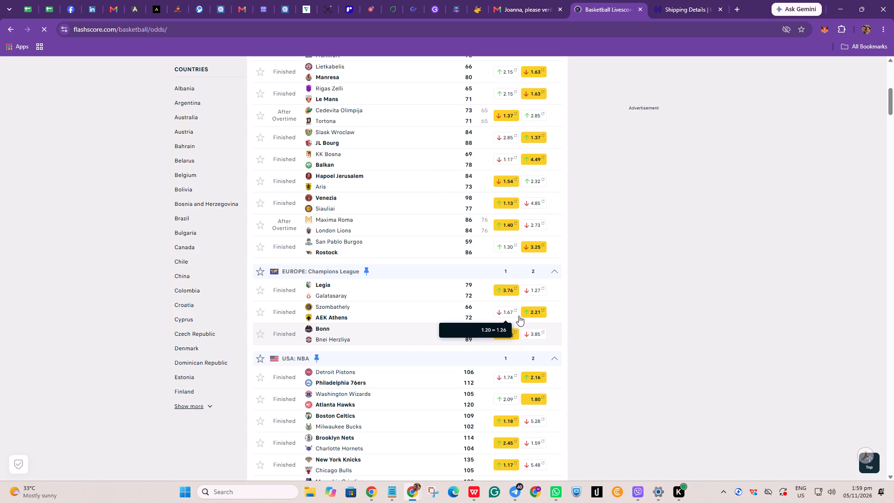
scroll(547, 296, "down", 2)
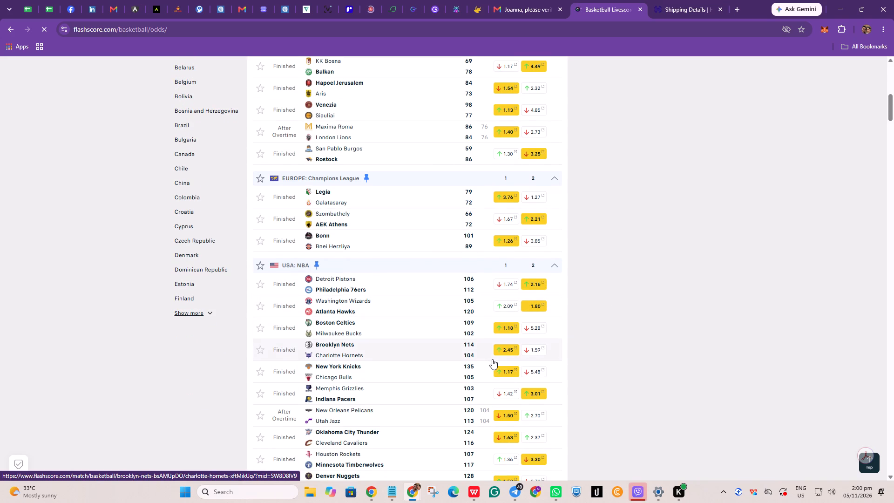
scroll(503, 365, "down", 1)
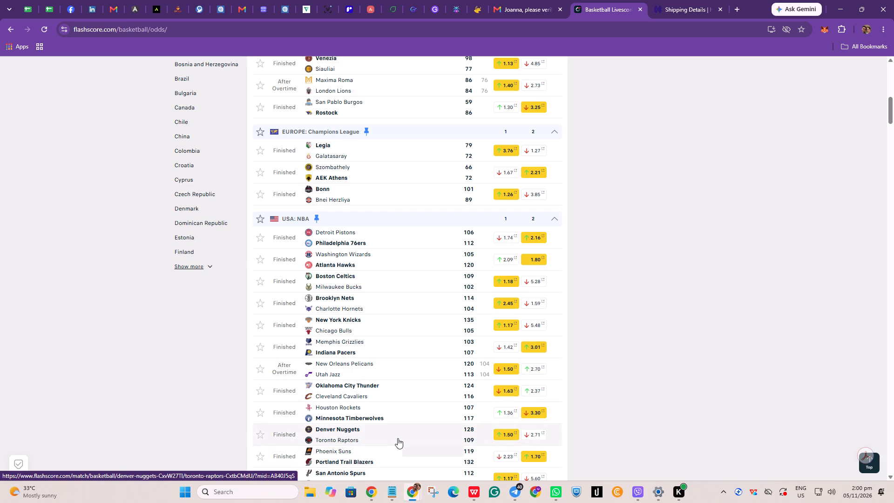
scroll(398, 438, "down", 2)
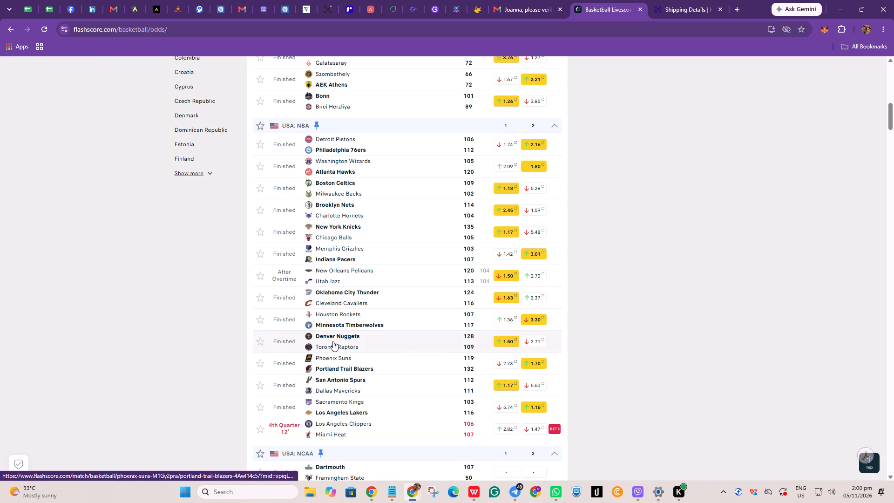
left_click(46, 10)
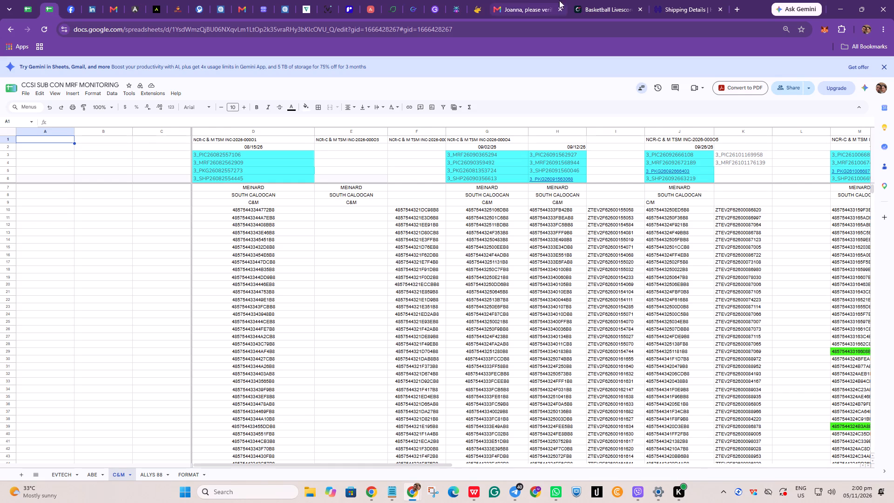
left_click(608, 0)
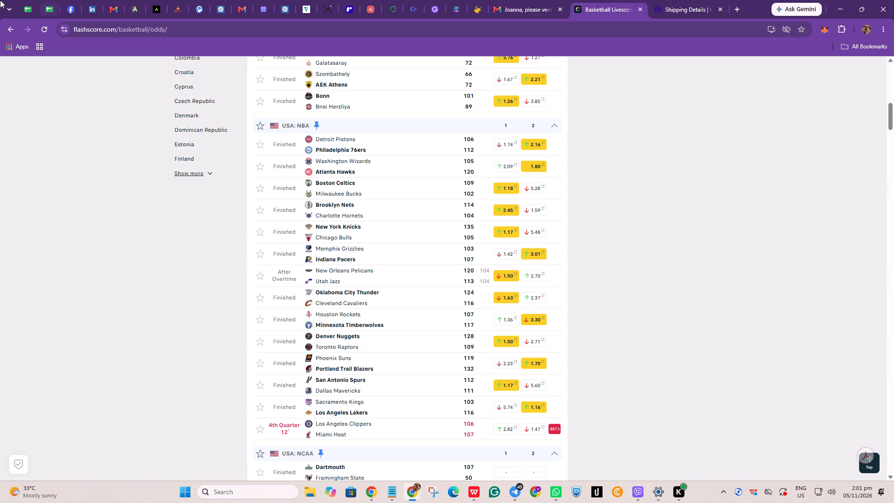
Return to the warehouse dispatch monitoring spreadsheet and look over the dispatch columns up to 11/4/26.
left_click(24, 7)
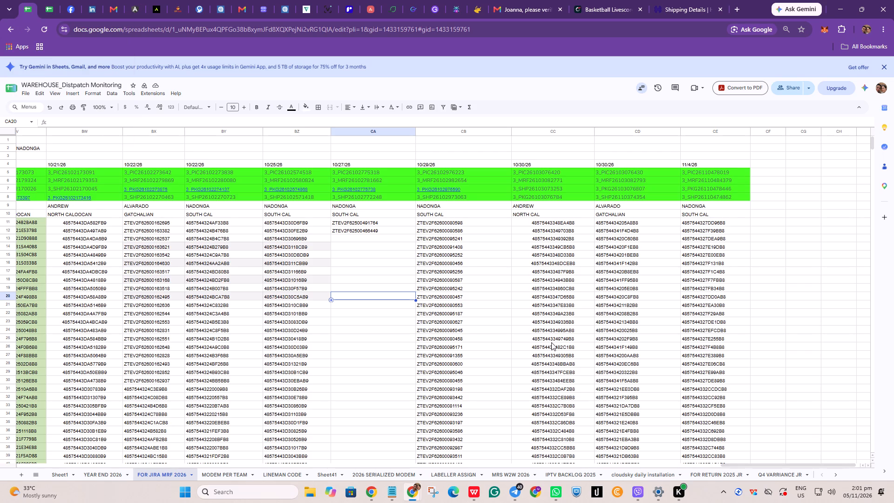
left_click(800, 318)
scroll(792, 347, "down", 3)
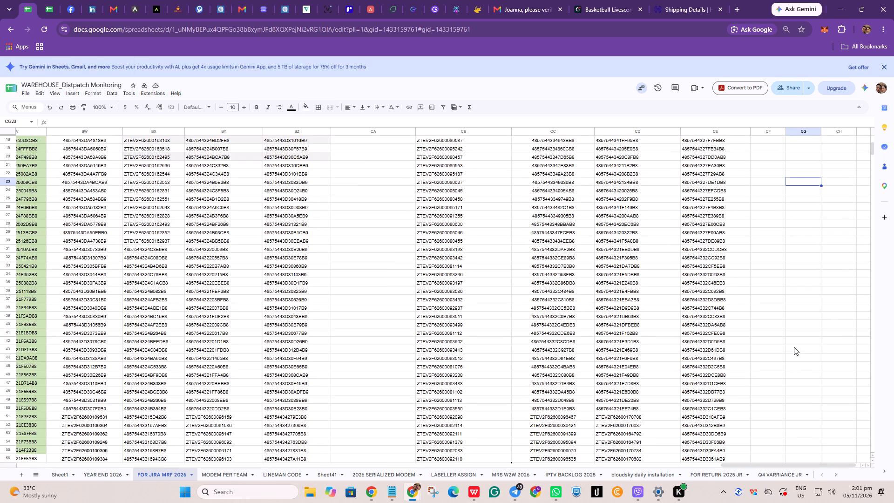
scroll(799, 346, "up", 4)
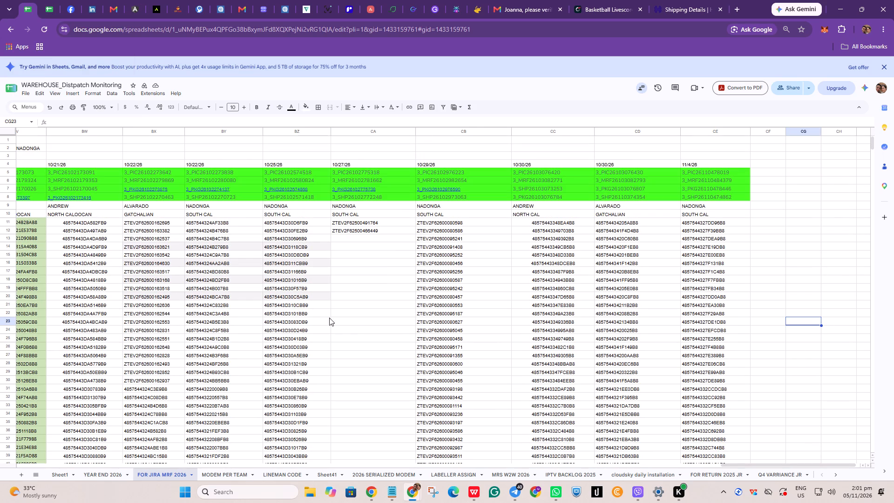
left_click(355, 324)
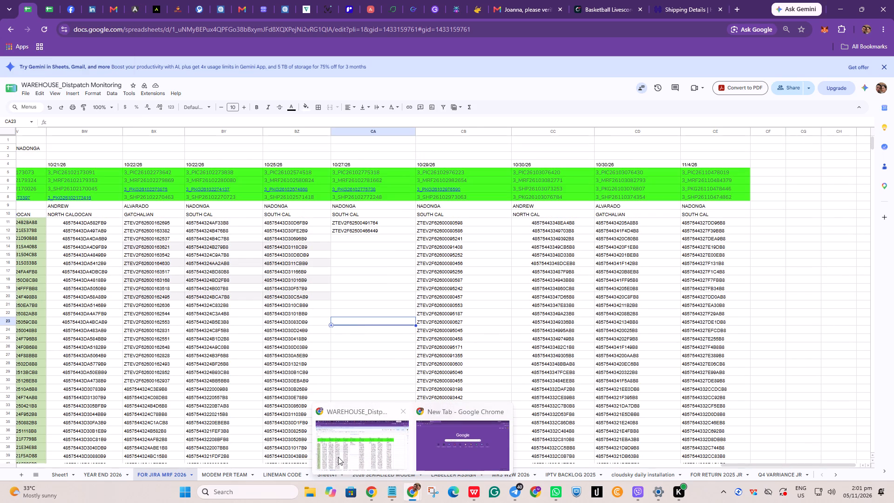
left_click(338, 457)
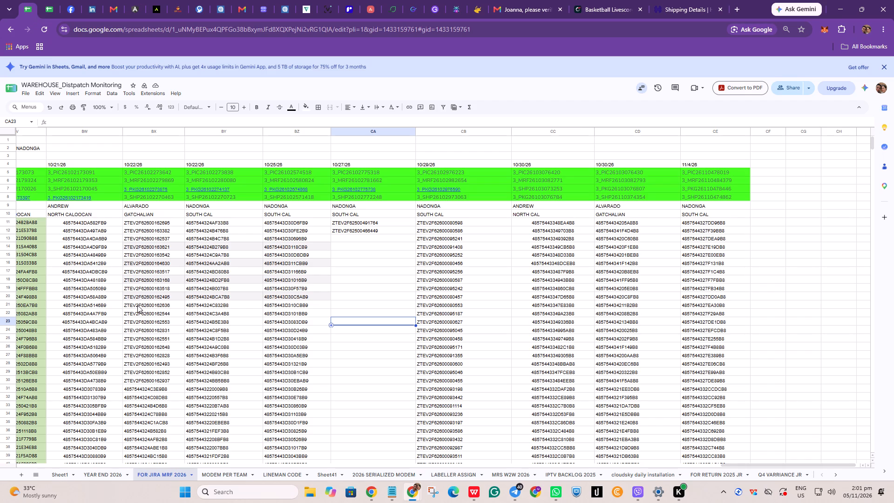
Switch to the CCSI Inventory File and look through the Material Usages records from October 2026 onward for the latest entries.
left_click(370, 491)
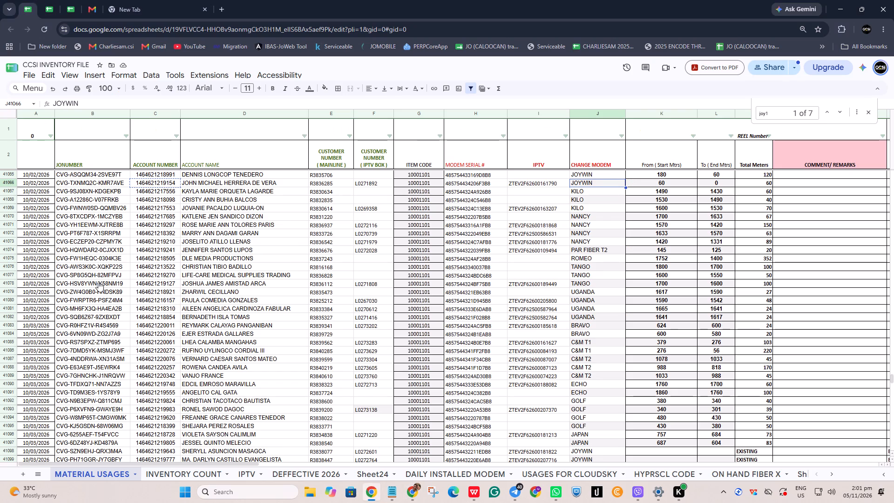
scroll(435, 289, "down", 3)
scroll(679, 333, "down", 8)
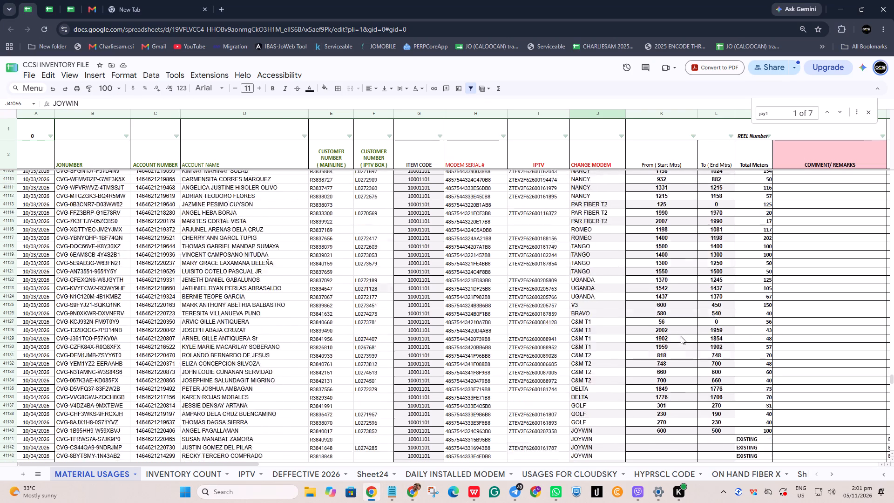
scroll(681, 336, "down", 2)
left_click(848, 322)
left_click_drag(892, 379, 893, 394)
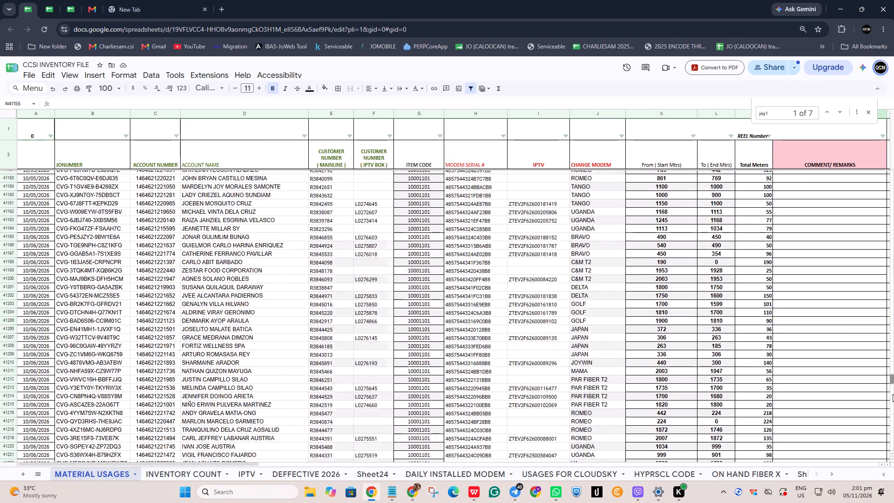
left_click_drag(893, 394, 888, 384)
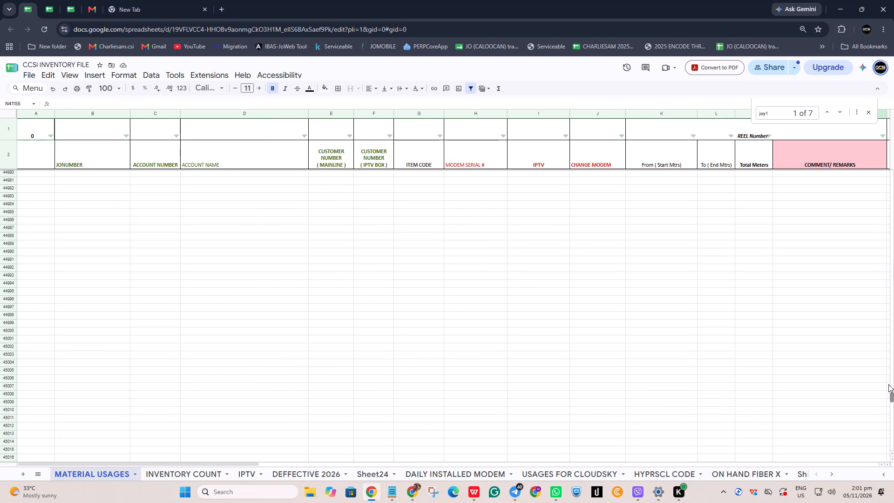
left_click_drag(888, 384, 883, 356)
Examine the 05/16/2026 Material Usages records across the remarks, reel number and 1 Core columns, returning to the date column.
left_click(821, 368)
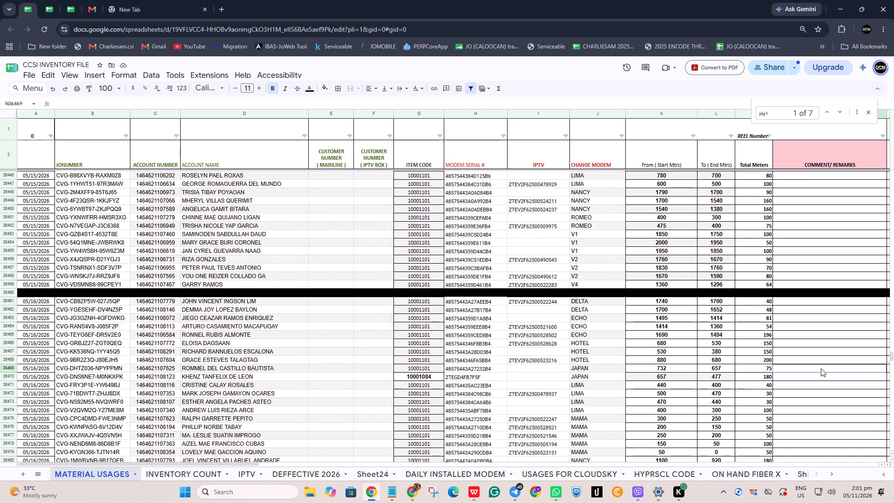
key("Tab")
key("Tab")
key("Tab")
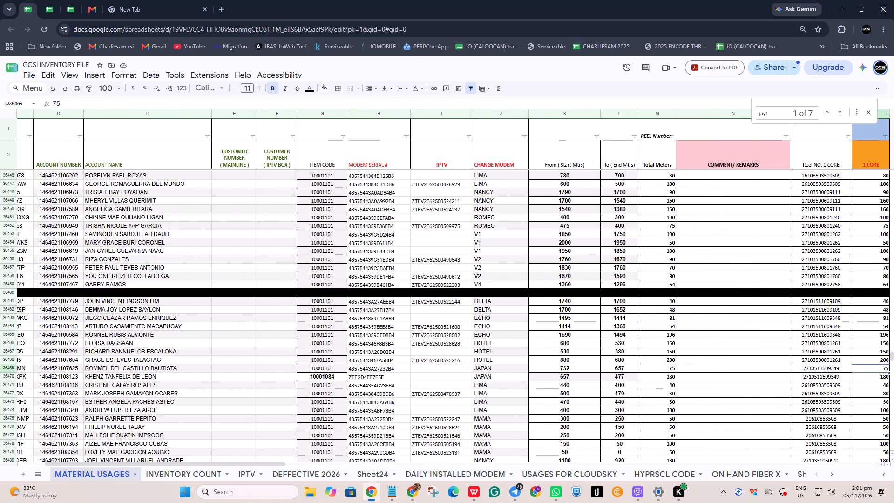
key("Left")
key("Left")
key("Left")
key("Left")
key("Left")
key("Left")
key("Left")
key("Left")
key("Left")
key("Left")
key("Left")
key("Left")
key("Left")
key("Left")
key("Left")
key("Left")
key("Left")
key("Left")
key("Left")
key("Left")
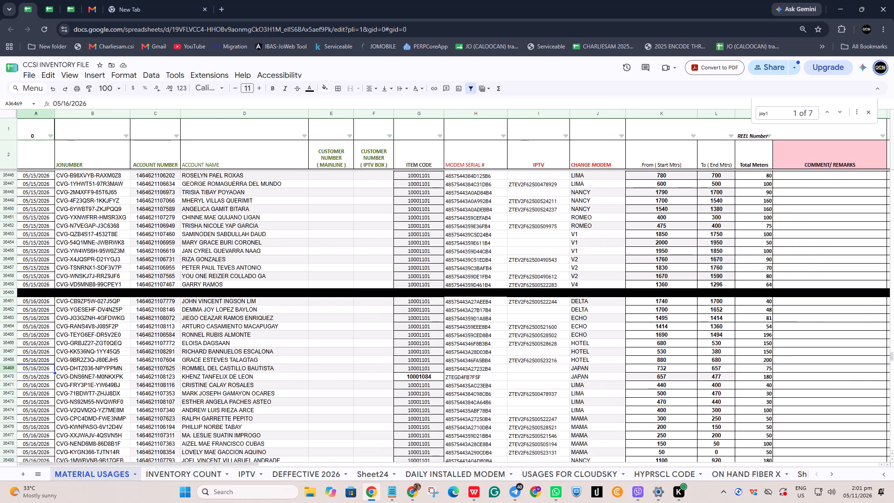
Look through the Material Usages job numbers from 05/16/2026 onward to early August 2026, heading for the latest entries.
key("Right")
key("Down")
key("Down")
key("Down")
key("Down")
key("Down")
key("Down")
key("Down")
key("Down")
key("Down")
key("Down")
key("Down")
key("Down")
key("Down")
key("Down")
key("Down")
key("Down")
key("Down")
key("Down")
key("Down")
key("Down")
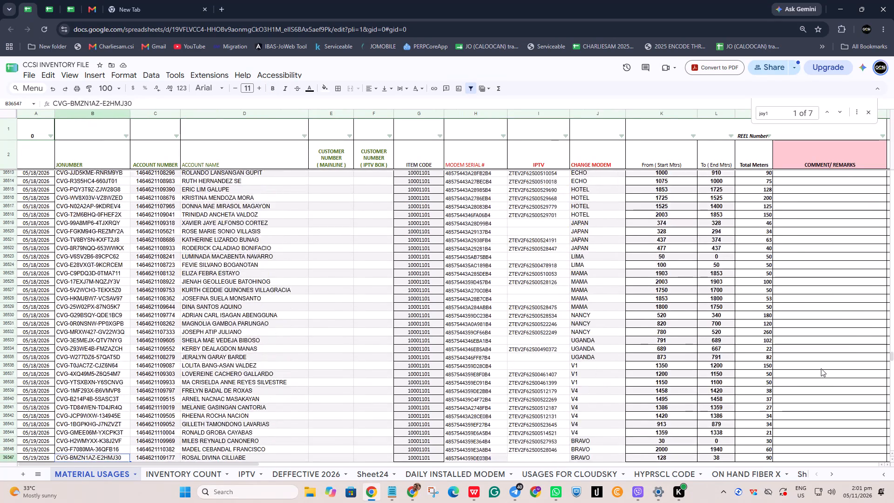
key("Page_Down")
key("Page_Down")
key("Page_Down")
key("Page_Down")
key("Page_Down")
key("Page_Down")
key("Page_Down")
key("Page_Down")
key("Page_Down")
key("Page_Down")
key("Page_Down")
key("Page_Down")
key("Page_Down")
key("Page_Down")
key("Page_Down")
key("Page_Down")
key("Page_Down")
key("Page_Down")
key("Page_Down")
key("Page_Down")
key("Page_Down")
key("Page_Down")
key("Page_Down")
key("Page_Down")
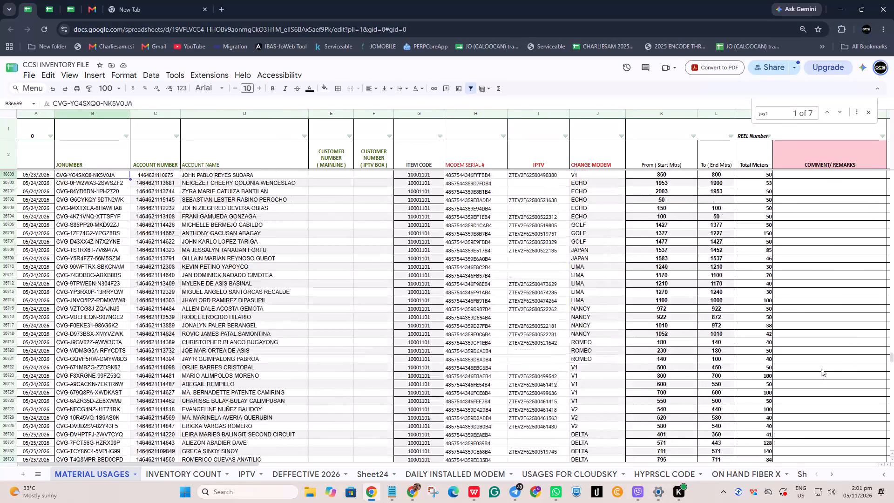
key("Page_Down")
key("Page_Down")
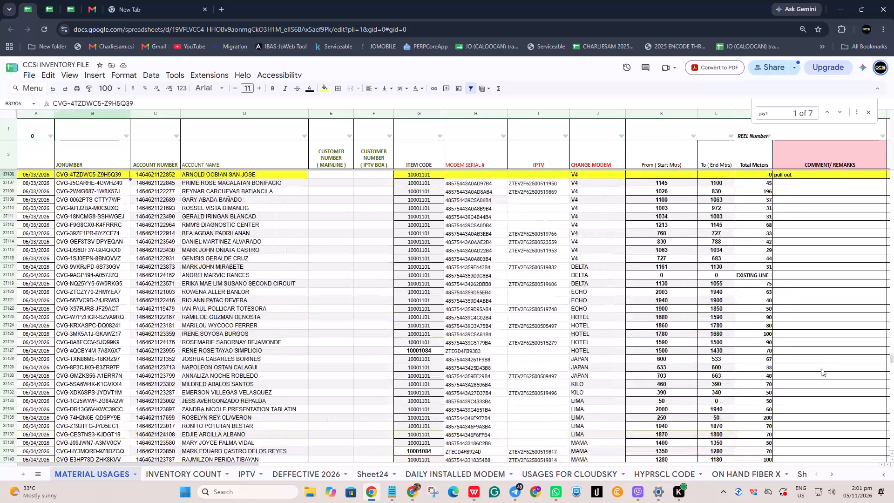
key("Page_Down")
key("Page_Down")
key("Page_Down")
key("Page_Down")
key("Page_Down")
key("Page_Down")
key("Page_Down")
key("Page_Down")
key("Page_Down")
key("Page_Down")
key("Page_Down")
key("Page_Down")
key("Page_Down")
key("Page_Down")
key("Page_Down")
key("Page_Down")
key("Page_Down")
key("Page_Down")
key("Page_Down")
key("Page_Down")
key("Page_Down")
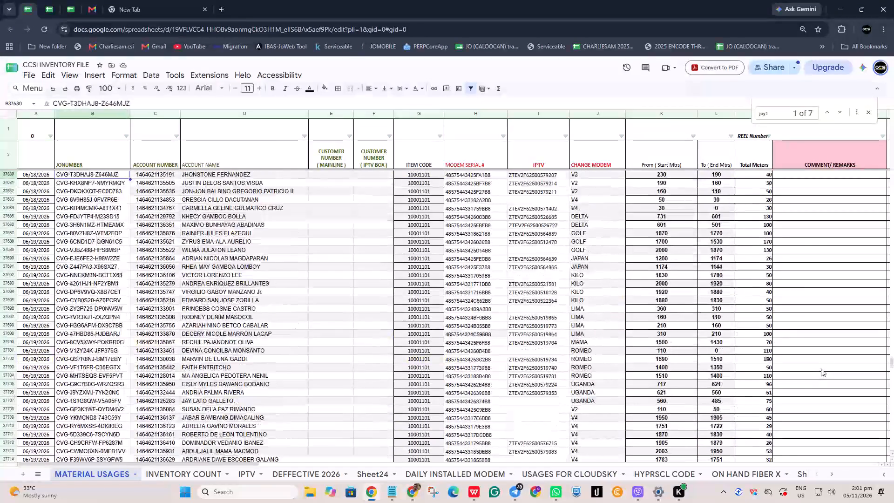
key("Page_Down")
key("Page_Down")
key("Page_Down")
key("Page_Down")
key("Page_Down")
key("Page_Down")
key("Page_Down")
key("Page_Down")
key("Page_Down")
key("Page_Down")
key("Page_Down")
key("Page_Down")
key("Page_Down")
key("Page_Down")
key("Page_Down")
key("Page_Down")
key("Page_Down")
key("Page_Down")
key("Page_Down")
key("Page_Down")
key("Page_Down")
key("Page_Down")
key("Page_Down")
key("Page_Down")
key("Page_Down")
key("Page_Down")
key("Page_Down")
key("Page_Down")
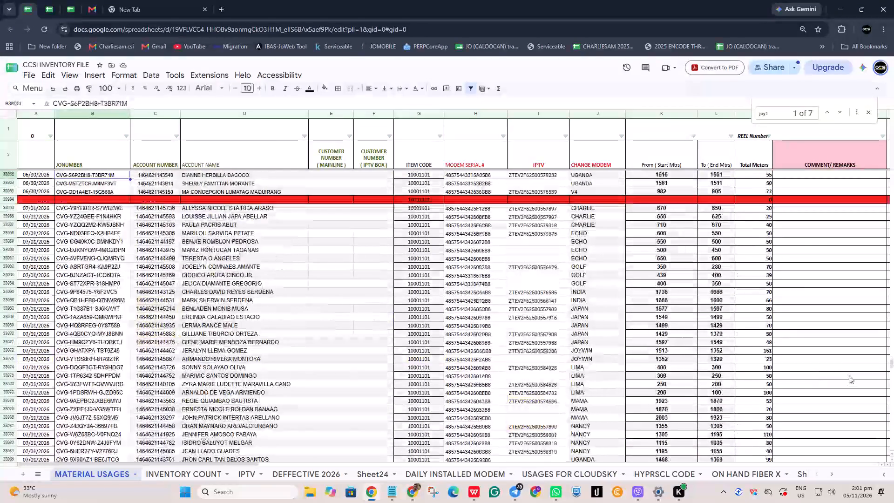
key("Page_Down")
key("Page_Down")
key("Page_Down")
key("Page_Down")
key("Page_Down")
key("Page_Down")
key("Page_Down")
key("Page_Down")
key("Page_Down")
key("Page_Down")
key("Page_Down")
key("Page_Down")
key("Page_Down")
key("Page_Down")
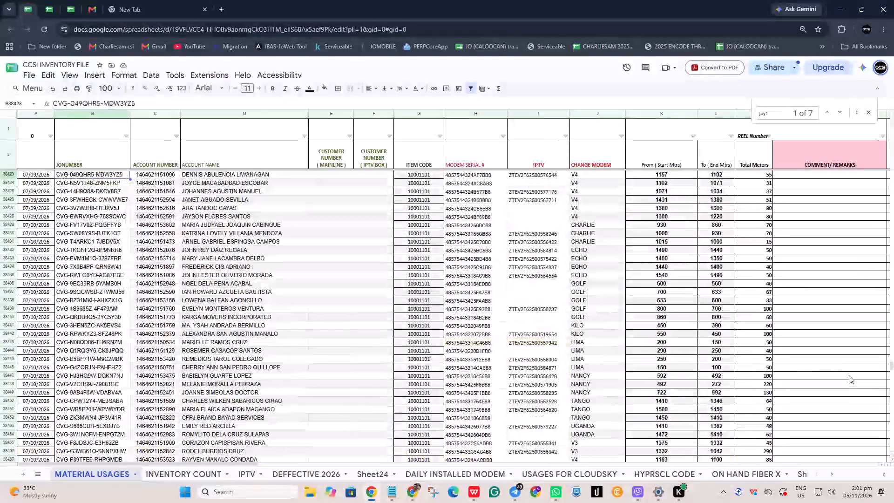
key("Page_Down")
key("Page_Down")
key("Page_Down")
key("Page_Down")
key("Page_Down")
key("Page_Down")
key("Page_Down")
key("Page_Down")
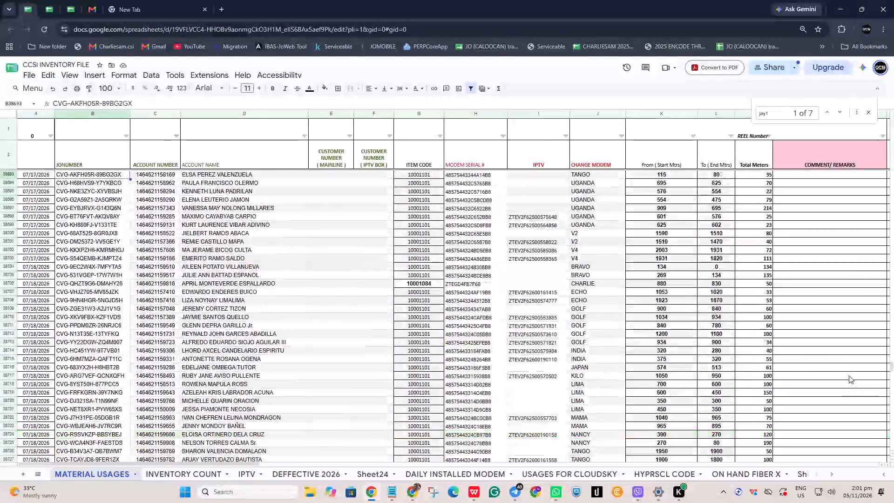
key("Page_Down")
key("Page_Down")
key("Page_Down")
key("Page_Down")
key("Page_Down")
key("Page_Down")
key("Page_Down")
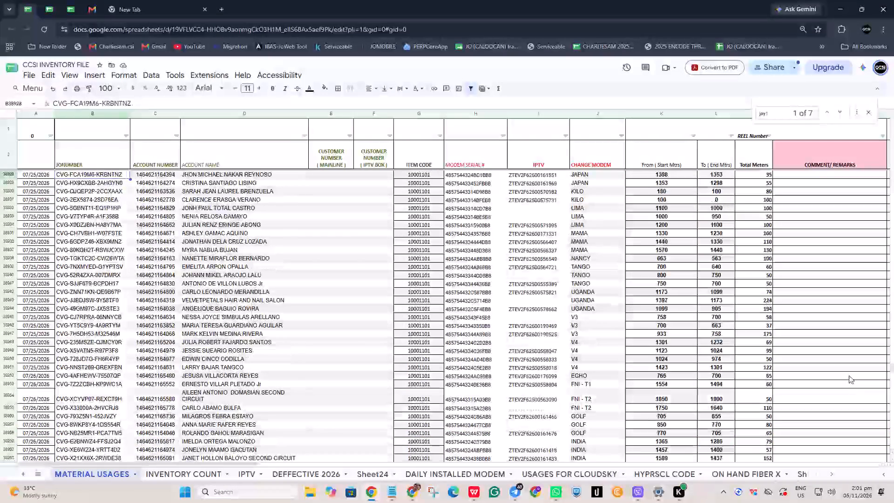
key("Page_Down")
key("Page_Down")
key("Page_Down")
key("Page_Down")
key("Page_Down")
key("Page_Down")
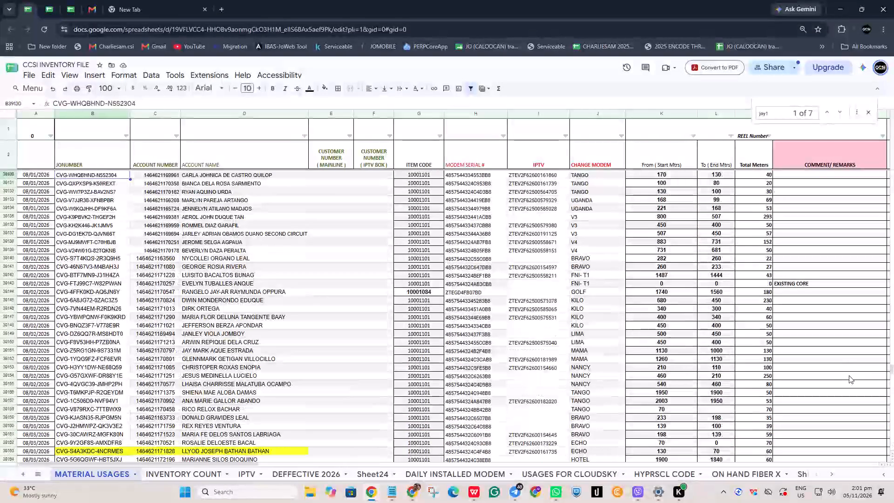
Look through the August 2026 Material Usages job numbers up to the 08/31/2026 records, continuing towards the latest entries.
key("Page_Down")
key("Page_Down")
key("Page_Down")
key("Page_Down")
key("Page_Up")
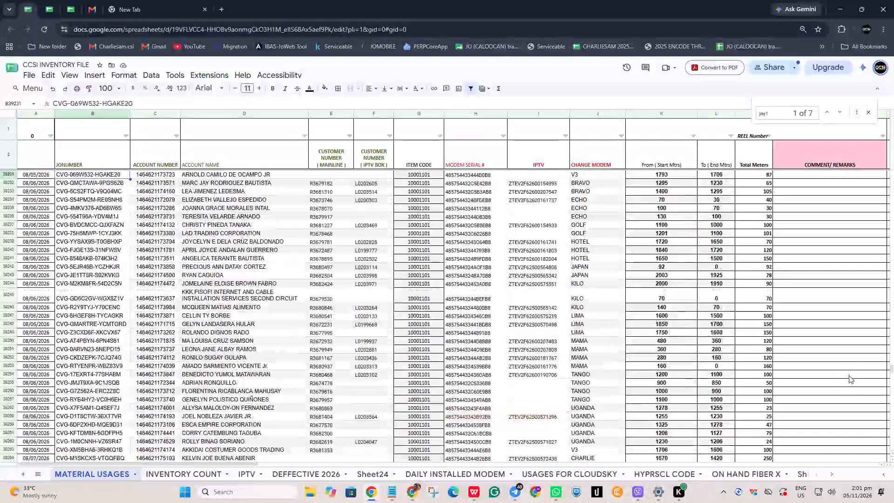
key("Page_Down")
key("Page_Down")
key("Page_Down")
key("Page_Down")
key("Page_Down")
key("Page_Down")
key("Page_Down")
key("Page_Down")
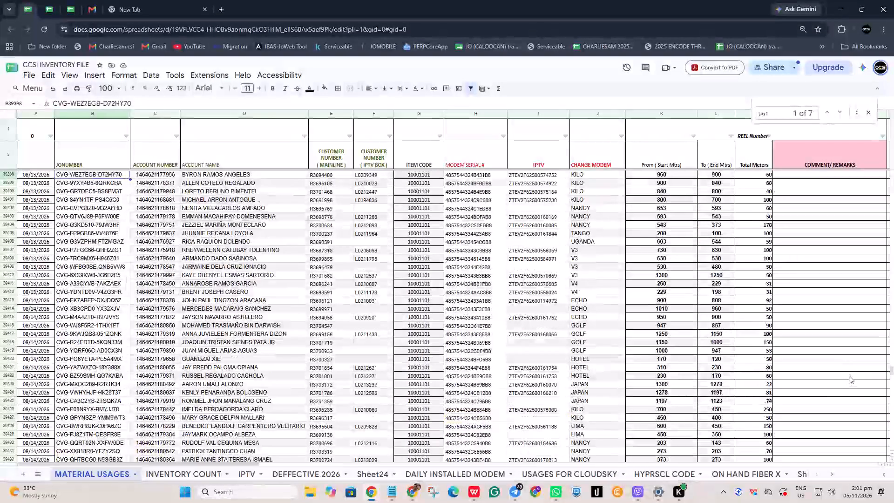
key("Page_Down")
key("Page_Down")
key("Page_Down")
key("Page_Down")
key("Page_Down")
key("Page_Down")
key("Page_Down")
key("Page_Down")
key("Page_Down")
key("Page_Down")
key("Page_Down")
key("Page_Down")
key("Page_Down")
key("Page_Down")
key("Page_Down")
key("Page_Down")
key("Page_Down")
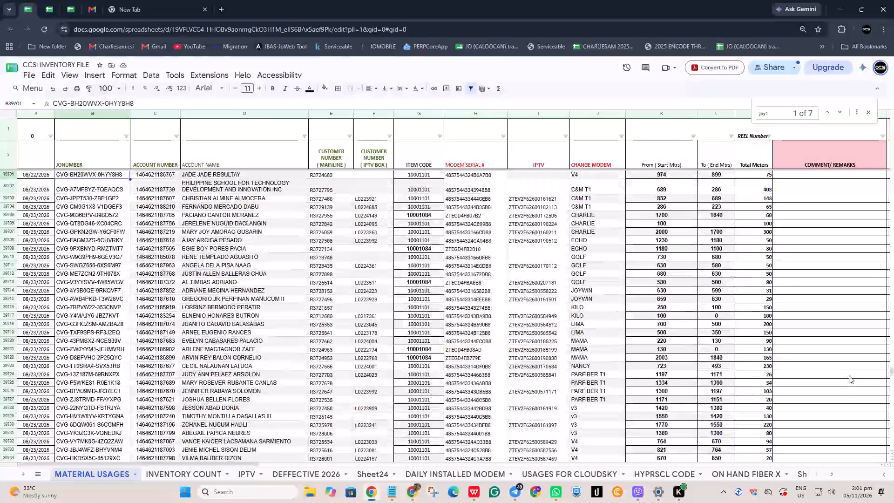
key("Page_Down")
key("Page_Down")
key("Page_Down")
key("Page_Down")
key("Page_Down")
key("Page_Down")
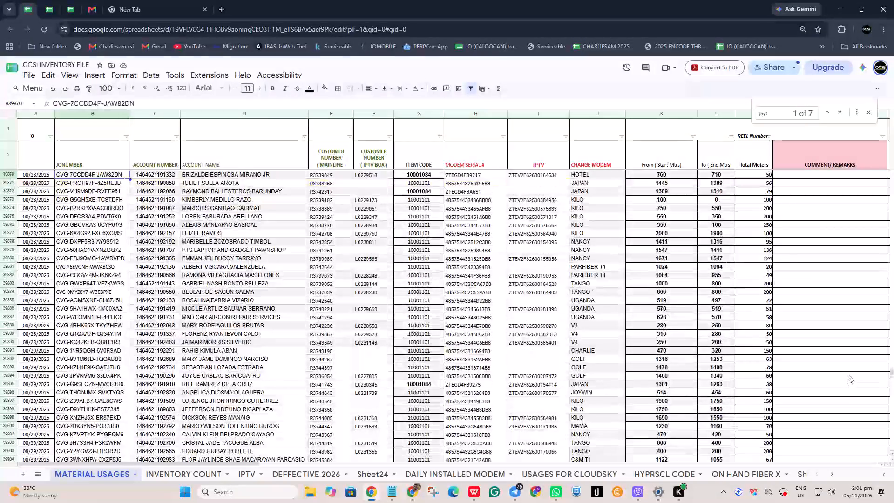
key("Page_Down")
key("Page_Down")
key("Page_Down")
key("Page_Up")
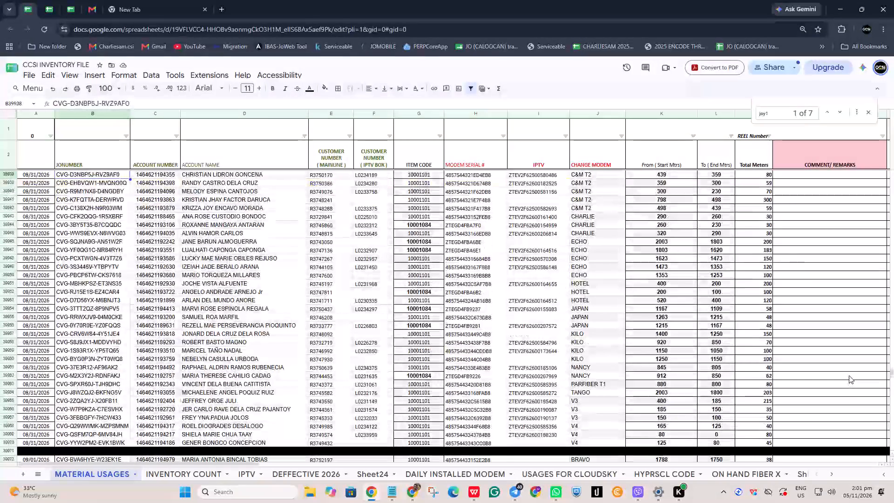
Look through the September 2026 Material Usages job numbers up to the start of October 2026.
key("Page_Down")
key("Page_Down")
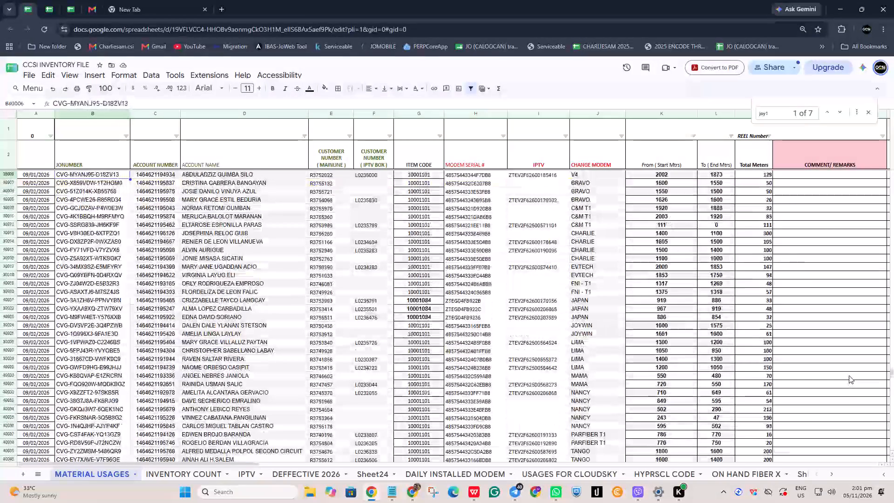
key("Page_Down")
key("Page_Down")
key("Page_Down")
key("Page_Down")
key("Page_Down")
key("Page_Down")
key("Page_Down")
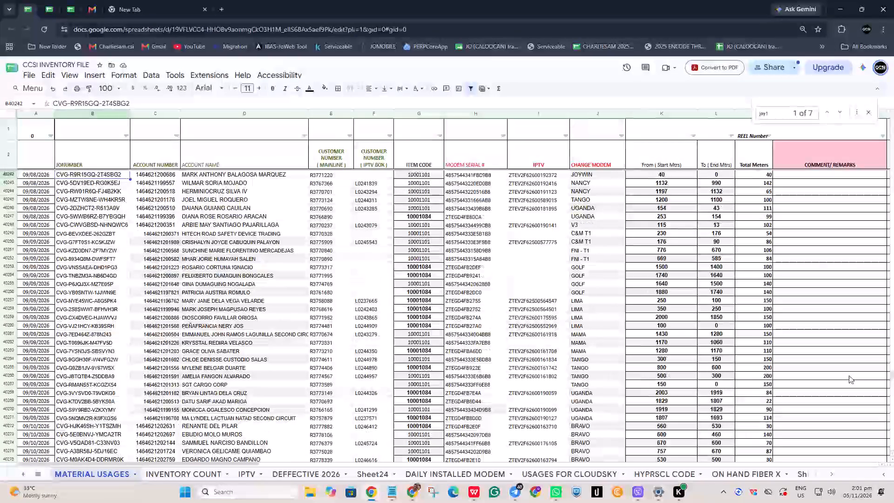
key("Page_Down")
key("Page_Down")
key("Page_Down")
key("Page_Down")
key("Page_Down")
key("Page_Down")
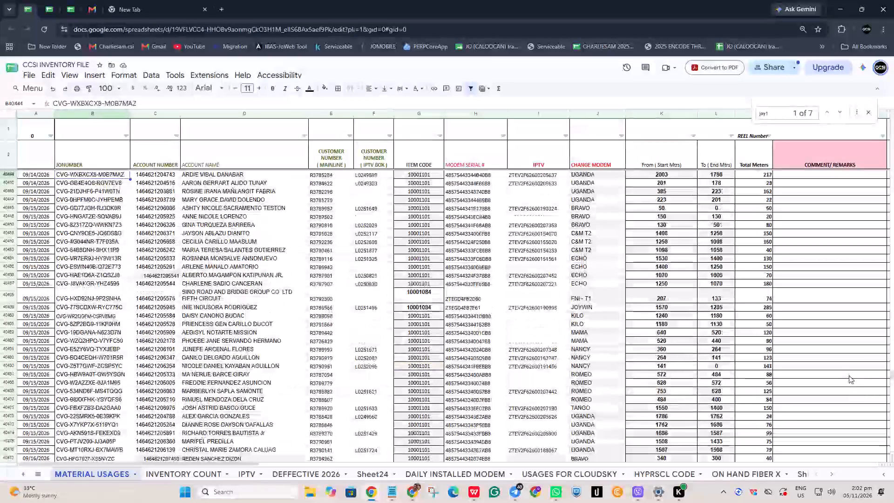
key("Page_Down")
key("Page_Down")
key("Page_Down")
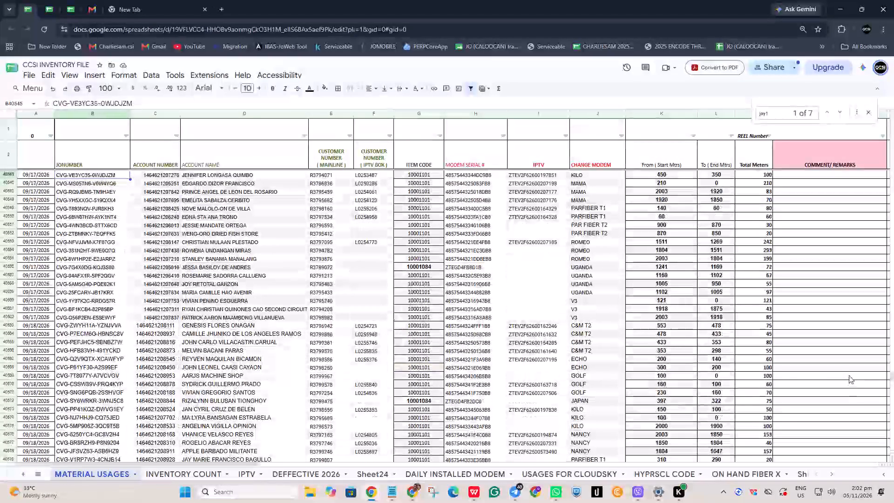
key("Page_Down")
key("Page_Down")
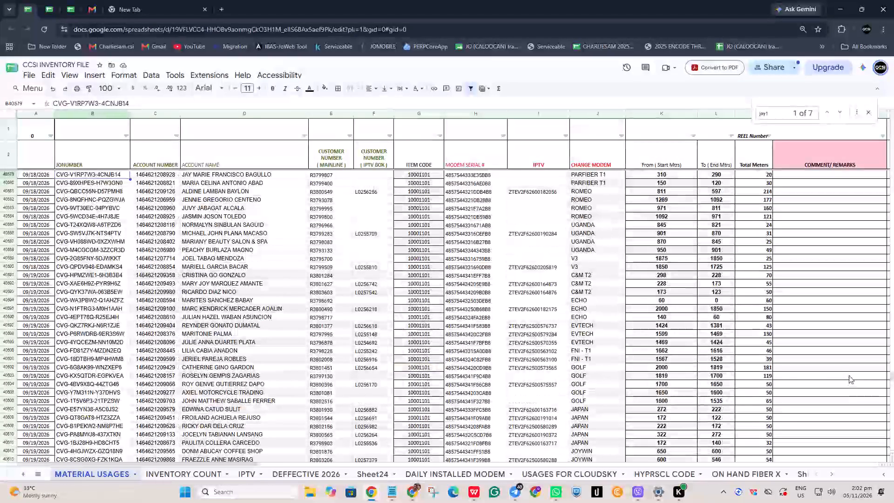
key("Page_Down")
key("Page_Down")
key("Page_Down")
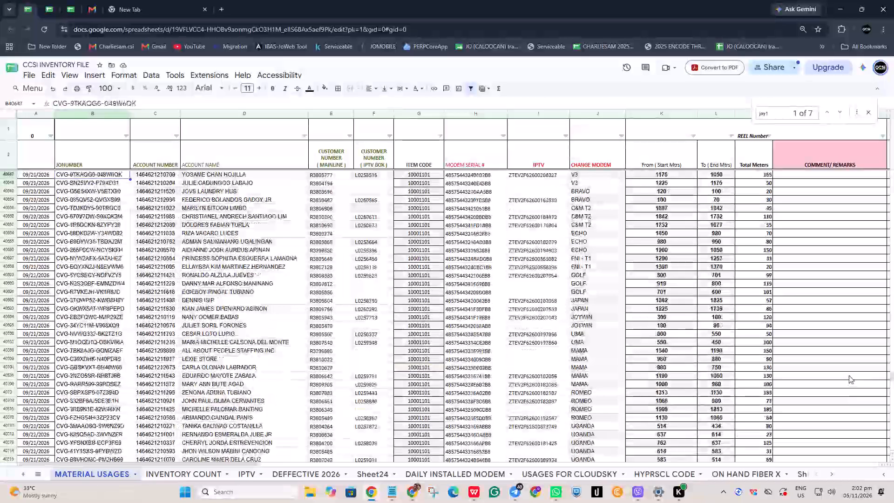
key("Page_Down")
key("Page_Down")
key("Page_Down")
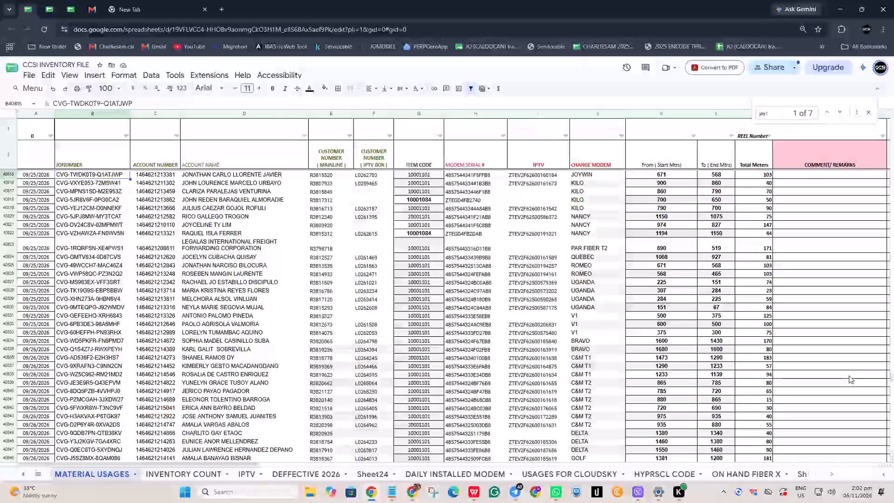
key("Page_Down")
key("Page_Down")
key("Page_Down")
key("Page_Down")
key("Page_Down")
key("Page_Down")
key("Page_Down")
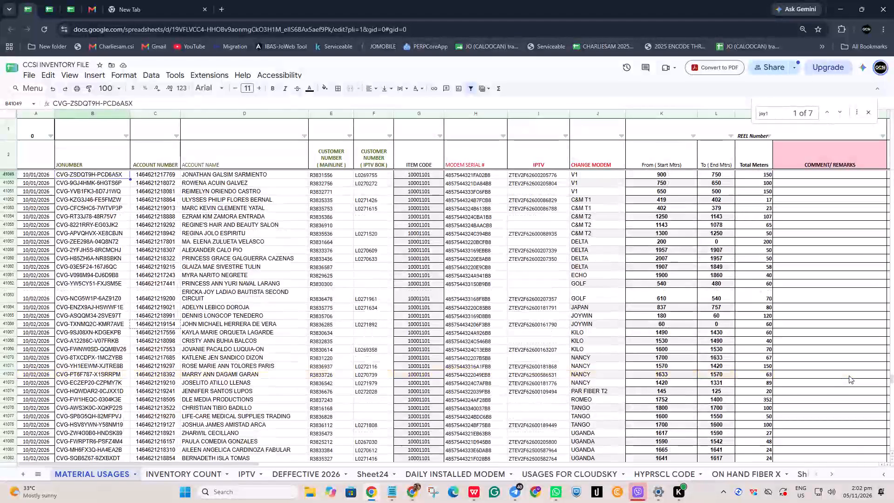
Look through the October 2026 Material Usages job numbers up to the early November 2026 entries.
key("Page_Down")
key("Page_Down")
key("Page_Down")
key("Page_Down")
key("Page_Down")
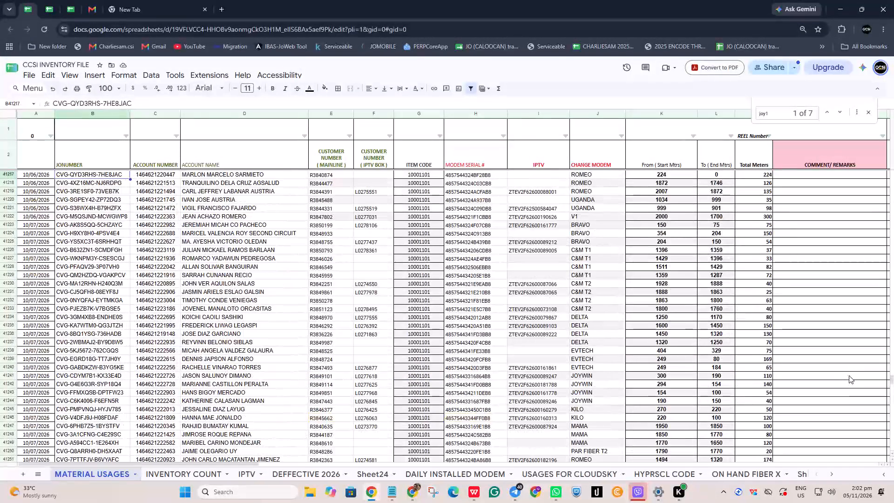
key("Page_Down")
key("Page_Down")
key("Page_Down")
key("Page_Down")
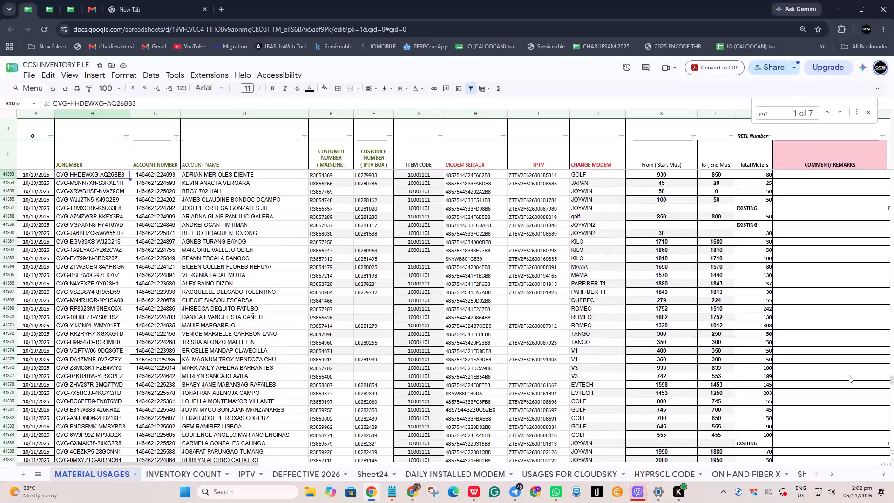
key("Page_Down")
key("Page_Down")
key("Page_Down")
key("Page_Down")
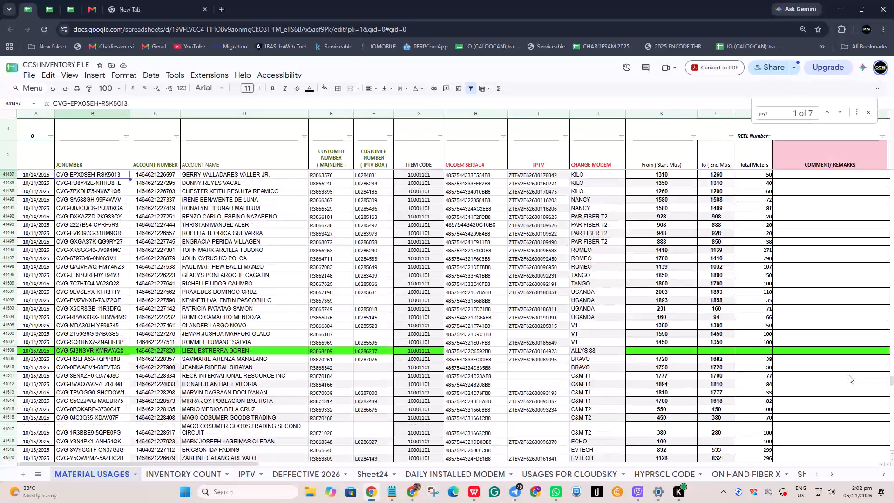
key("Page_Down")
key("Page_Down")
key("Page_Down")
key("Page_Down")
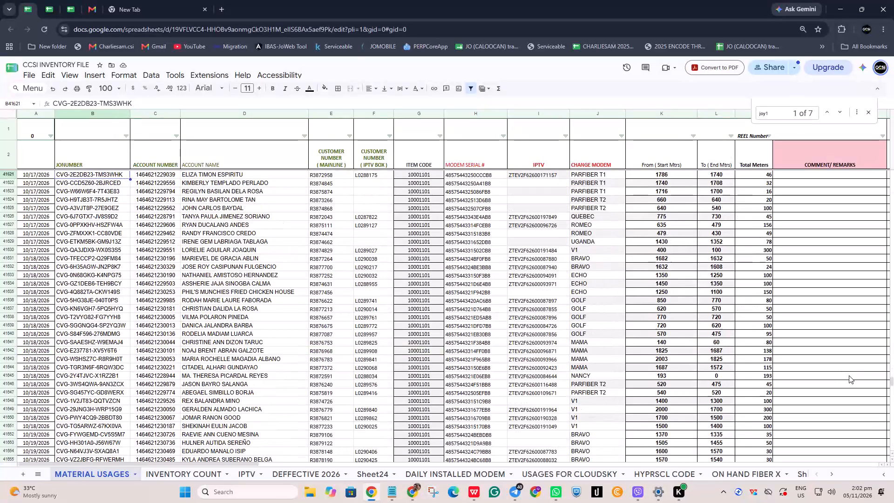
key("Page_Down")
key("Page_Down")
key("Page_Down")
key("Page_Down")
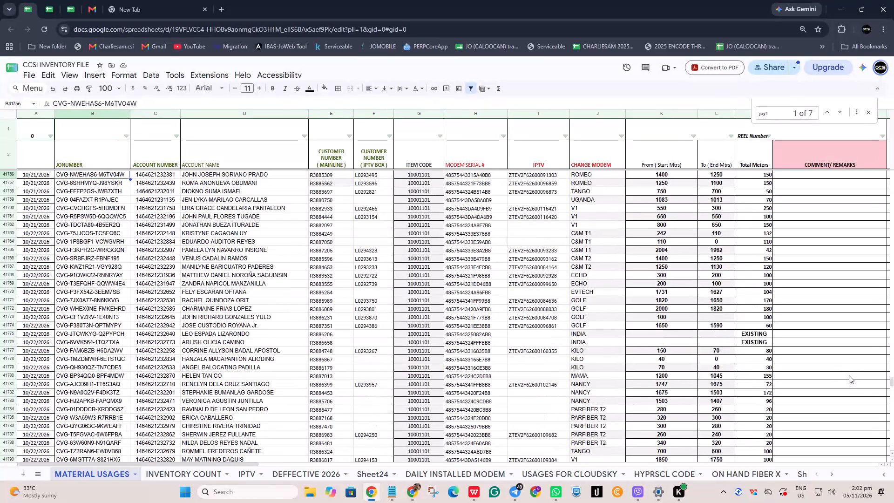
key("Page_Down")
key("Page_Down")
key("Page_Down")
key("Page_Down")
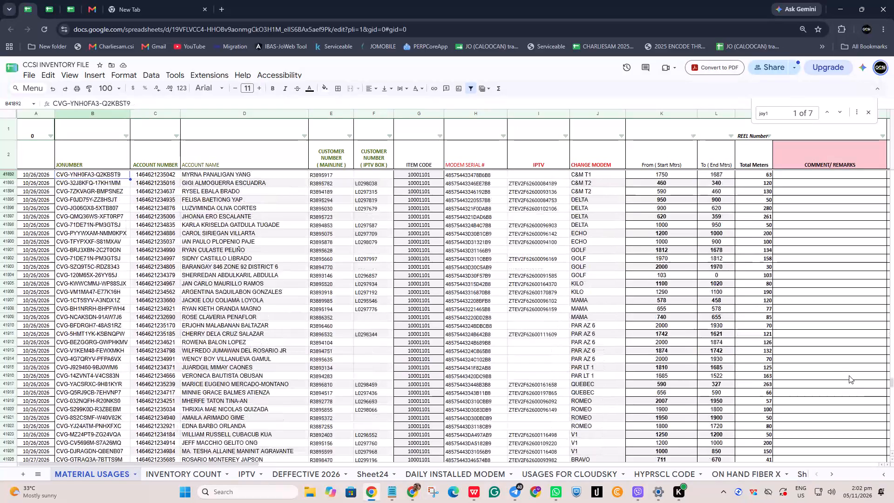
key("Page_Down")
key("Page_Down")
key("Page_Down")
key("Page_Down")
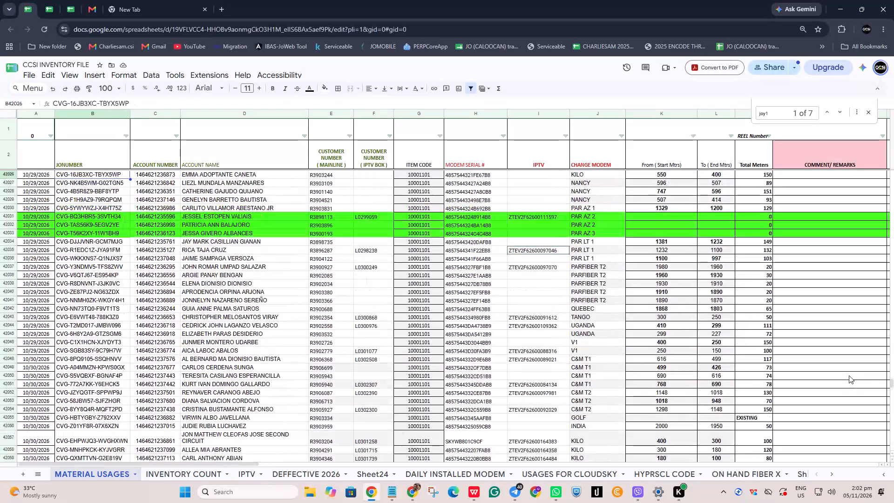
key("Page_Down")
key("Page_Down")
key("Page_Down")
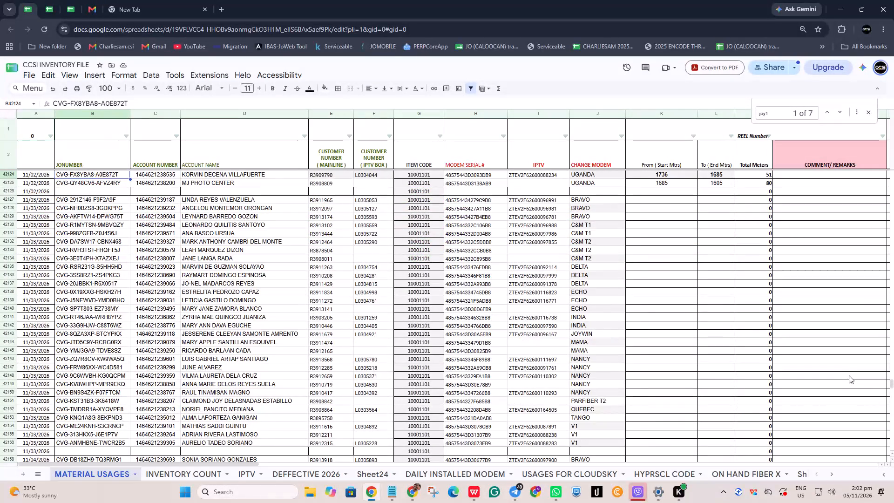
Examine the Material Usages entries row by row from 10/31/2026 through the 11/04/2026 job numbers.
key("Page_Up")
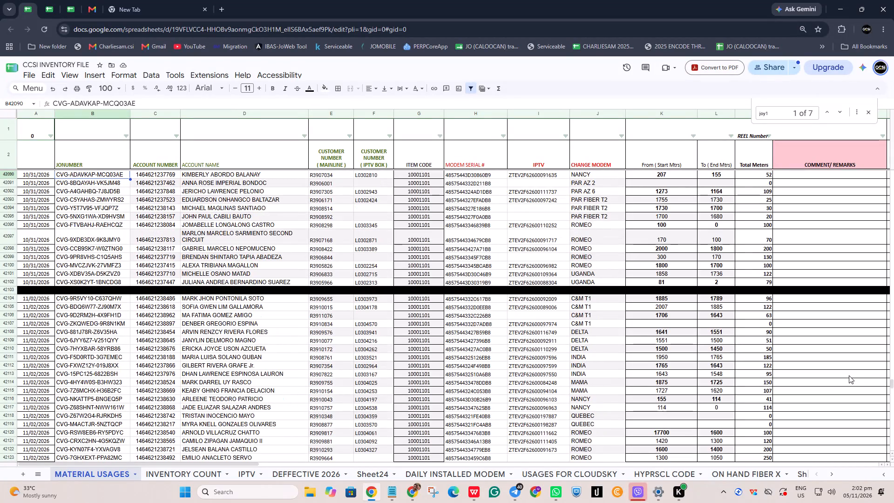
key("Down")
key("Down")
key("Down")
key("Down")
key("Down")
key("Down")
key("Down")
key("Down")
key("Down")
key("Down")
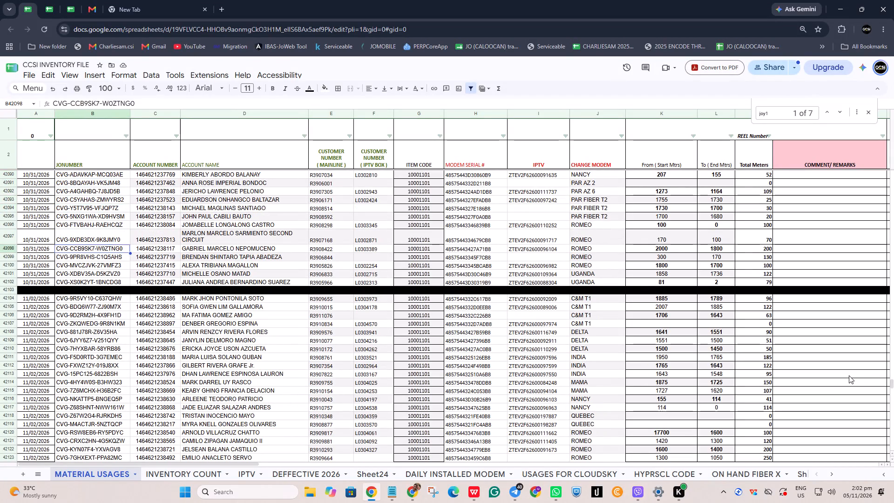
key("Down")
key("Down")
key("Down")
key("Down")
key("Down")
key("Down")
key("Down")
key("Down")
key("Down")
key("Down")
key("Down")
key("Down")
key("Down")
key("Down")
key("Down")
key("Down")
key("Down")
key("Down")
key("Down")
key("Down")
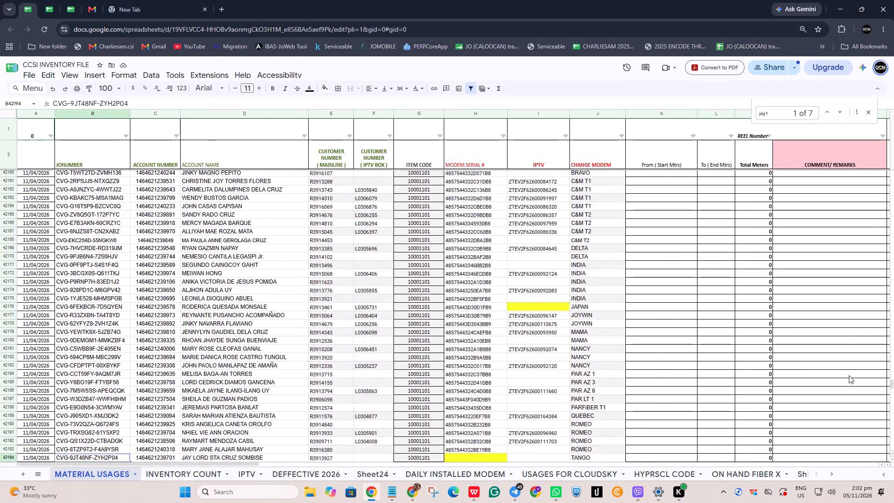
Go back up through the 11/04/2026 Material Usages job numbers to the last 11/03/2026 records.
key("Up")
key("Up")
key("Up")
key("Up")
key("Up")
key("Up")
key("Up")
key("Up")
key("Up")
key("Up")
key("Up")
key("Up")
key("Up")
key("Up")
key("Up")
key("Up")
key("Up")
key("Up")
key("Up")
key("Up")
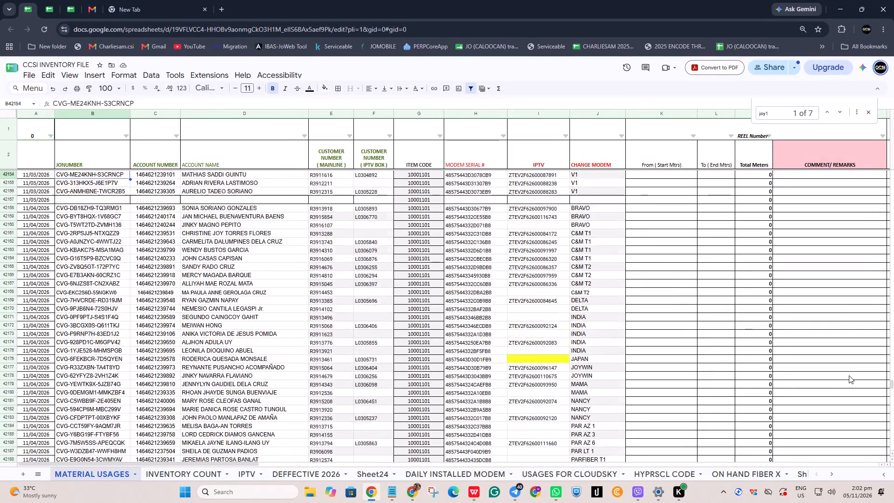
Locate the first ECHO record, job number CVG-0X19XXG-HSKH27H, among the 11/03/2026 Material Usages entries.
key("Down")
key("Down")
key("Down")
key("Down")
key("Down")
key("Down")
key("Down")
key("Down")
key("Down")
key("Down")
key("Down")
key("Down")
key("Down")
key("Down")
key("Down")
key("Down")
key("Down")
key("Down")
key("Down")
key("Down")
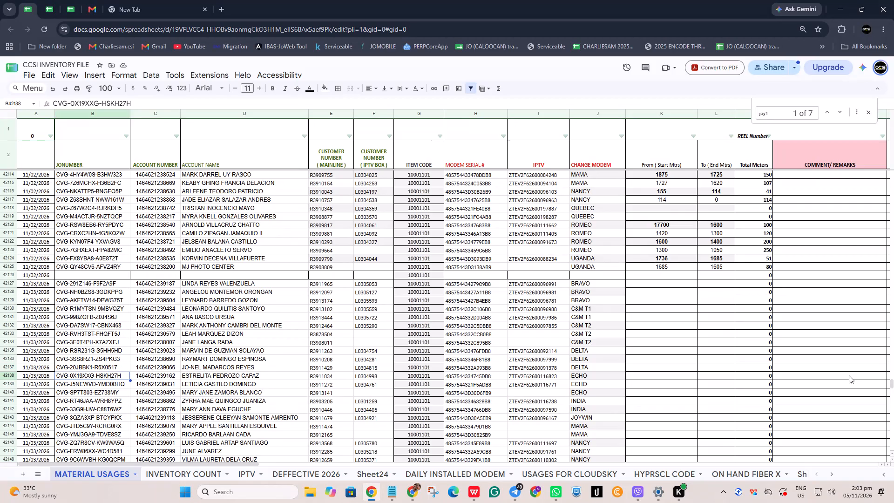
key("Tab")
key("Tab")
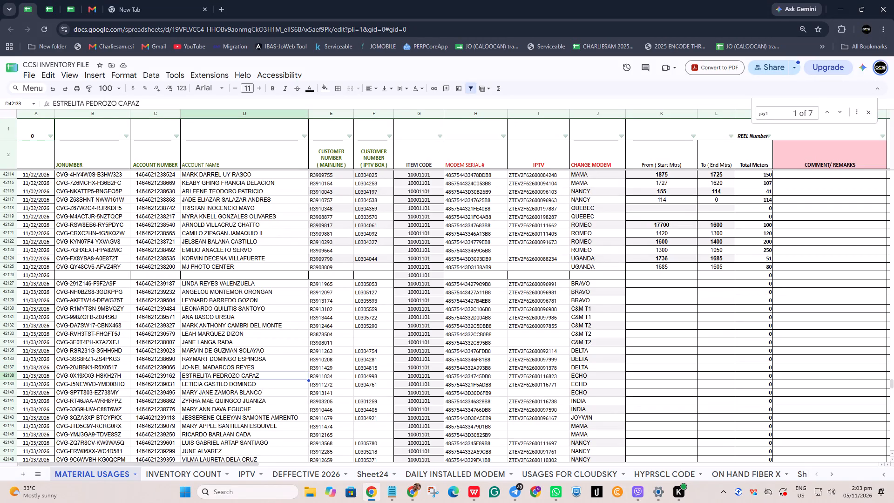
key("Tab")
key("Tab")
key("Tab")
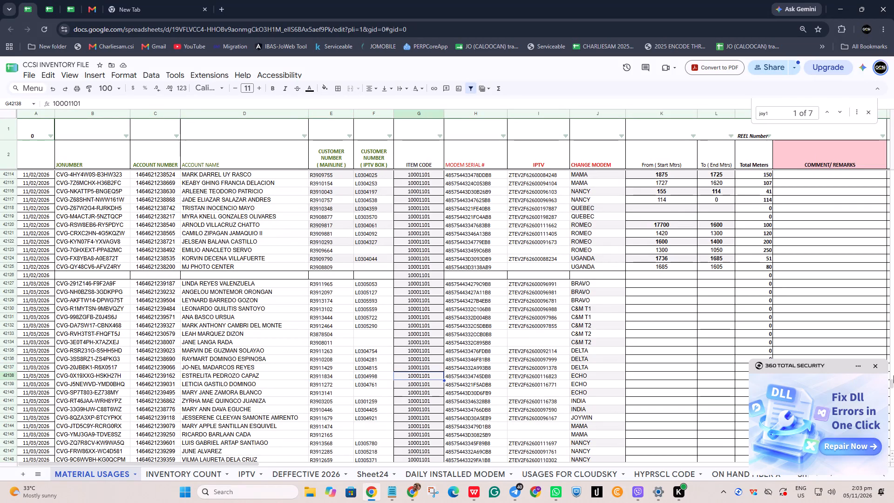
Dismiss the 360 Total Security advertisement covering the sheet.
left_click(874, 367)
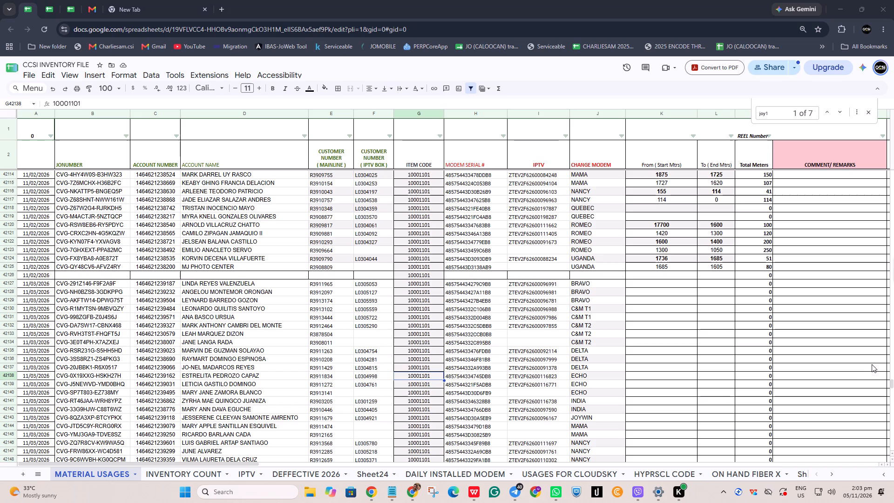
Check the account name, account number and customer numbers of the first 11/03/2026 ECHO record.
left_click(598, 372)
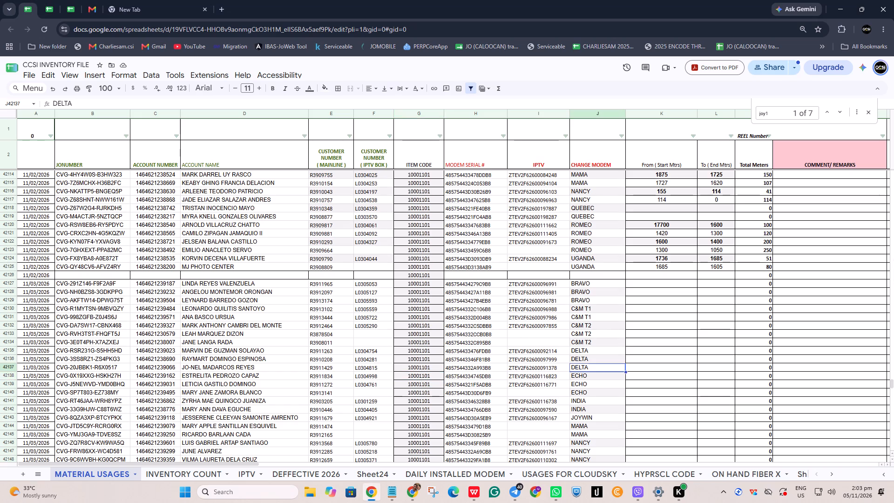
key("Down")
key("Left")
key("Left")
key("Left")
key("Left")
key("Left")
key("Left")
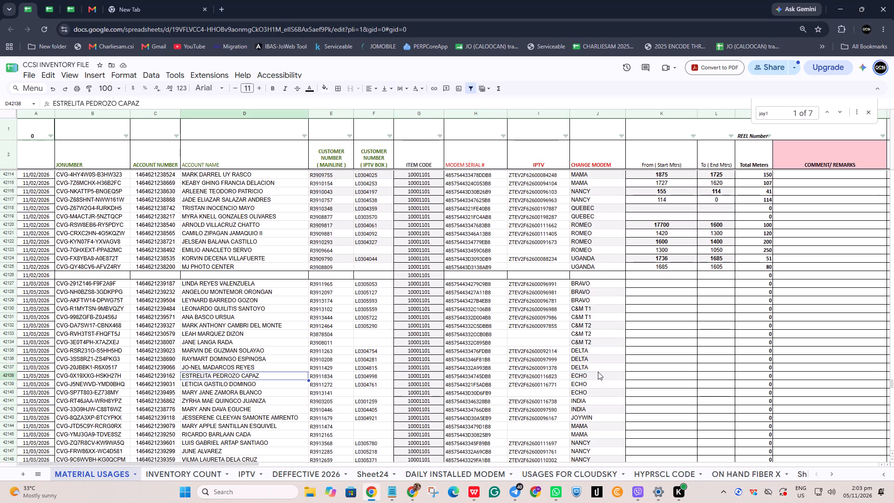
key("Right")
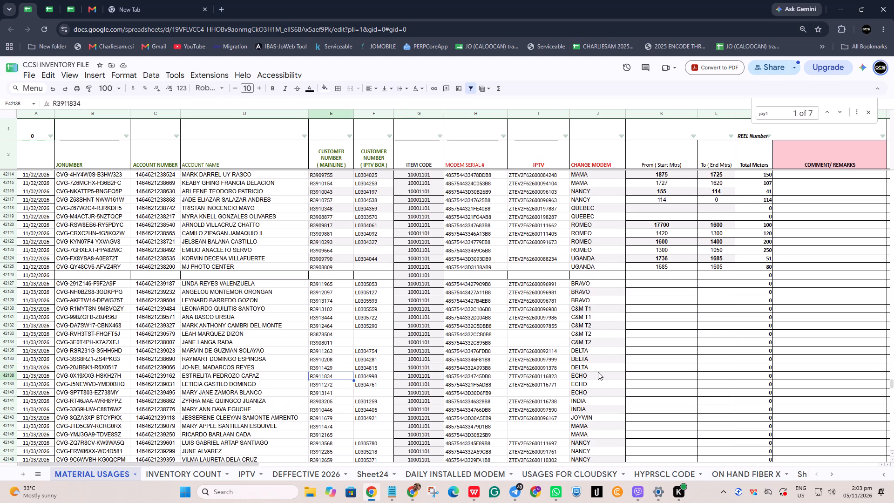
key("Right")
key("Right")
key("Left")
key("Left")
key("Left")
key("Left")
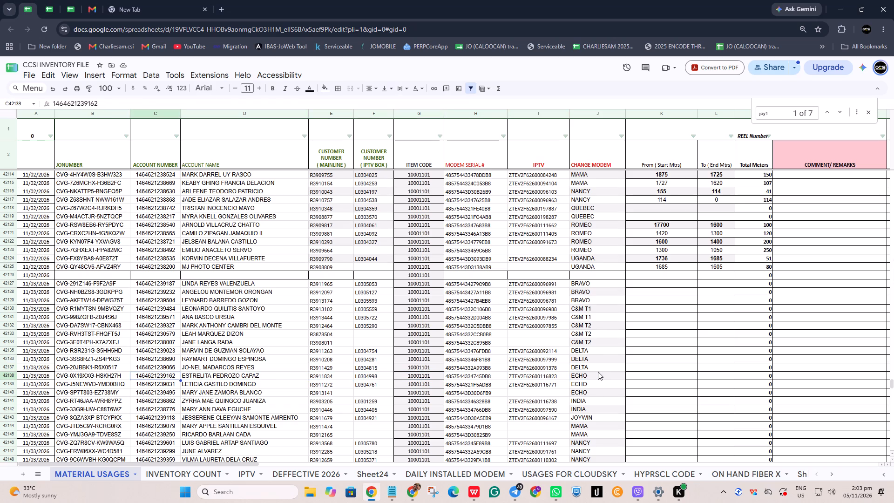
key("Left")
Enter 350 as the start metres and 200 as the end metres for the first 11/03/2026 ECHO record.
key("Tab")
key("Tab")
key("Tab")
key("Tab")
key("Tab")
key("Tab")
key("Tab")
key("Tab")
key("Tab")
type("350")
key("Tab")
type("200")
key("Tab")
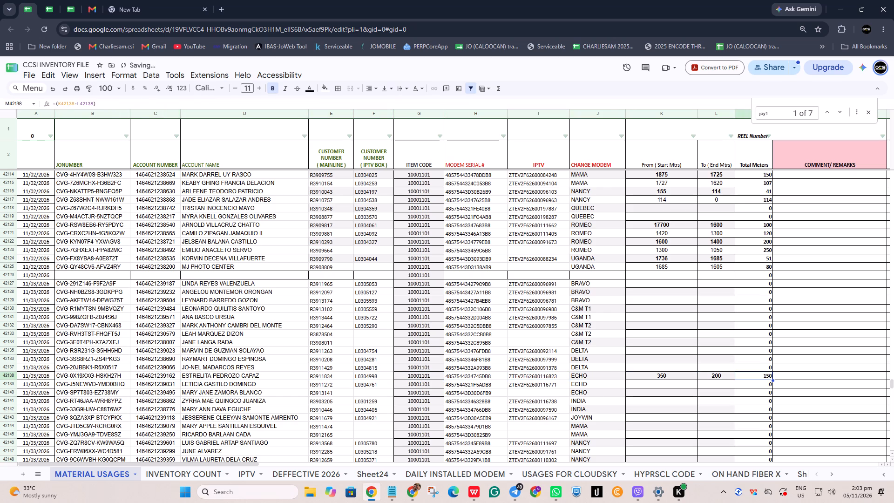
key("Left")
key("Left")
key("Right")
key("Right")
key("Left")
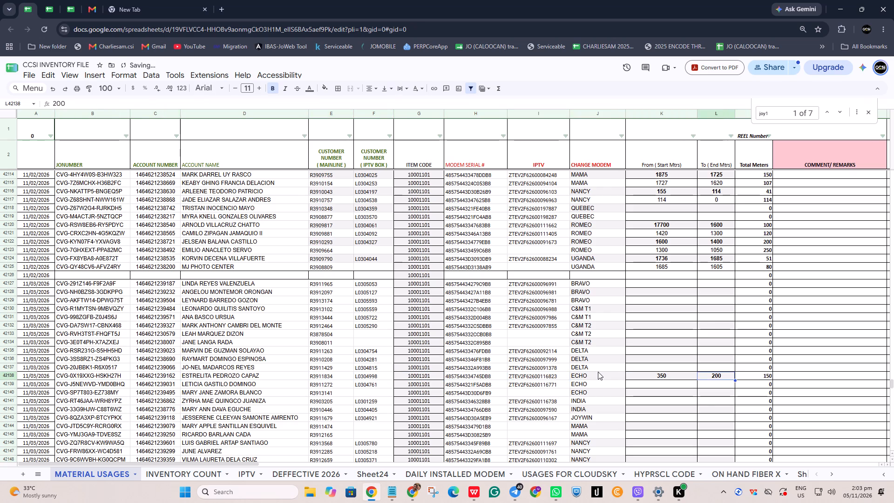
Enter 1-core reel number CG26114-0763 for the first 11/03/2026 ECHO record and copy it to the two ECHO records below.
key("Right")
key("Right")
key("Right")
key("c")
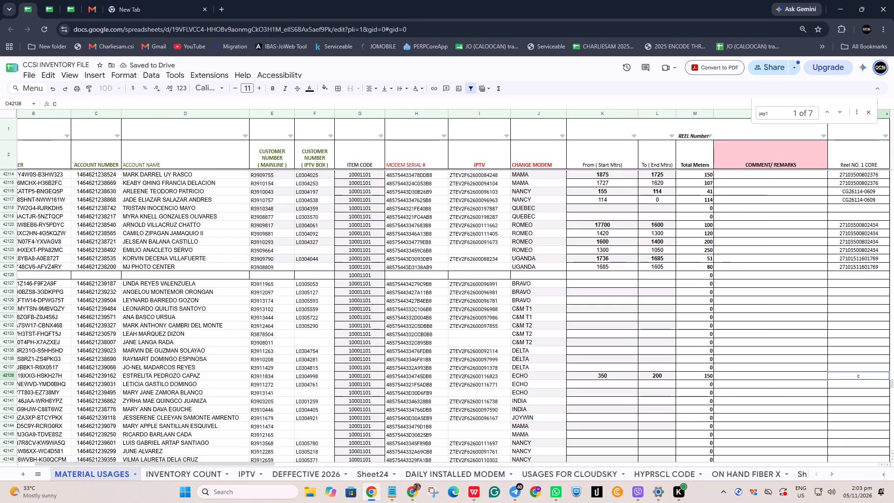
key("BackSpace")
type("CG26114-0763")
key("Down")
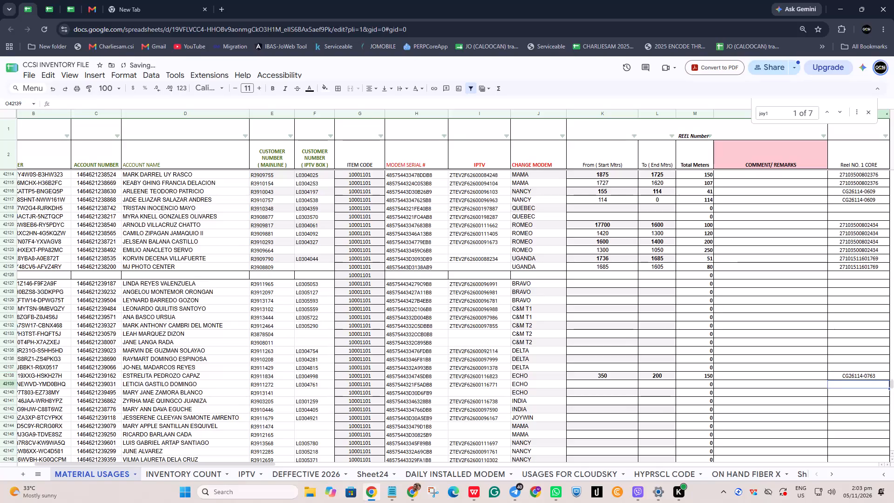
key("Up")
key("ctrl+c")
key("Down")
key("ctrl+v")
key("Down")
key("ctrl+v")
Enter 150 as the 1 CORE quantity for the first 11/03/2026 ECHO record.
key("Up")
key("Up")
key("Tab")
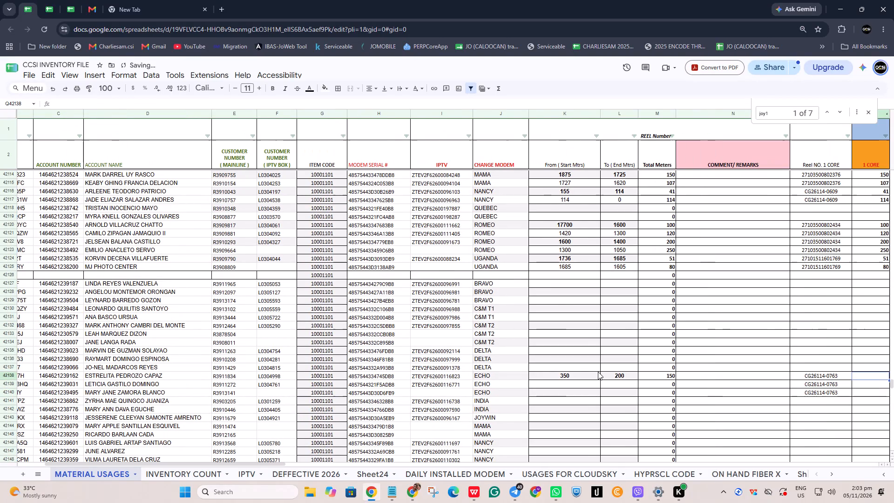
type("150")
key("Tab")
Set the S-Clamp quantity to 4 for all three 11/03/2026 ECHO records.
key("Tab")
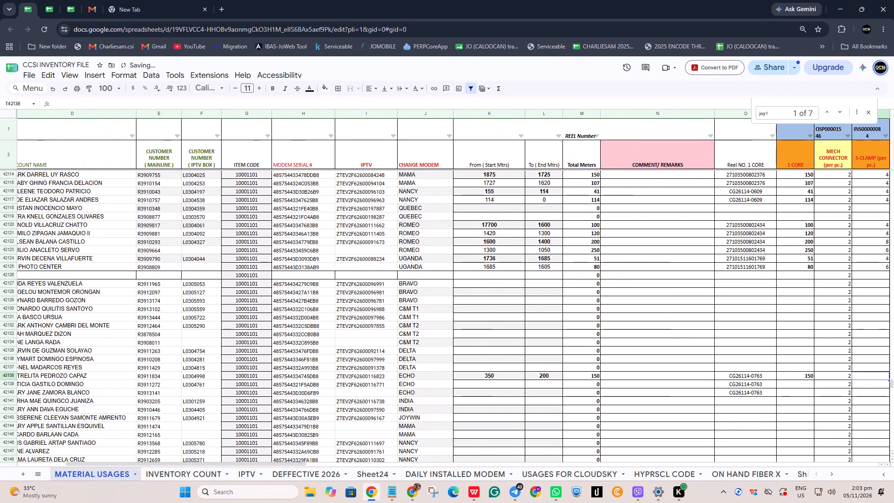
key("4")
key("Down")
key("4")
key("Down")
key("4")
Set the Patch Cord quantity to 1 for all three 11/03/2026 ECHO records.
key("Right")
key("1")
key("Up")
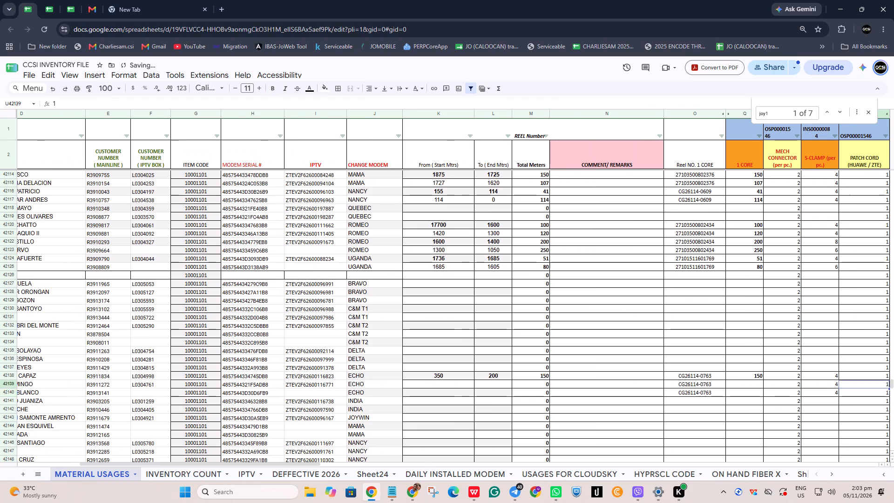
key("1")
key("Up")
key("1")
Set the House Bracket and Mid Span hook quantities to 1 each for all three 11/03/2026 ECHO records.
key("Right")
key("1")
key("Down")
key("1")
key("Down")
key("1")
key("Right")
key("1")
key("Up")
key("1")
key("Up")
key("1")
Set the Cable Clip and 4-inch Cable Tie quantities to 20 each for all three 11/03/2026 ECHO records.
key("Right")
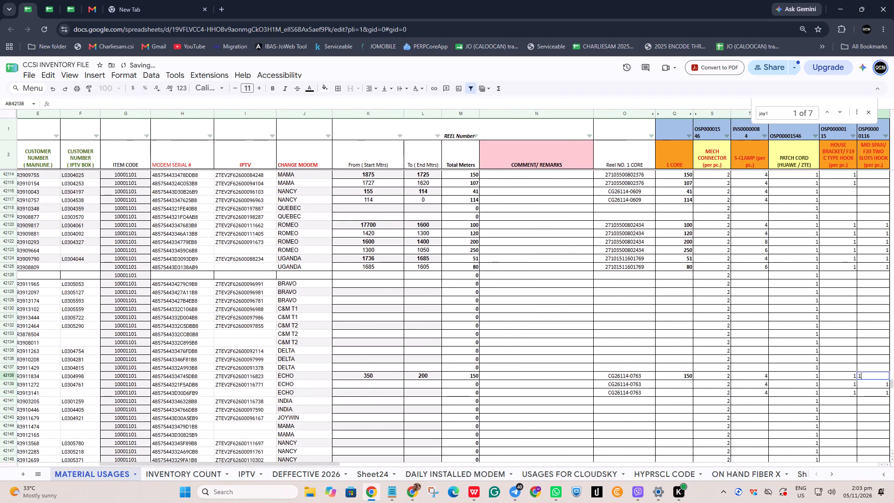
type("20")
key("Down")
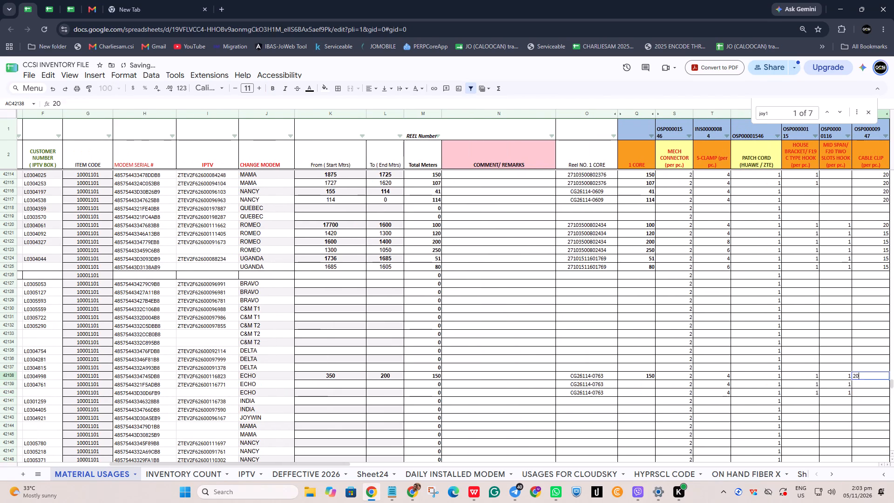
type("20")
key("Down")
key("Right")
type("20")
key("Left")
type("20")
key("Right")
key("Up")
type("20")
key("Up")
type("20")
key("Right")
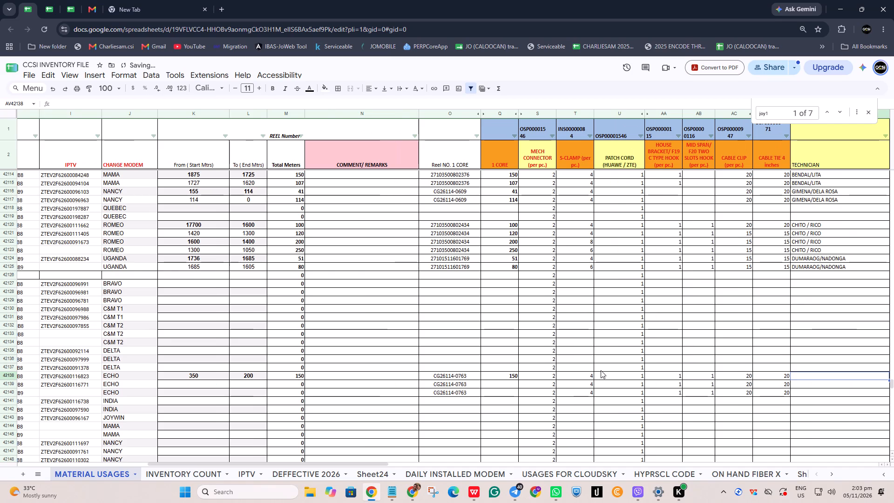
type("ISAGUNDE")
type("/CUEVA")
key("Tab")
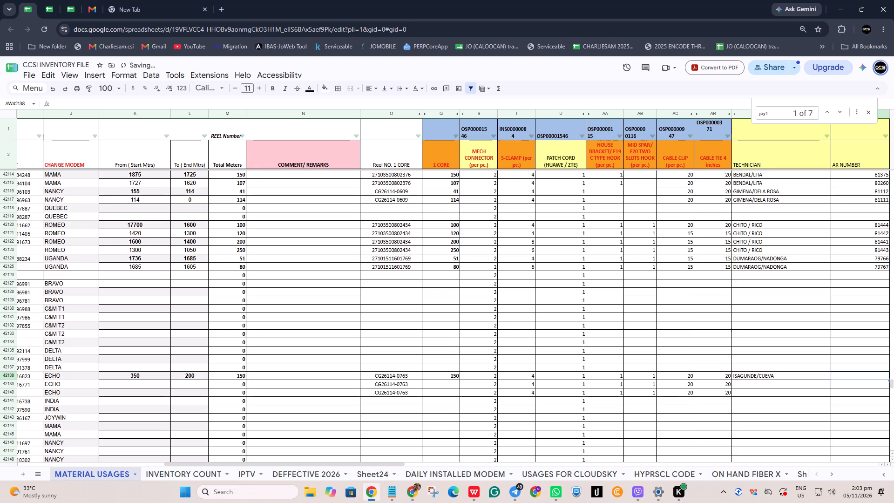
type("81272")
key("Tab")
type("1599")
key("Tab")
Review the first 11/03/2026 ECHO record across its columns, from the account details through cable, materials, technician, AR number and amount paid.
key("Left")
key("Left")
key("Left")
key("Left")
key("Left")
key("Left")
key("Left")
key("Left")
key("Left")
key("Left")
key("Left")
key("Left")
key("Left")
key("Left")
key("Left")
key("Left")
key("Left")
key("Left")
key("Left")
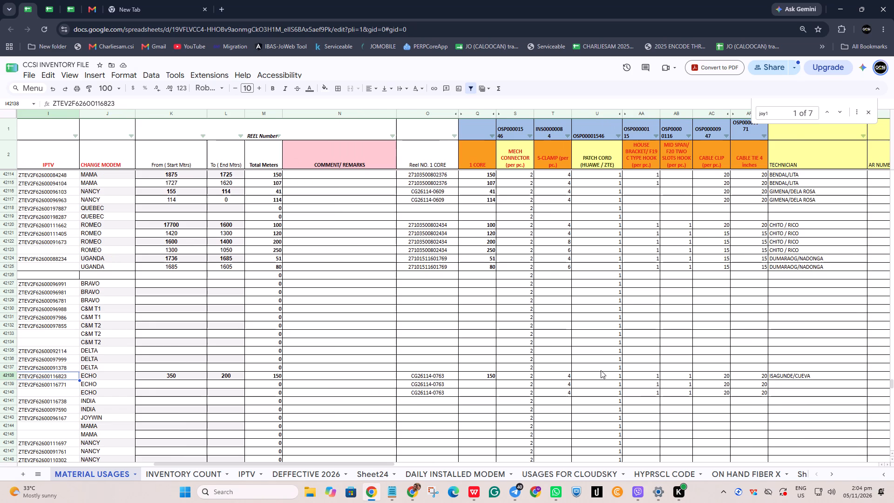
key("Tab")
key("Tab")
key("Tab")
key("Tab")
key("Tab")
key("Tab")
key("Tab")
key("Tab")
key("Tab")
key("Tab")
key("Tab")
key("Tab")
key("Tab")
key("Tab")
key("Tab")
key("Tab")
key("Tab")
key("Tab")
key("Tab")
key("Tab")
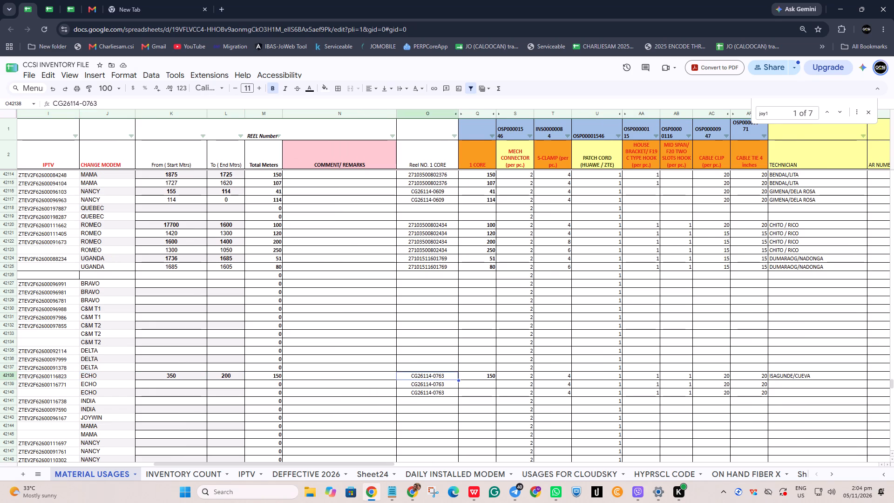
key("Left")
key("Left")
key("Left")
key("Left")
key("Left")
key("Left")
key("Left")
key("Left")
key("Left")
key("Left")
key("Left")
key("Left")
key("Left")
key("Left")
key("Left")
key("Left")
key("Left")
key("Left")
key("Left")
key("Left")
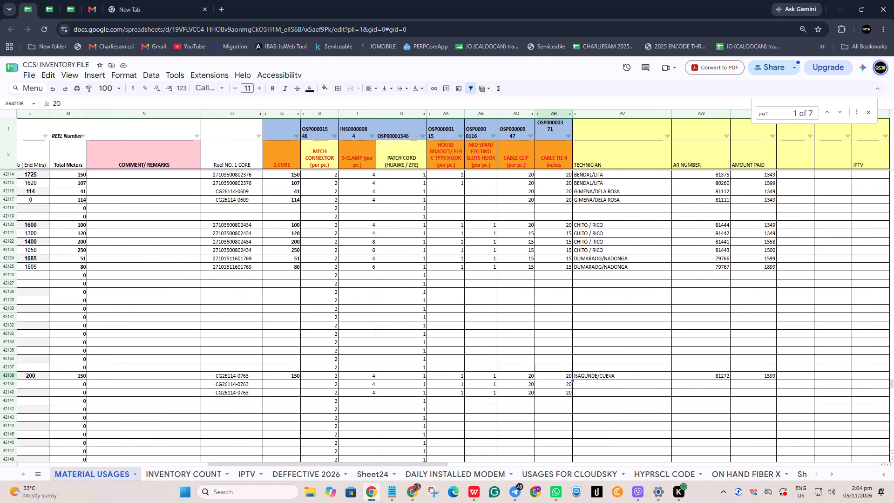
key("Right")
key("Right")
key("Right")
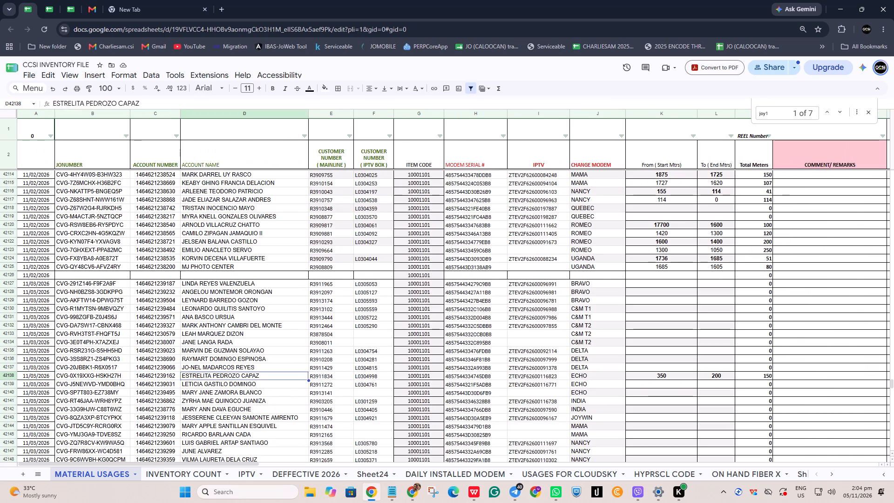
For the second 11/03/2026 ECHO record, enter cable start 450, end 350 and 1 Core usage 100.
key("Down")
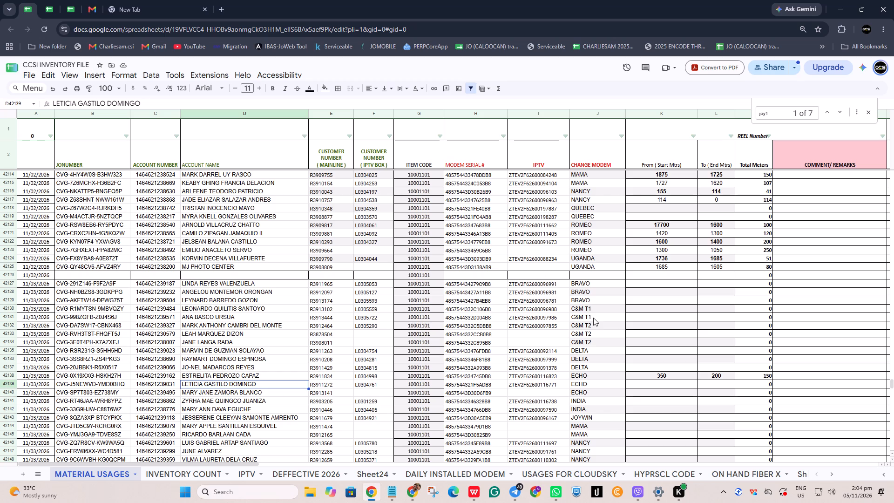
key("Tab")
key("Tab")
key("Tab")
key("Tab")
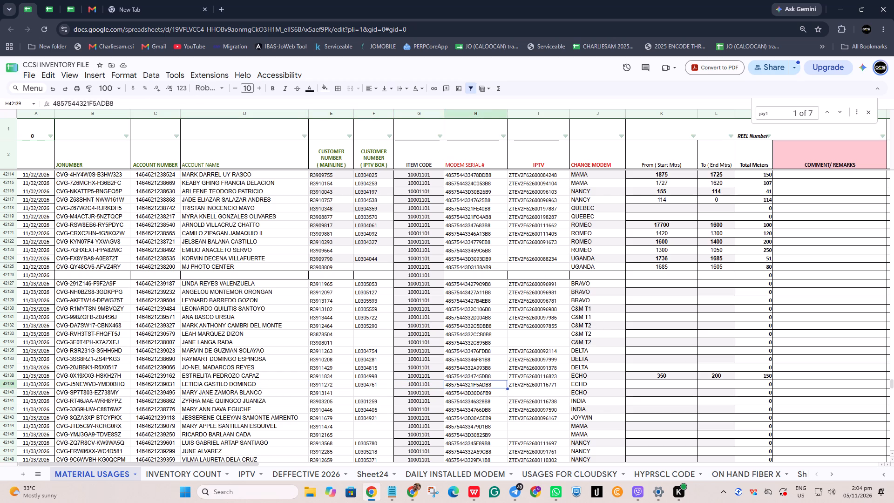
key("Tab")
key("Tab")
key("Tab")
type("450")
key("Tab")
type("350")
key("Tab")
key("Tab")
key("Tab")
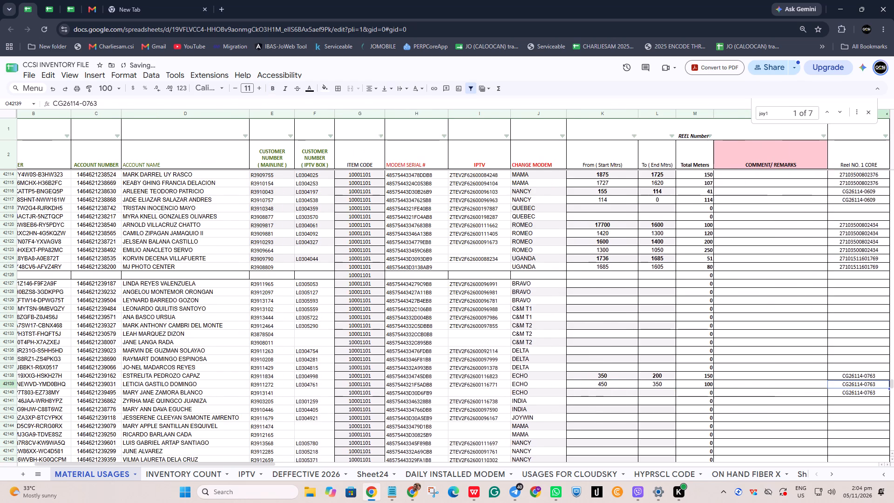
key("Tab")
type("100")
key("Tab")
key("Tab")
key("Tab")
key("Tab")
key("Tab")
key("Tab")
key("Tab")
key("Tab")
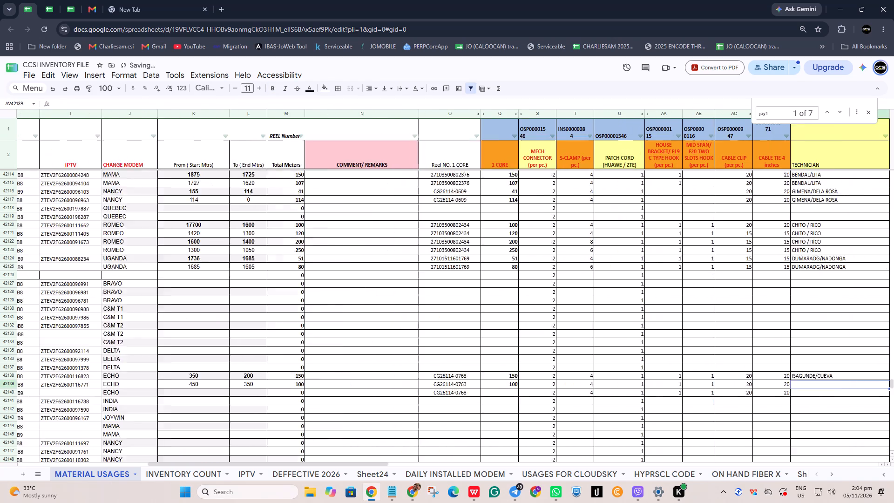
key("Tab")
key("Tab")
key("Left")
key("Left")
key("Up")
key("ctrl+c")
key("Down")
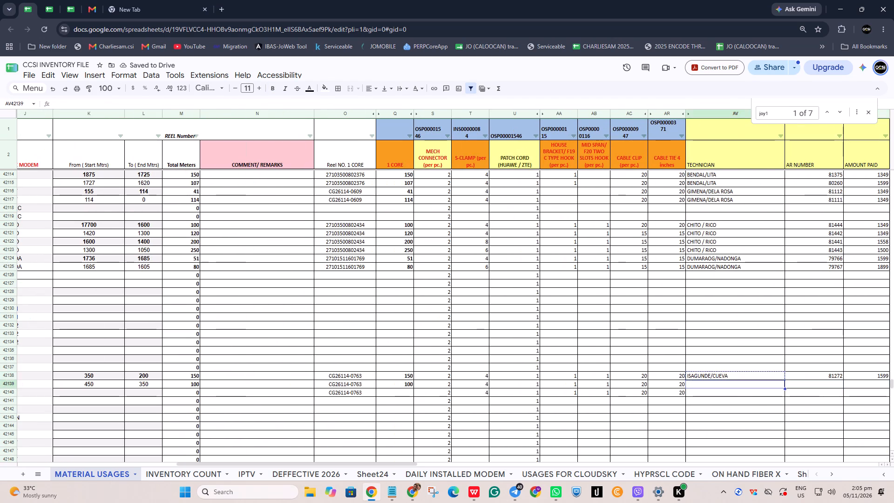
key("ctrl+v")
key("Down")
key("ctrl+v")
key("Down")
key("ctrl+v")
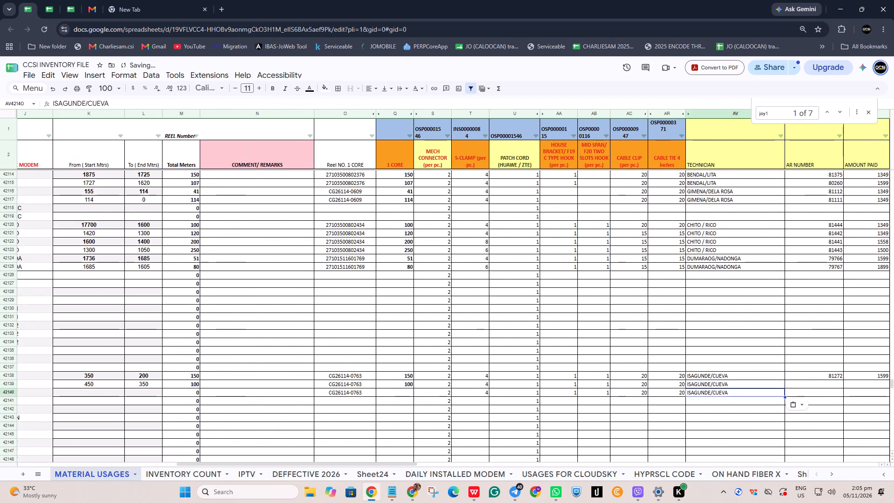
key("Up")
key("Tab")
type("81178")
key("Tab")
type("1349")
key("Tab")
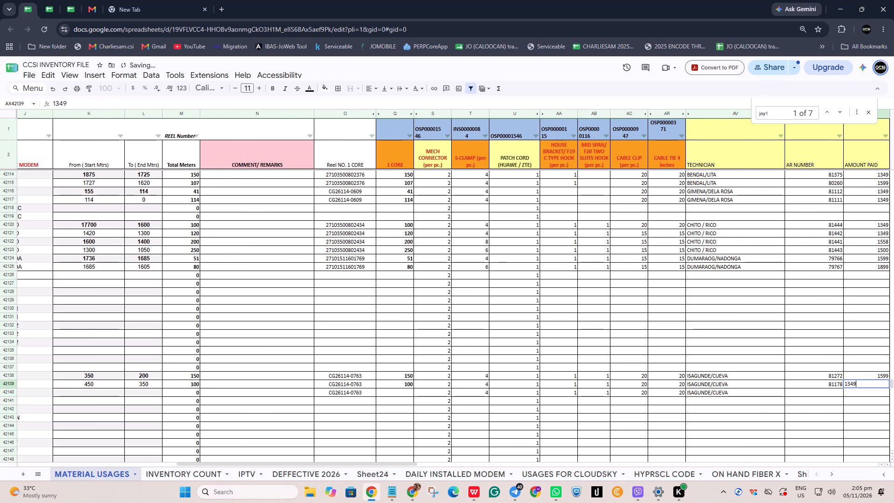
Return to the account and customer number details of the second 11/03/2026 ECHO record and check them.
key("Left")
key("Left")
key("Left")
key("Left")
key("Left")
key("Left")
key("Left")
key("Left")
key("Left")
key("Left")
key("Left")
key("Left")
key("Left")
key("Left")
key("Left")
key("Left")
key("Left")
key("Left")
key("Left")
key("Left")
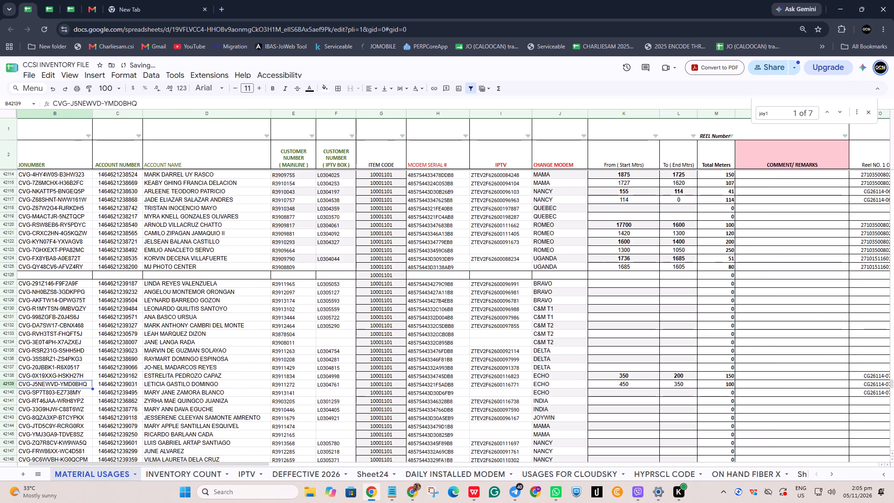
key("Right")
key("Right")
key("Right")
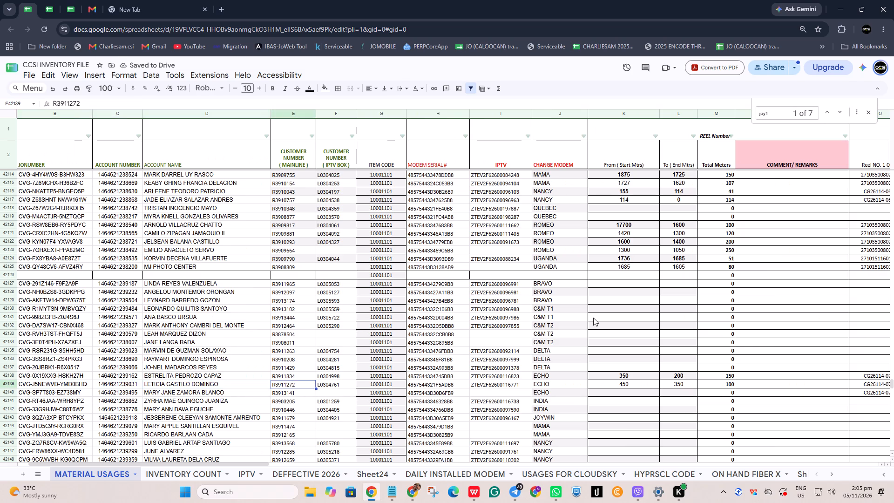
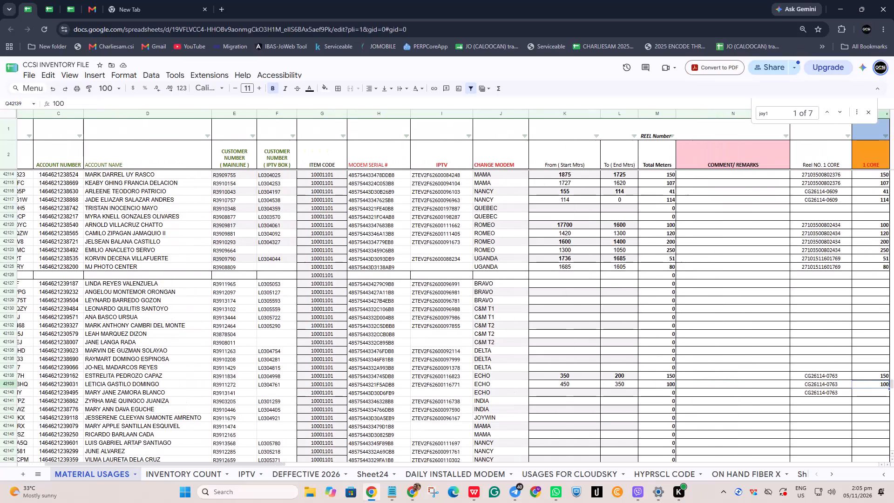
Review the second 11/03/2026 ECHO record across its material quantities, cable readings, modem details and account name.
key("Tab")
key("Tab")
key("Tab")
key("Tab")
key("Tab")
key("Left")
key("Left")
key("Left")
key("Left")
key("Left")
key("Left")
key("Left")
key("Left")
key("Left")
key("Left")
key("Left")
key("Left")
key("Left")
key("Left")
key("Left")
key("Left")
key("Left")
key("Left")
key("Left")
key("Left")
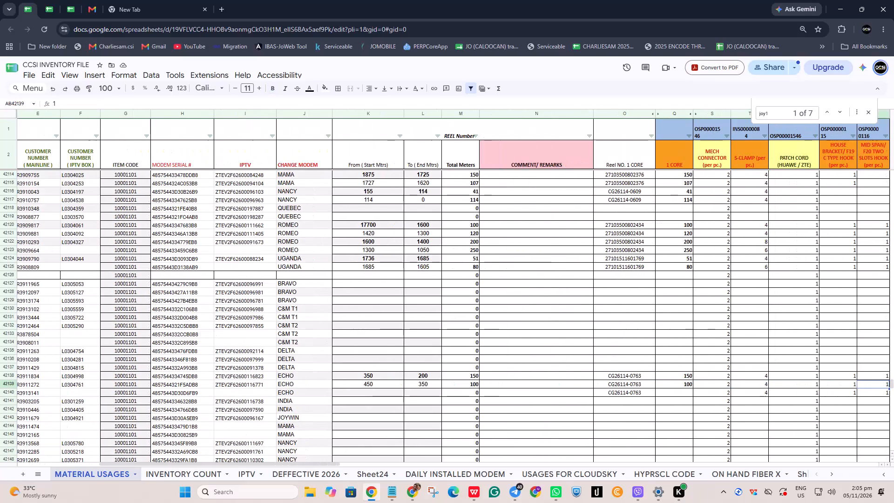
key("Right")
key("Right")
key("Right")
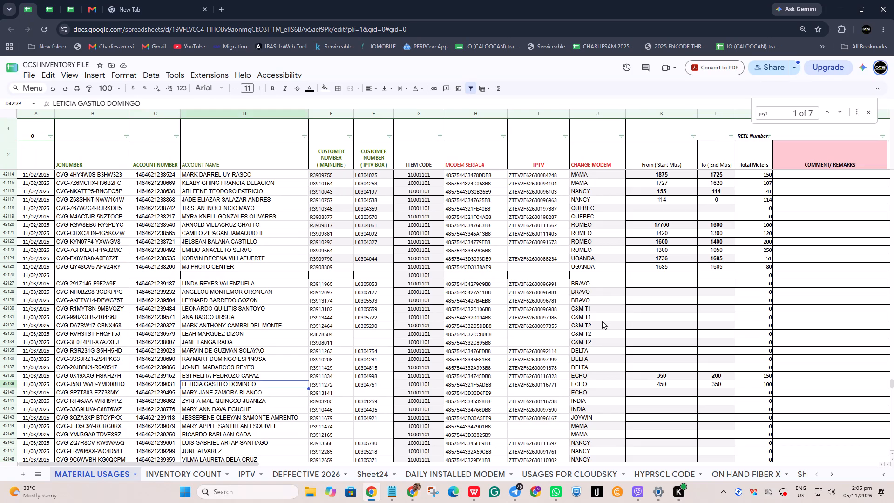
Go to the empty cable start (From) cell of the third 11/03/2026 ECHO record.
key("Tab")
key("Down")
key("Tab")
key("Tab")
key("Tab")
key("Tab")
key("Tab")
key("Tab")
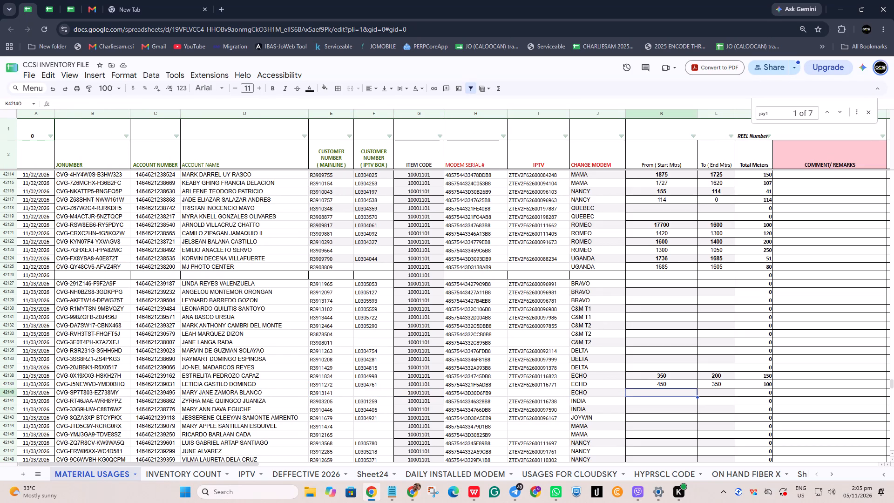
For the third 11/03/2026 ECHO record, enter cable start 200, end 150 and 1 Core usage 50.
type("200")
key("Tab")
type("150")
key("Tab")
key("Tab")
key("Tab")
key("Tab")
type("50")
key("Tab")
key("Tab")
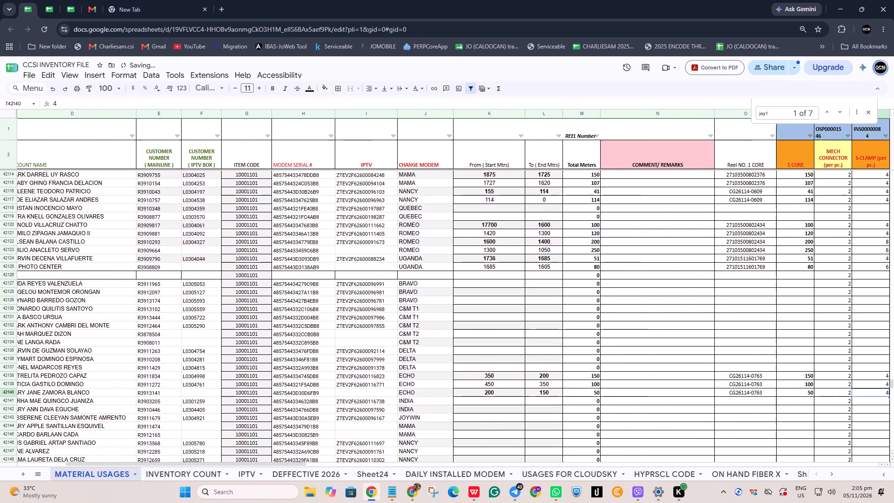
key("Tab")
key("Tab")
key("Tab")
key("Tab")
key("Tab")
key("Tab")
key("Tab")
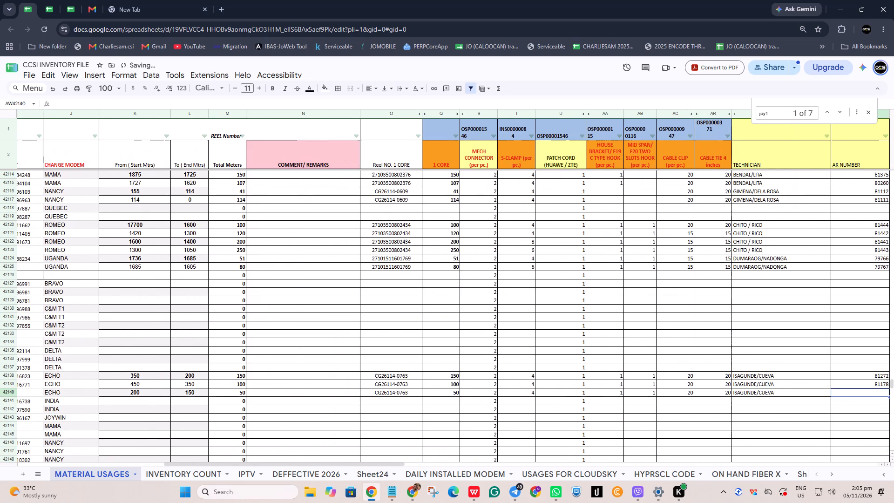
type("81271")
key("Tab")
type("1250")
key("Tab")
Return across the third 11/03/2026 ECHO record to its account name and check the entered details.
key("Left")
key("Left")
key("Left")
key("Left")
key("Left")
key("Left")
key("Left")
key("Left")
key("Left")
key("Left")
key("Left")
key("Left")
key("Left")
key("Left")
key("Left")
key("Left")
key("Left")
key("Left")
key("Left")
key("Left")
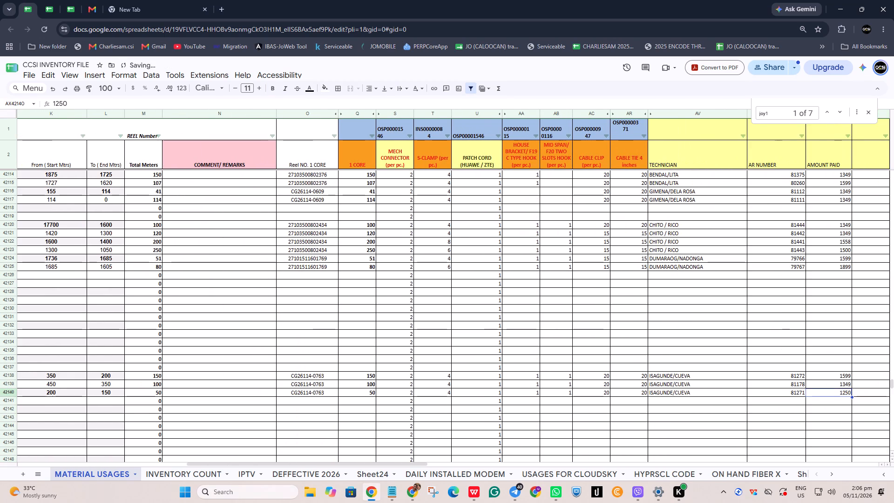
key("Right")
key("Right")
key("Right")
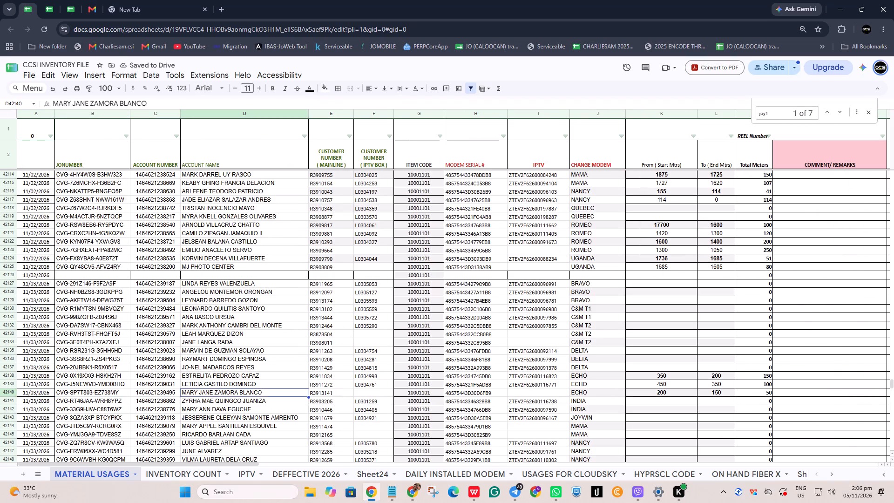
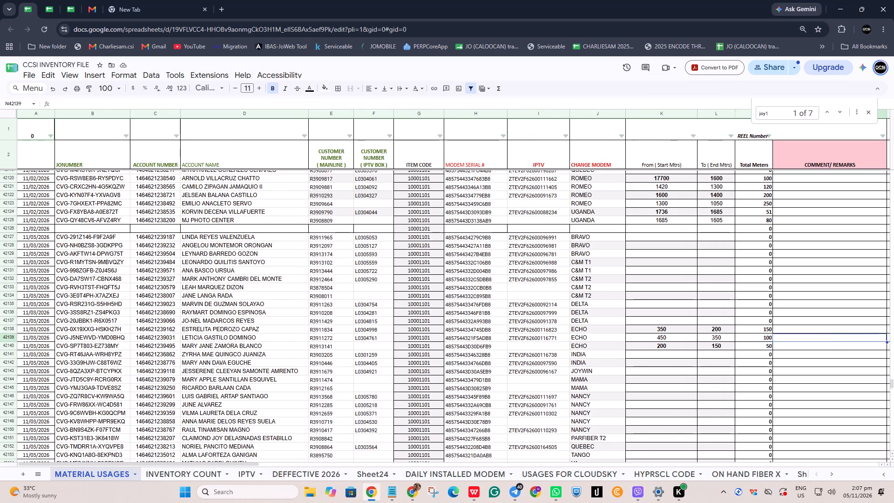
Check the date and account number of the second 11/03/2026 ECHO record.
key("Tab")
key("Left")
key("Left")
key("Left")
key("Left")
key("Left")
key("Left")
key("Left")
key("Left")
key("Left")
key("Left")
key("Left")
key("Left")
key("Left")
key("Left")
key("Left")
key("Left")
key("Left")
key("Left")
key("Left")
key("Left")
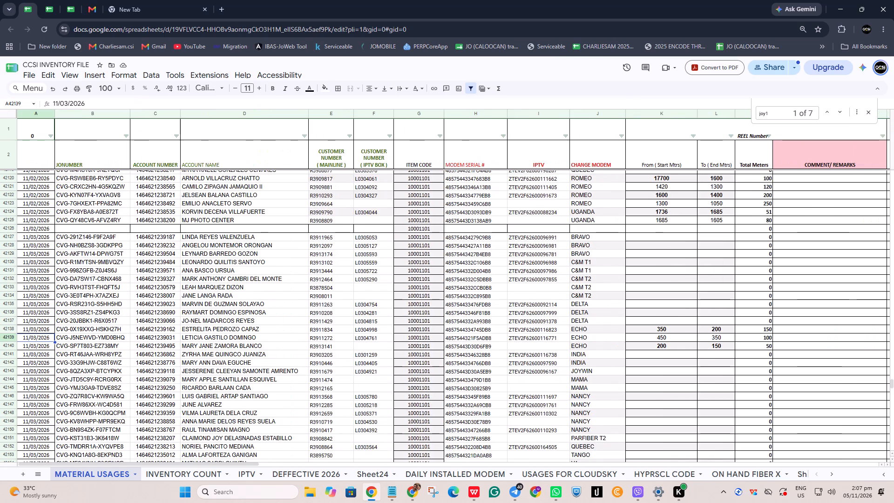
key("Right")
key("Right")
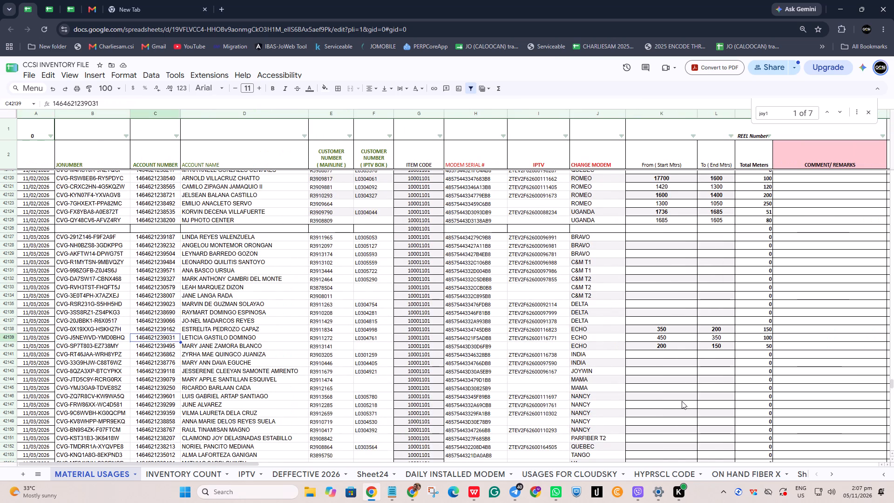
Enter cable readings from 150 to 130 meters for the first 11/03/2026 BRAVO record.
key("Tab")
key("Tab")
key("Up")
key("Up")
key("Up")
key("Up")
key("Up")
key("Up")
key("Up")
key("Up")
key("Up")
key("Up")
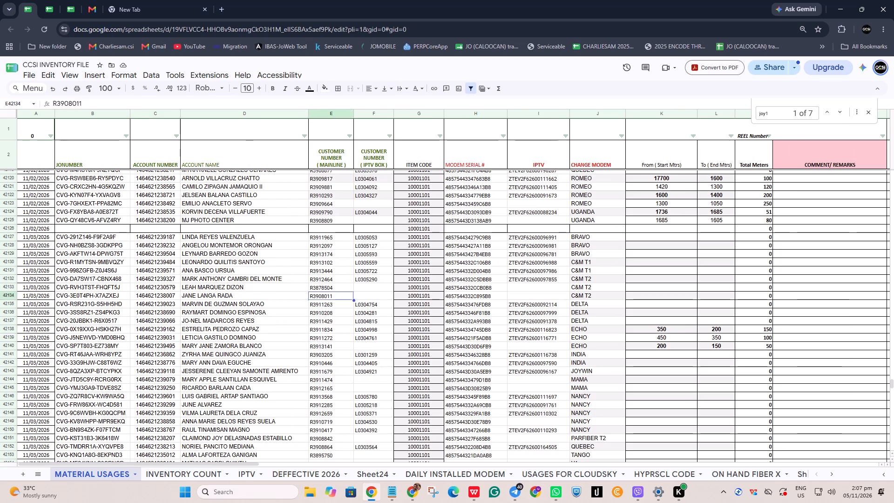
key("Up")
key("Up")
key("Tab")
key("Tab")
key("Tab")
key("Tab")
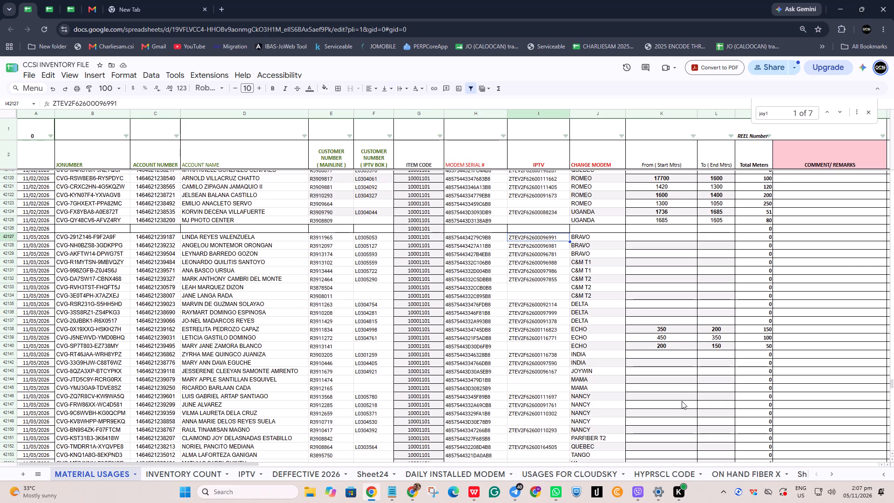
key("Tab")
key("Tab")
key("Left")
key("Left")
key("Tab")
key("Tab")
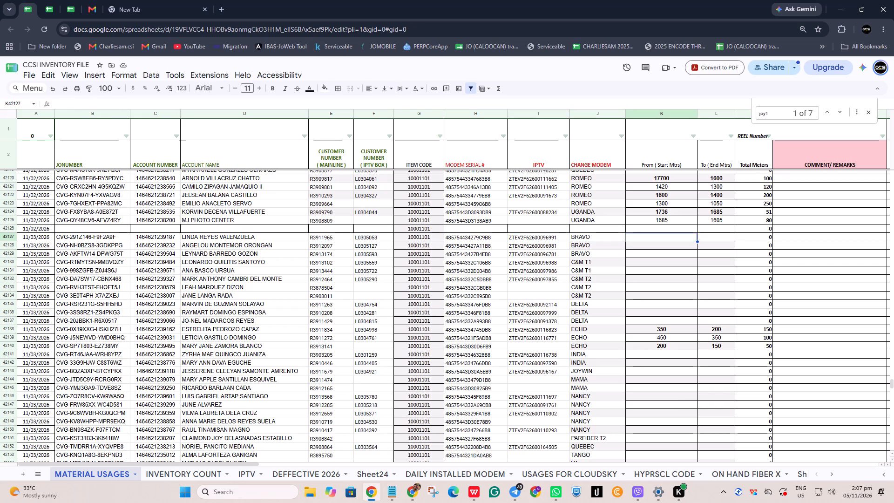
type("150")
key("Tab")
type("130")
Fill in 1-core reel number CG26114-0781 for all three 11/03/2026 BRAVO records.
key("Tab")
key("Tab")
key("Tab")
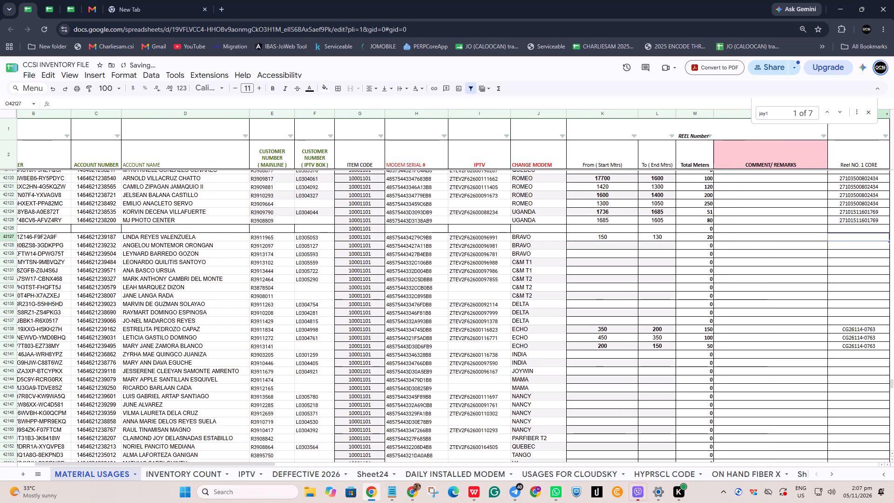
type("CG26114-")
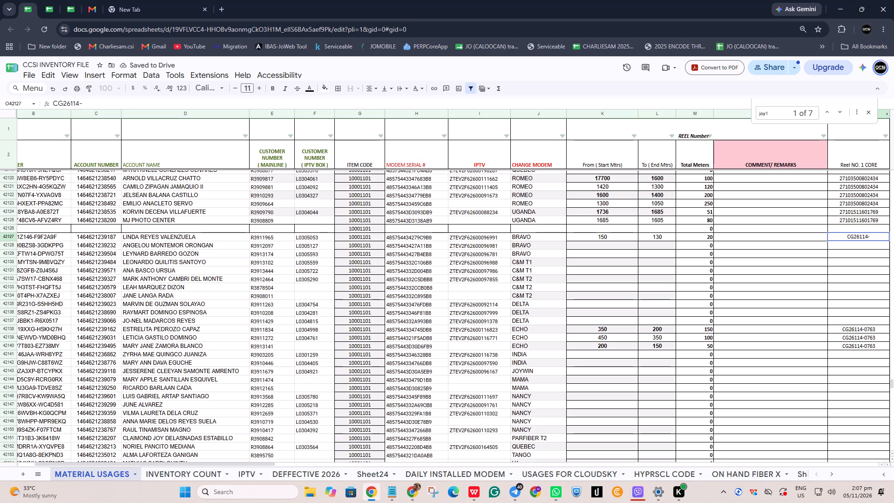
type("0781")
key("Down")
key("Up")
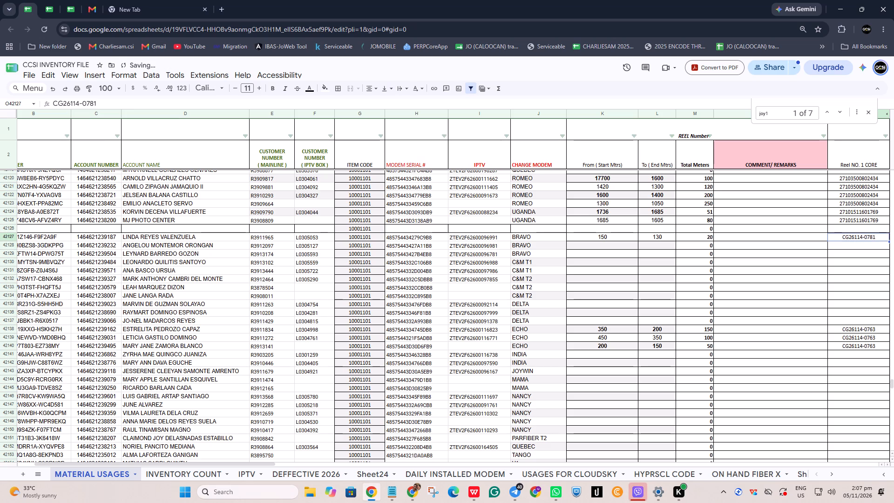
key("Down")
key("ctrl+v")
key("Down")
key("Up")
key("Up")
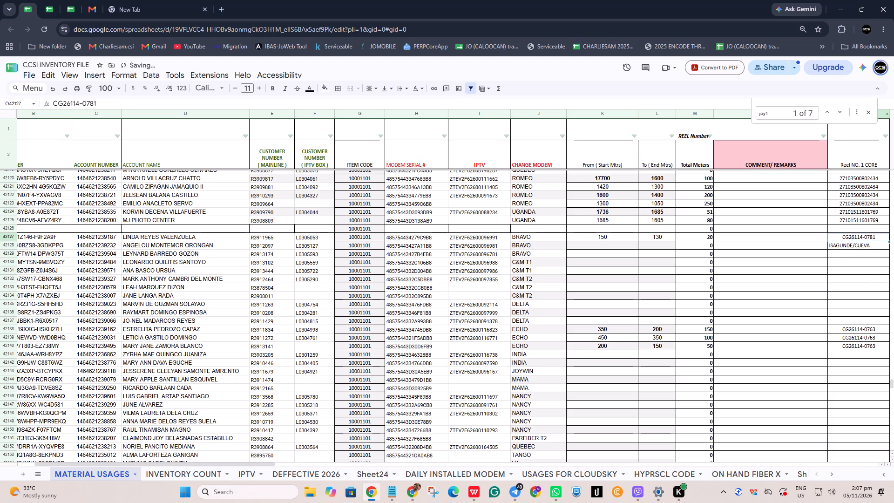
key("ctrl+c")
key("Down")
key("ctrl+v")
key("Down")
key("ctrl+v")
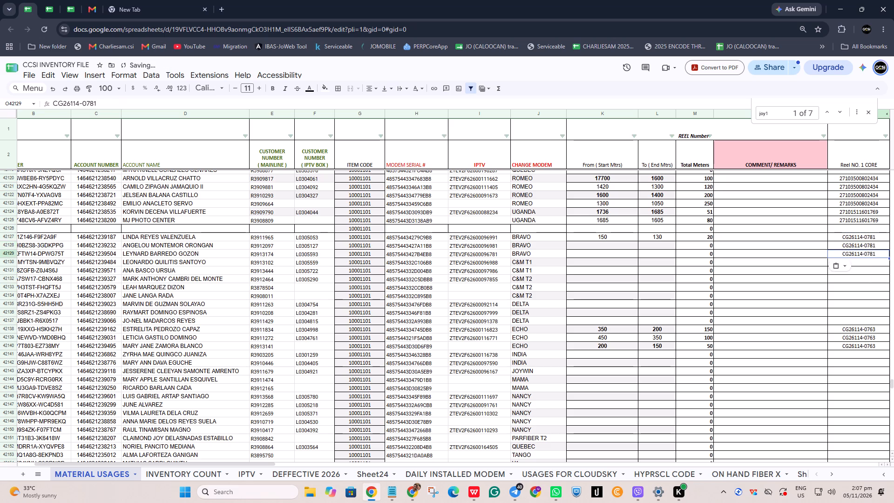
Set the 1 CORE usage of the first 11/03/2026 BRAVO record to 20.
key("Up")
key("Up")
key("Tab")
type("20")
Set the S-clamp quantity to 5 for all three 11/03/2026 BRAVO records.
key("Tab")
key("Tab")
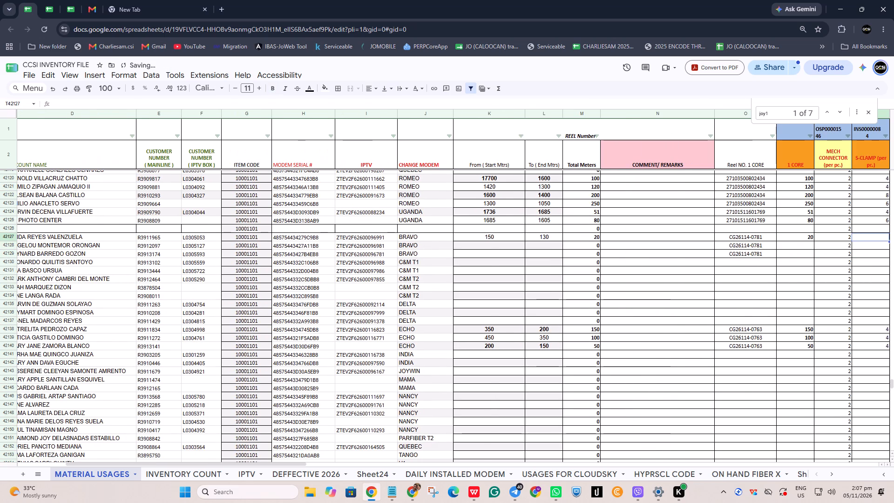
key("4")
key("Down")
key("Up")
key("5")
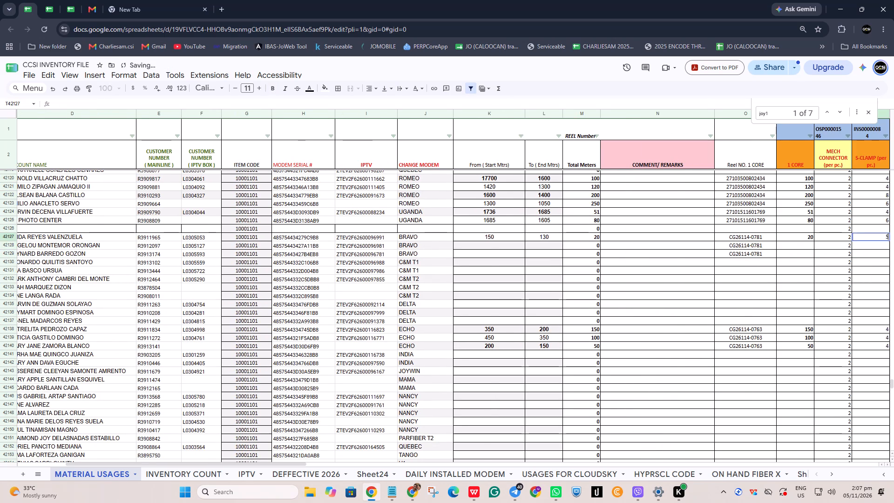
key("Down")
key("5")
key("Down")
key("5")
Set the house bracket / F19 C type hook quantity to 1 for all three 11/03/2026 BRAVO records.
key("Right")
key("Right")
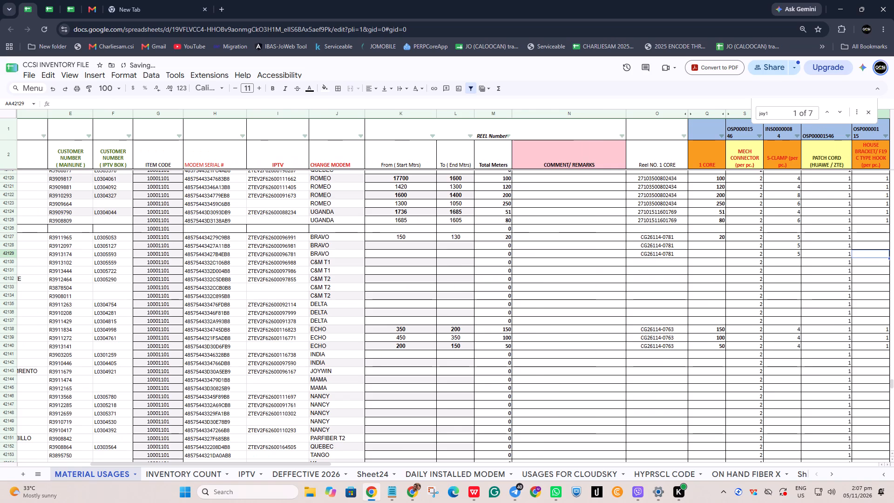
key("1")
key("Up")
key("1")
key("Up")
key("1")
Set the mid span / F20 two slots hook quantity to 1 for all three 11/03/2026 BRAVO records.
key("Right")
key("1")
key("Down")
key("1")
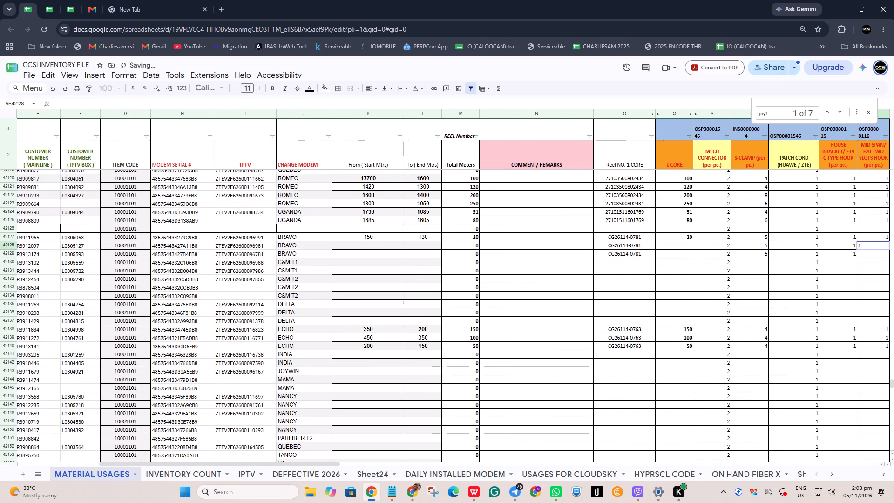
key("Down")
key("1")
Set the cable clip quantity to 25 for all three 11/03/2026 BRAVO records.
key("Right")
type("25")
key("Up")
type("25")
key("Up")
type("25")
Set the 4-inch cable tie quantity to 25 for all three 11/03/2026 BRAVO records.
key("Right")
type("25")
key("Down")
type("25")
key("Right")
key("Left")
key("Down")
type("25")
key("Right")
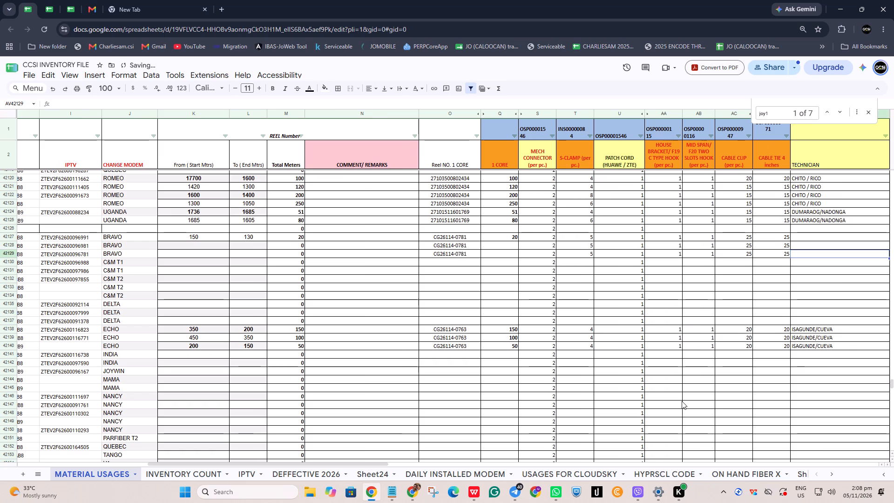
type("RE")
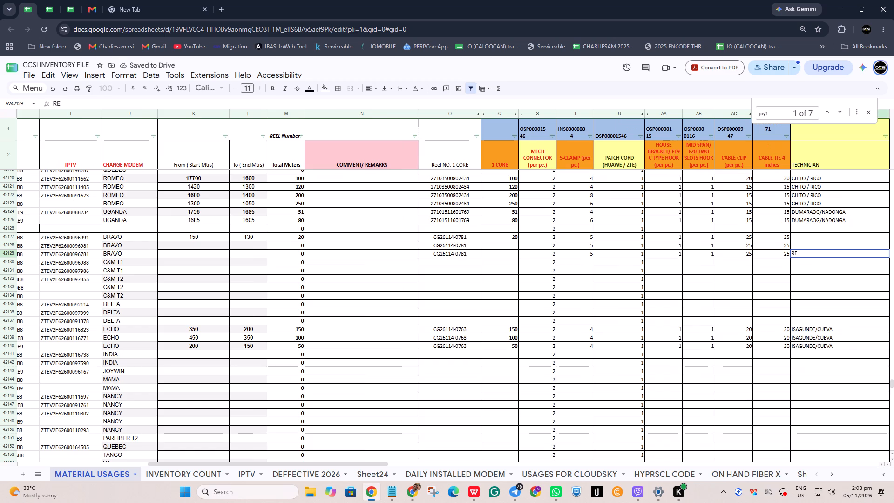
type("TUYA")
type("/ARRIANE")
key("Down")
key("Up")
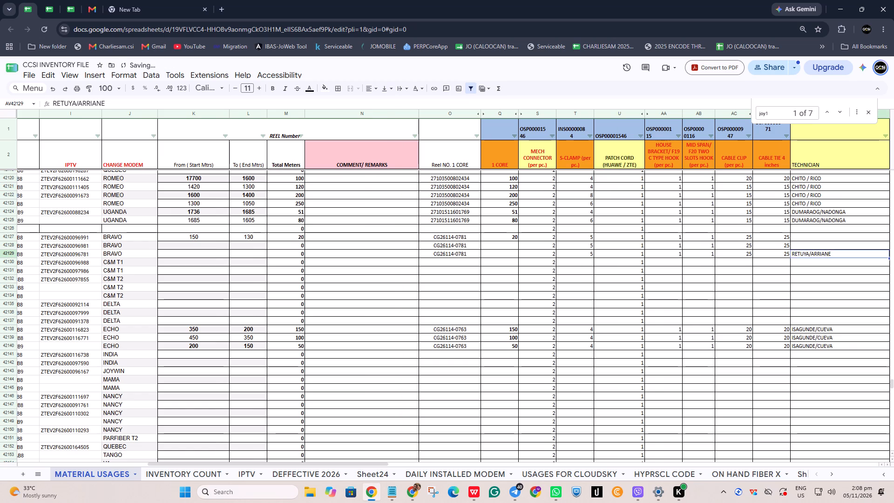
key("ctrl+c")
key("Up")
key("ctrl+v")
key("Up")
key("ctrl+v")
Enter AR number 81377 and amount paid 1349 for the first 11/03/2026 BRAVO record.
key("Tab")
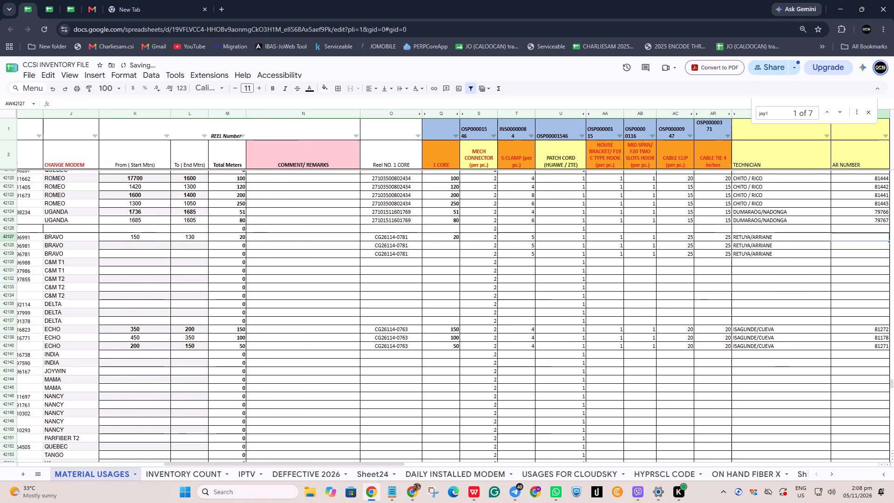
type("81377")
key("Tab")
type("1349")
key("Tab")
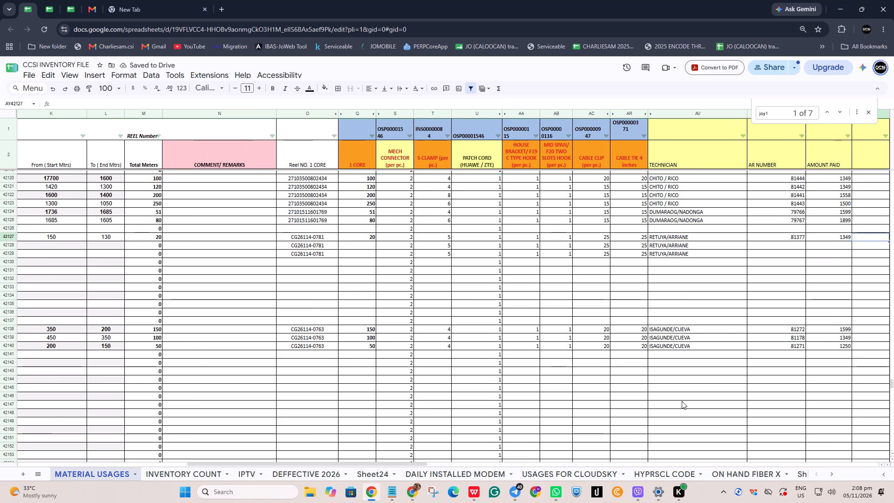
Review the customer, modem and team details of the second 11/03/2026 BRAVO record.
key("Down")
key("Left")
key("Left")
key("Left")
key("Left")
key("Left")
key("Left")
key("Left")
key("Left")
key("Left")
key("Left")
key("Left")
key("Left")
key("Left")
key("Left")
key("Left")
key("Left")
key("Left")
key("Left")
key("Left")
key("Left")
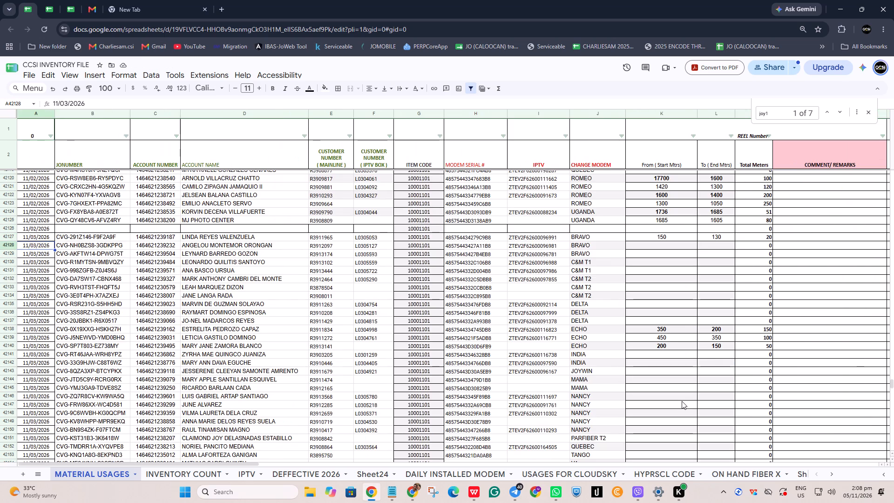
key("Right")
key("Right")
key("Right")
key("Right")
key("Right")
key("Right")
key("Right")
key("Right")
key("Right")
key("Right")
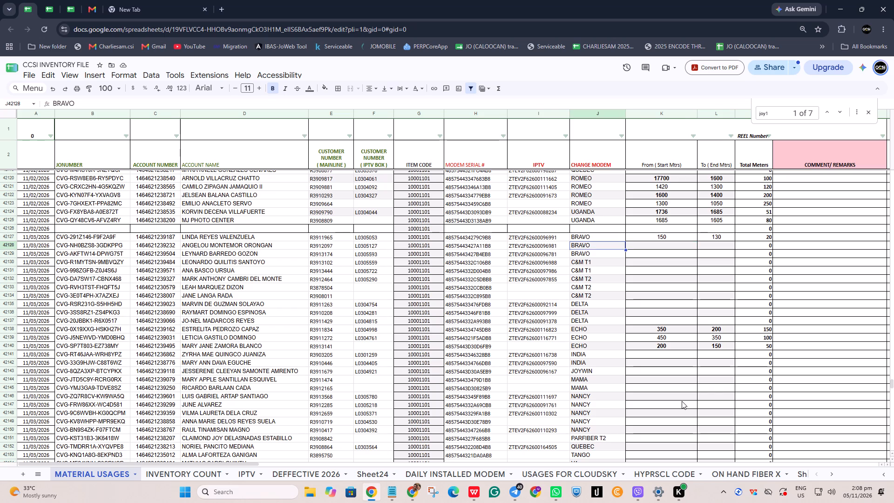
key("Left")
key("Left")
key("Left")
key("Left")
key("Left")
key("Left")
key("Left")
Enter cable start 90, end 50 and 1 core quantity 40 for the third 11/03/2026 BRAVO record.
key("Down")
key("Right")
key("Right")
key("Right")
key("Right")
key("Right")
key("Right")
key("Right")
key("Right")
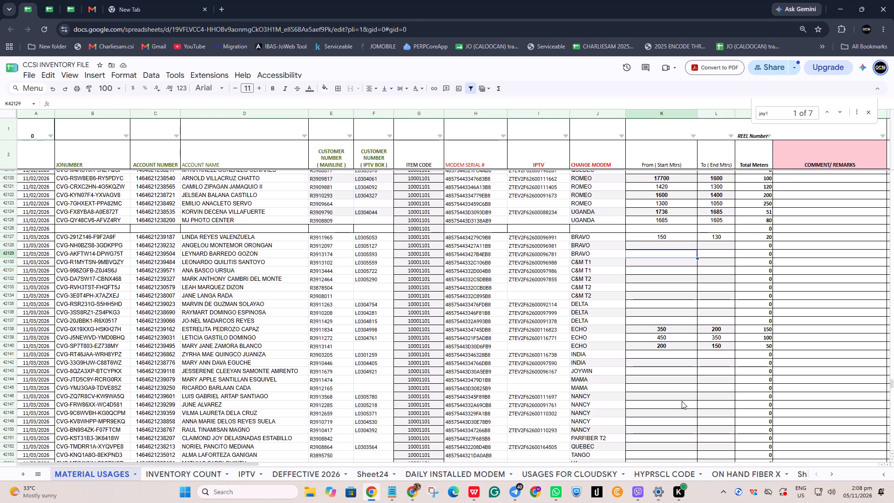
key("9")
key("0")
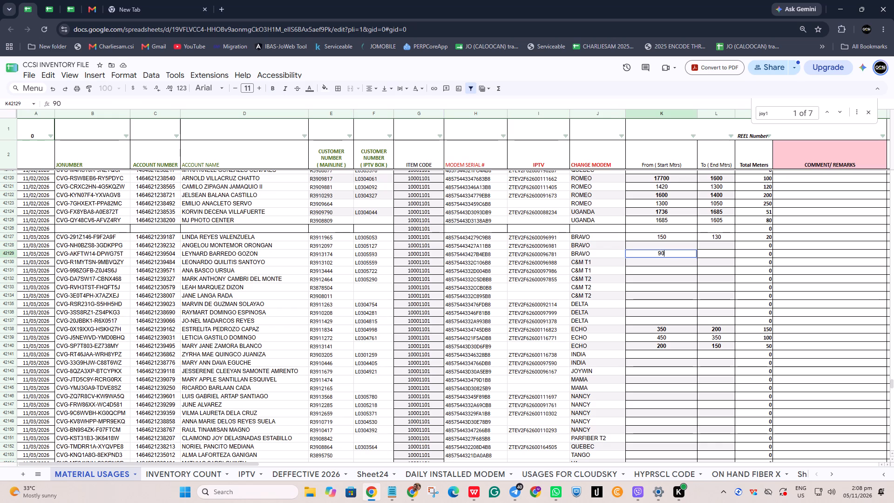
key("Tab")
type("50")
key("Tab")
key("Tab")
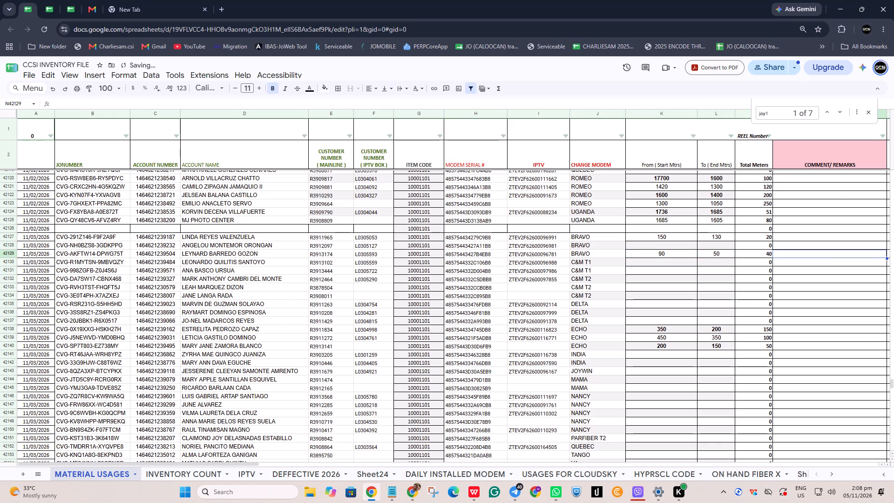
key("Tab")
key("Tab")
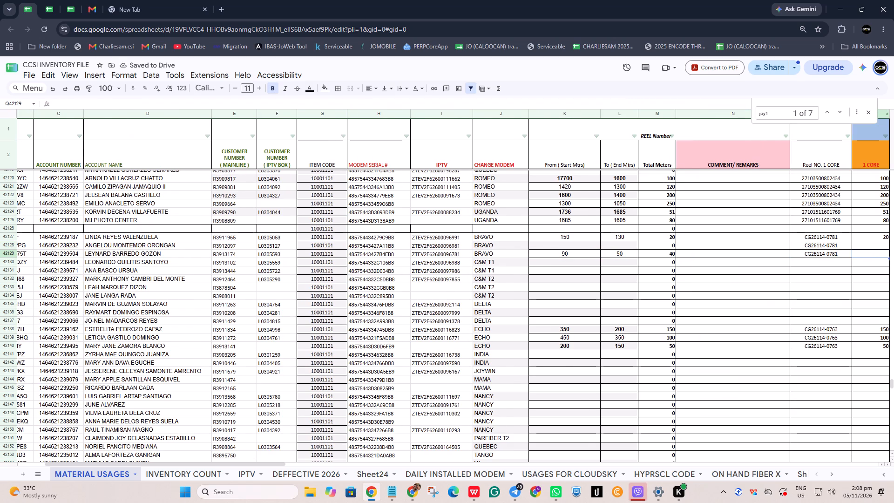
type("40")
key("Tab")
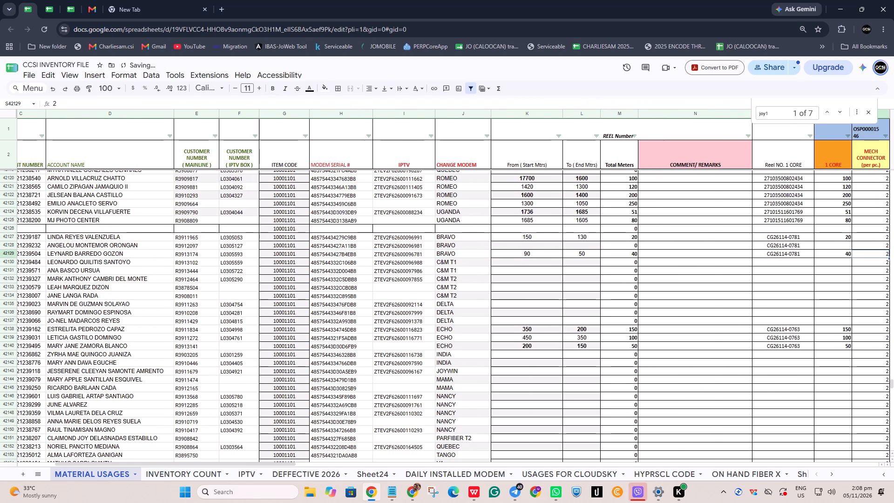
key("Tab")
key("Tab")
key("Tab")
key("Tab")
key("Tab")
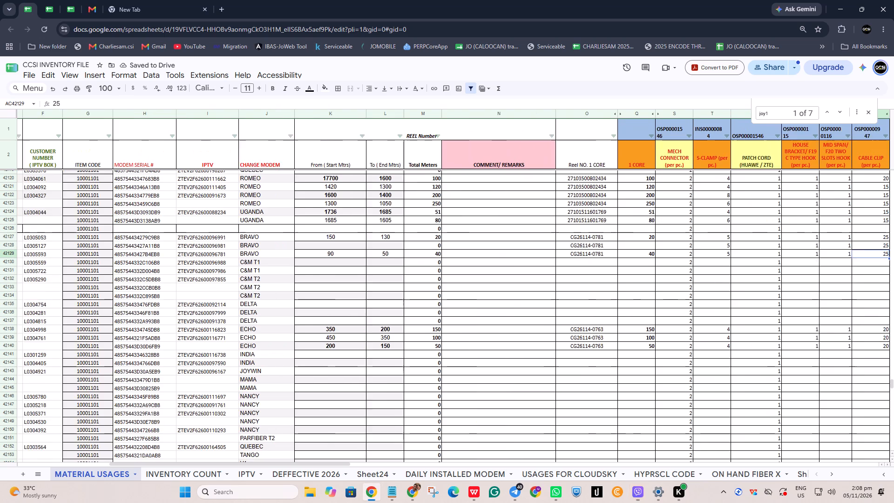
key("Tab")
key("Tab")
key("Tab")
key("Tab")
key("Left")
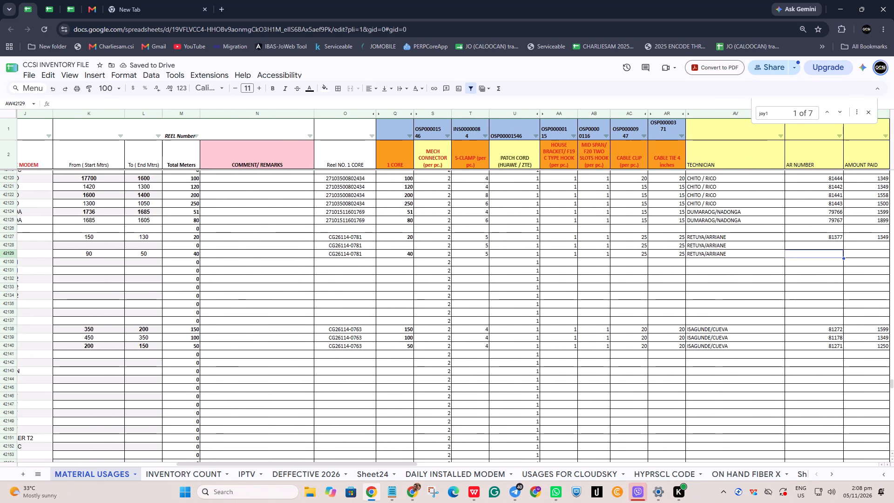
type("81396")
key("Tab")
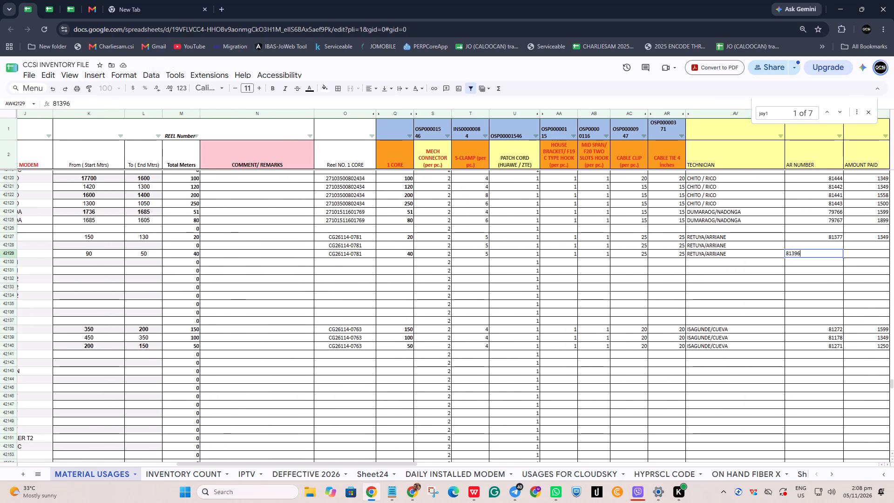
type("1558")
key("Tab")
Review the third 11/03/2026 BRAVO record from its date and account details across to its cable start reading.
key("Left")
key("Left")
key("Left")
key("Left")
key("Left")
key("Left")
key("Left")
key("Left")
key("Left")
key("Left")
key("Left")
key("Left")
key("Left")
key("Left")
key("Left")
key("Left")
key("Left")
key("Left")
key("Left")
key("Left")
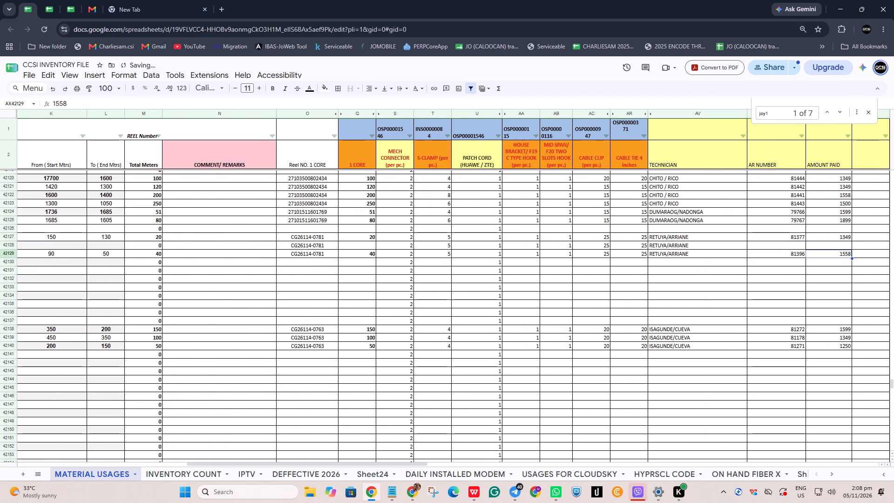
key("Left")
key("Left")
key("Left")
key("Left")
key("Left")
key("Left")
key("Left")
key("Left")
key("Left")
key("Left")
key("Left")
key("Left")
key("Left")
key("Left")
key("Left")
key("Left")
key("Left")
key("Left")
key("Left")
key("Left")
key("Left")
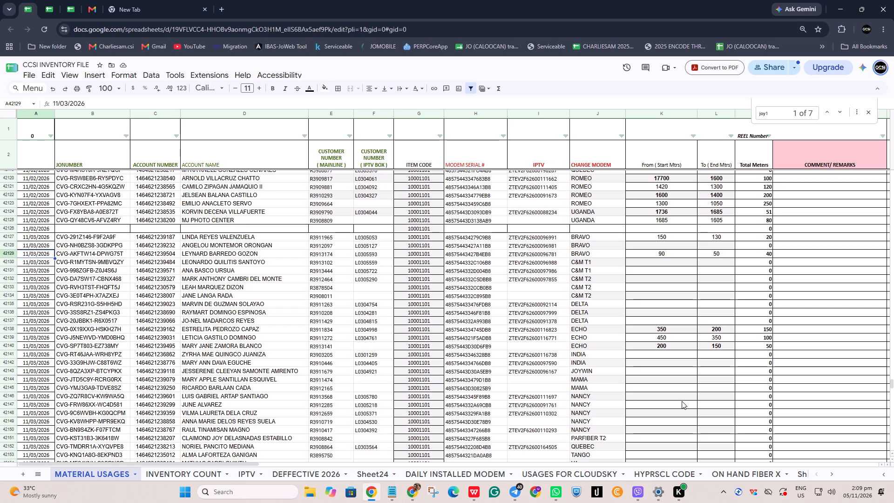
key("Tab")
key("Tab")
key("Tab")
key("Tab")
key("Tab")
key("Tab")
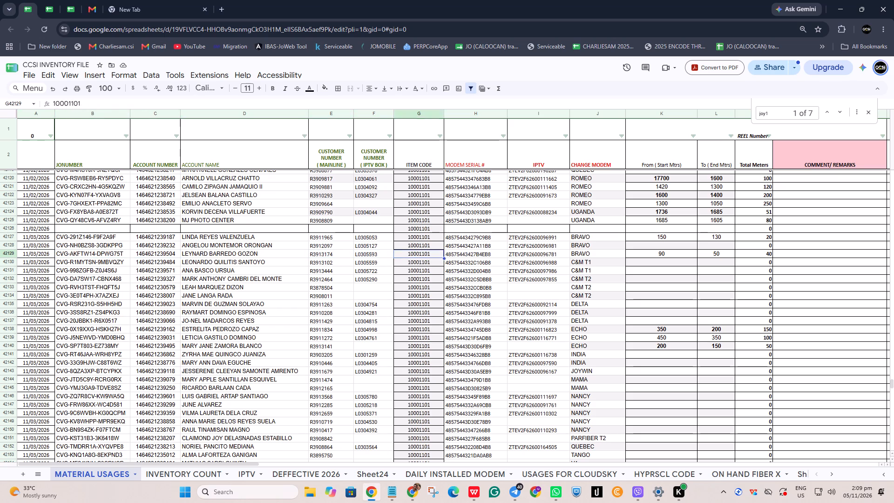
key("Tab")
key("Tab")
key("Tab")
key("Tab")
Copy the account number of the second 11/03/2026 BRAVO record.
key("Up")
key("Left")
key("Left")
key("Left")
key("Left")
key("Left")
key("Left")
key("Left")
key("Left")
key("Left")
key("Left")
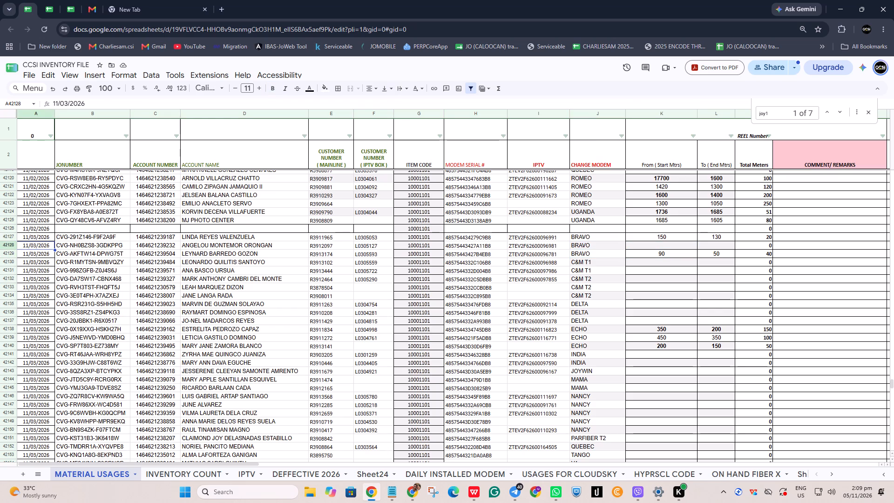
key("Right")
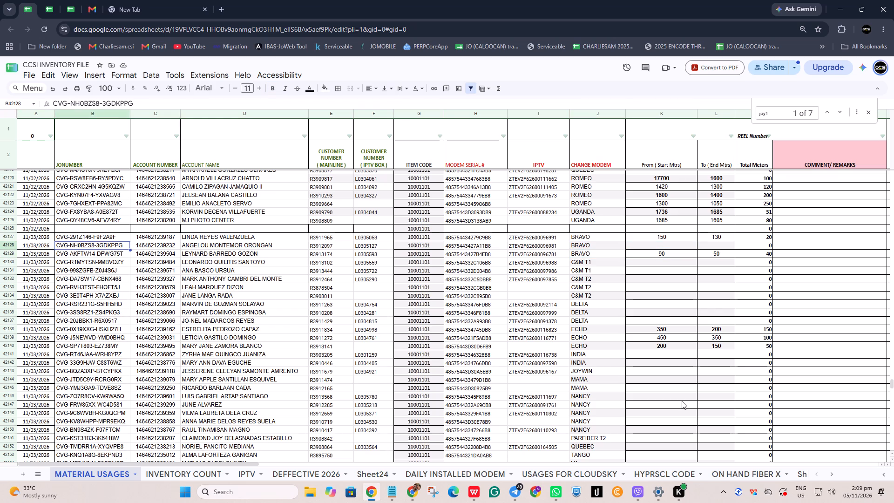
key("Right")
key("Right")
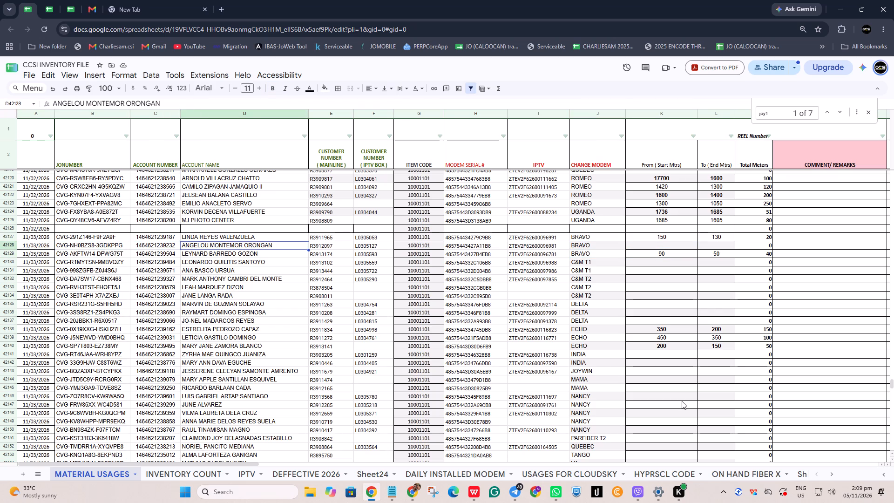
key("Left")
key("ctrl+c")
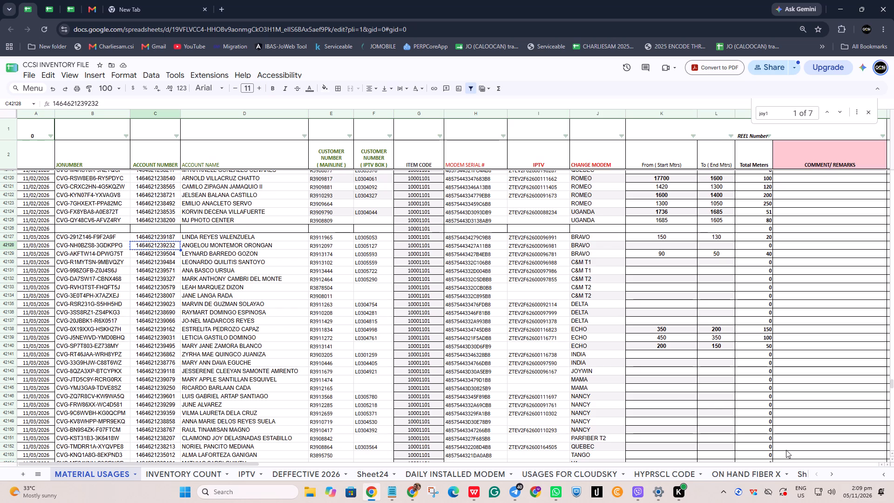
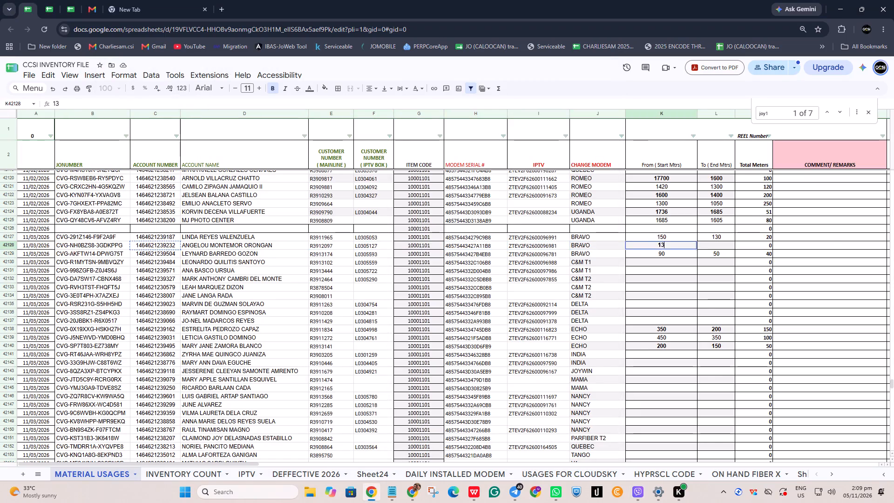
Enter cable start 130, end 90 and 1 core quantity 40 for the second 11/03/2026 BRAVO record.
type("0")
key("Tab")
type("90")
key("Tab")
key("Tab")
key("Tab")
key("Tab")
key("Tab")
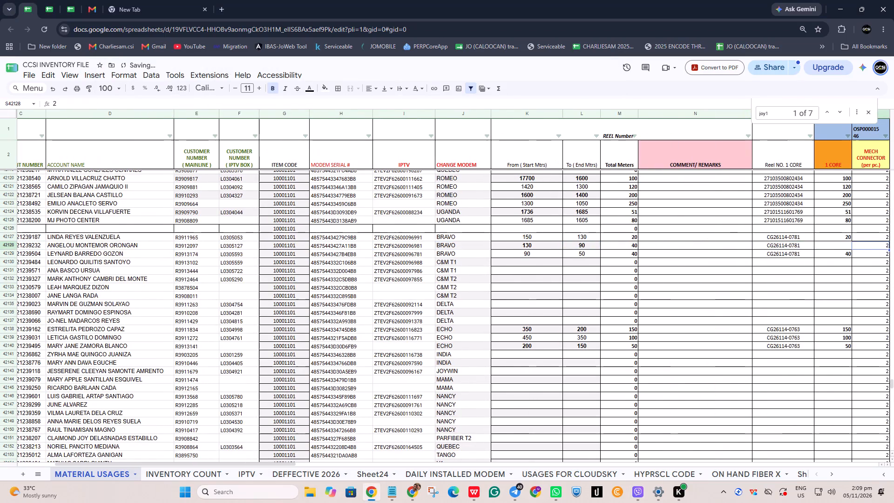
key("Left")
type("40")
Enter amount paid 1349 for the second 11/03/2026 BRAVO record.
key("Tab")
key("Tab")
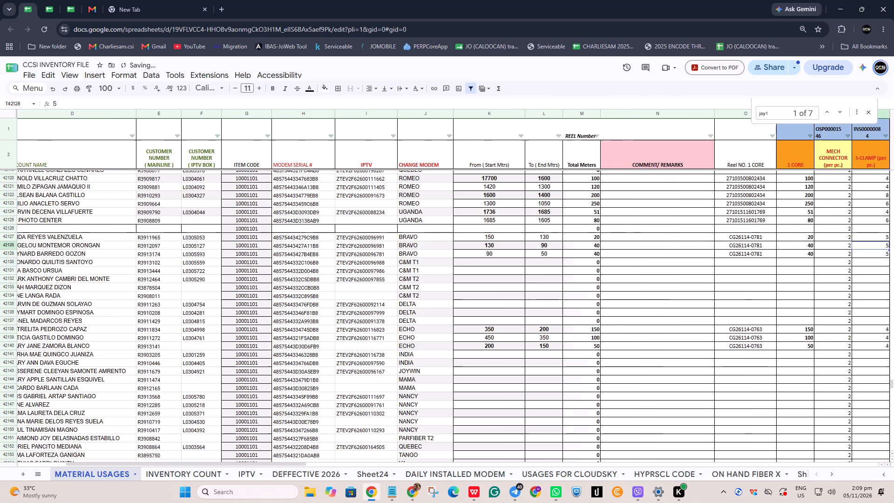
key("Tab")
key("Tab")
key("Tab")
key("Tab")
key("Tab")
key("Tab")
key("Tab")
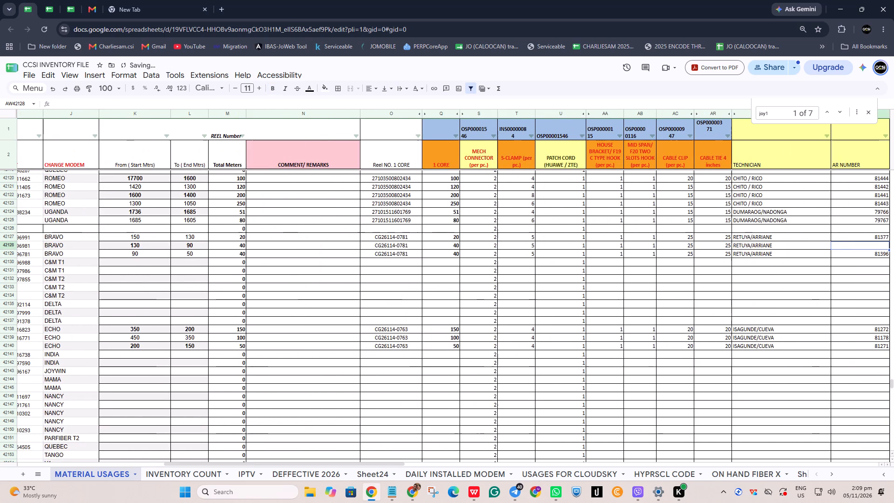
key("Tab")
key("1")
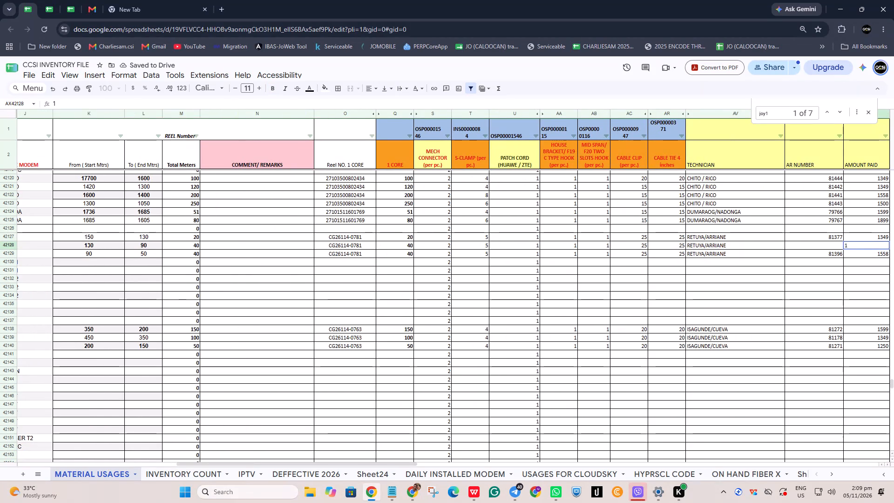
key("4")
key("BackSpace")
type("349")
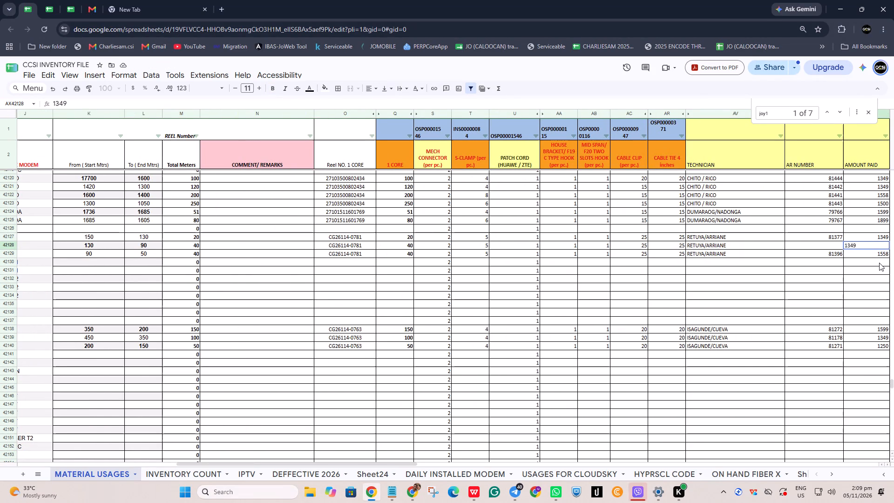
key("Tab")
Return to the date of the third BRAVO record and look over the 11/03/2026 records below it.
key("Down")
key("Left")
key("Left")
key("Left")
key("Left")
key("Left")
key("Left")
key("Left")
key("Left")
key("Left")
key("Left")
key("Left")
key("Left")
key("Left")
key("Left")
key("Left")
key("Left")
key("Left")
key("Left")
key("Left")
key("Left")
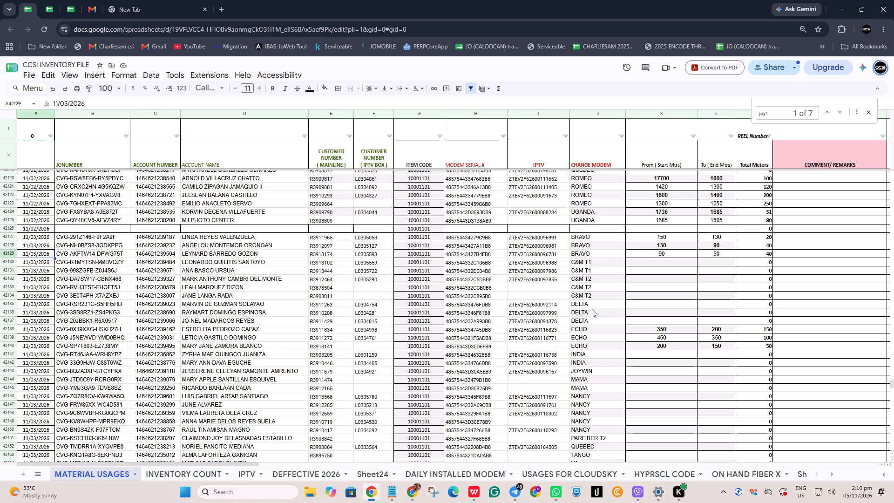
scroll(592, 309, "down", 3)
scroll(592, 308, "up", 2)
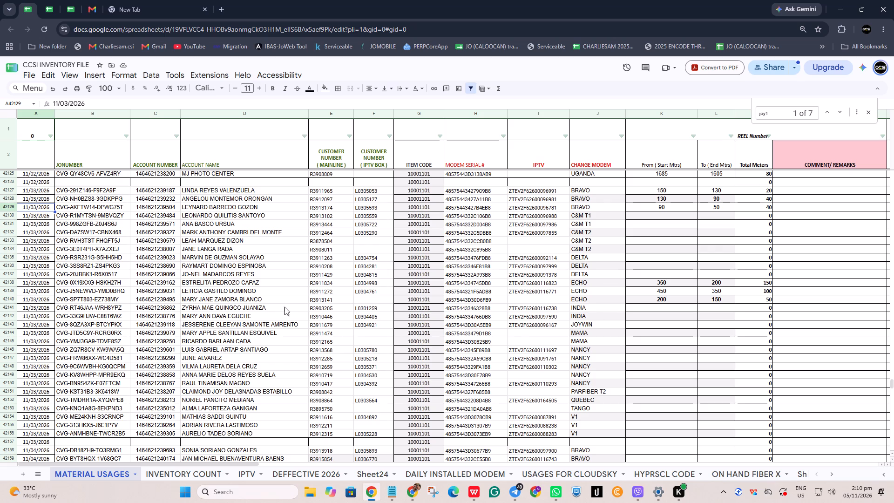
Enter cable start 1440 and end 1269 for the first 11/03/2026 INDIA record.
left_click(229, 300)
left_click(227, 308)
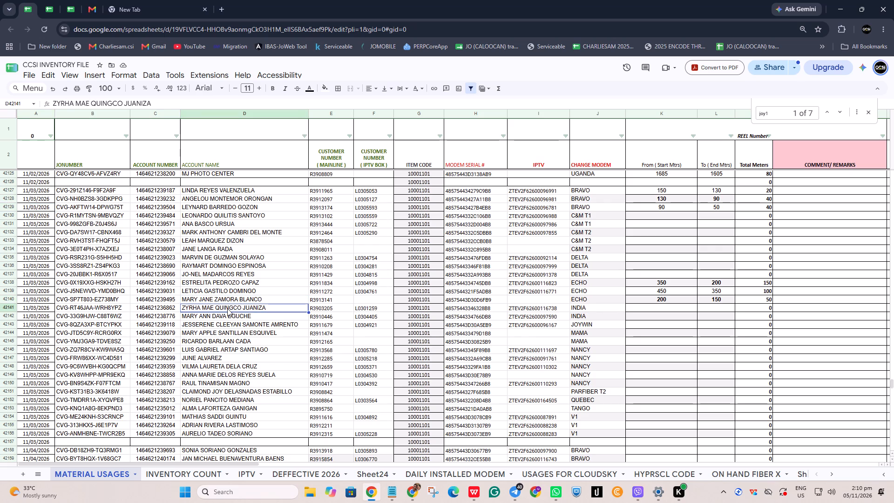
key("Tab")
key("Tab")
key("Tab")
key("Tab")
key("Tab")
key("Tab")
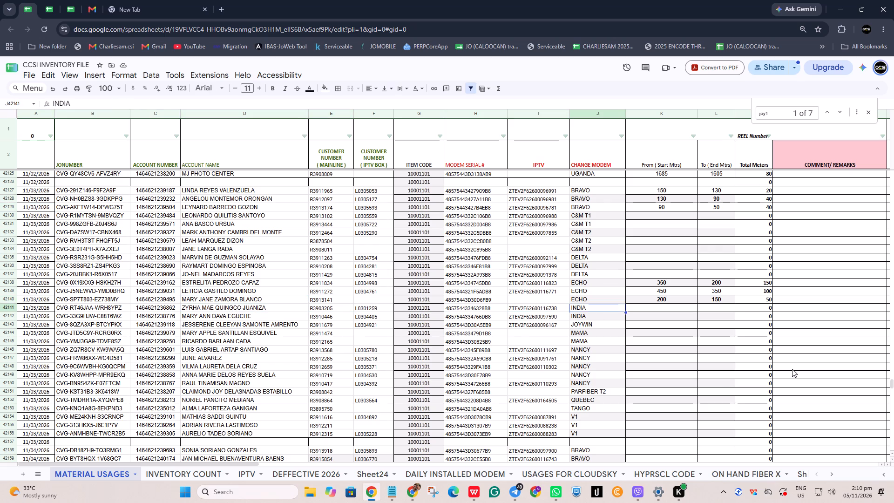
key("Tab")
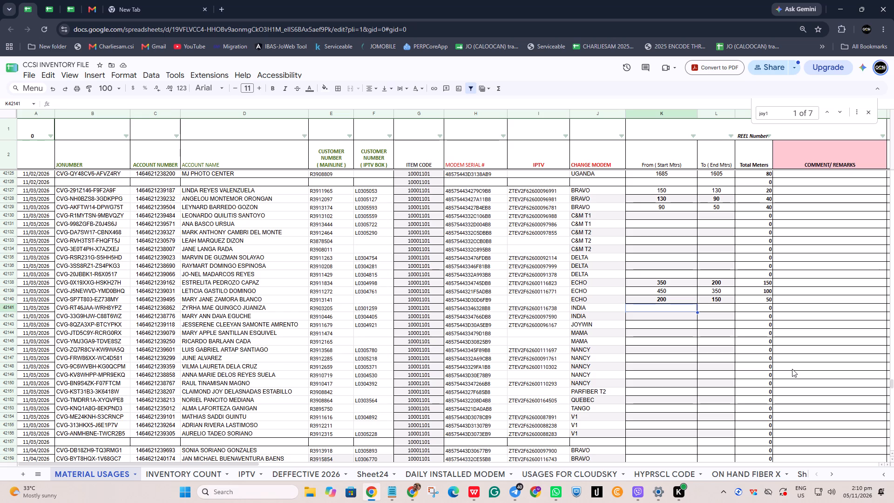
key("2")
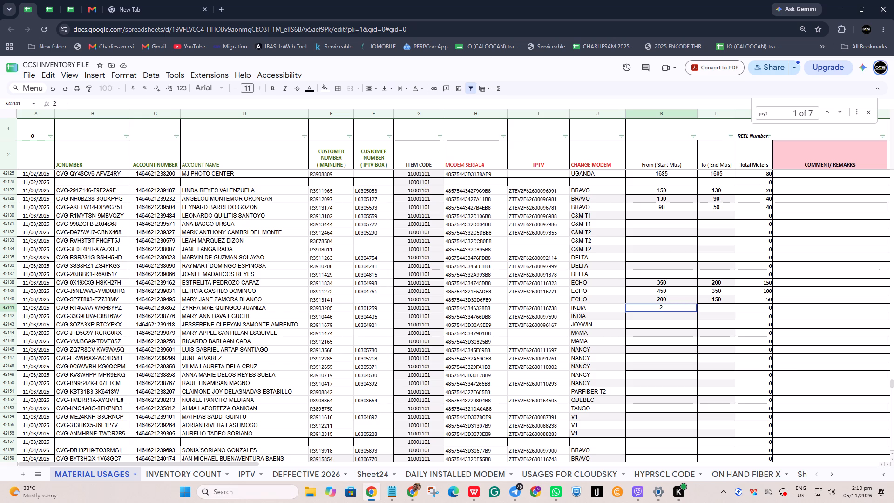
key("BackSpace")
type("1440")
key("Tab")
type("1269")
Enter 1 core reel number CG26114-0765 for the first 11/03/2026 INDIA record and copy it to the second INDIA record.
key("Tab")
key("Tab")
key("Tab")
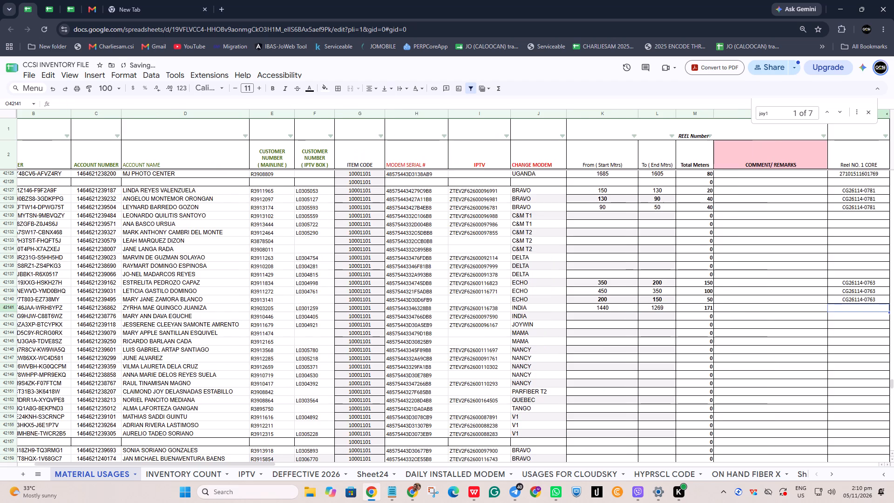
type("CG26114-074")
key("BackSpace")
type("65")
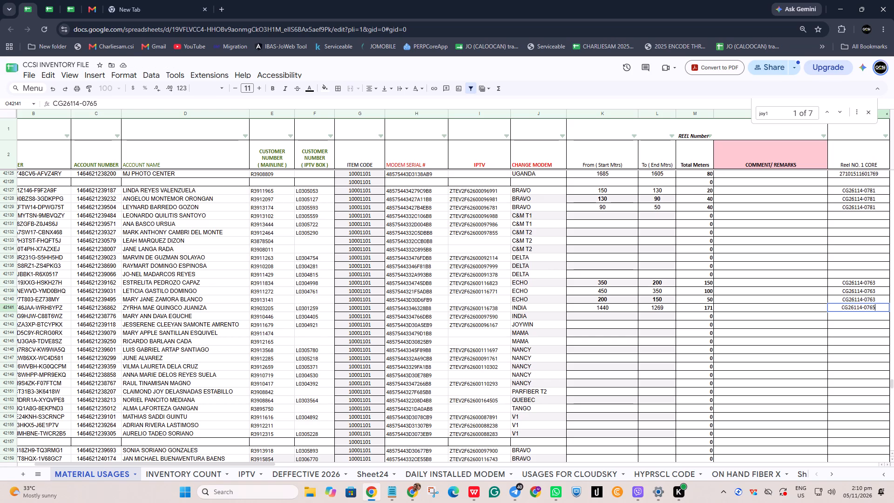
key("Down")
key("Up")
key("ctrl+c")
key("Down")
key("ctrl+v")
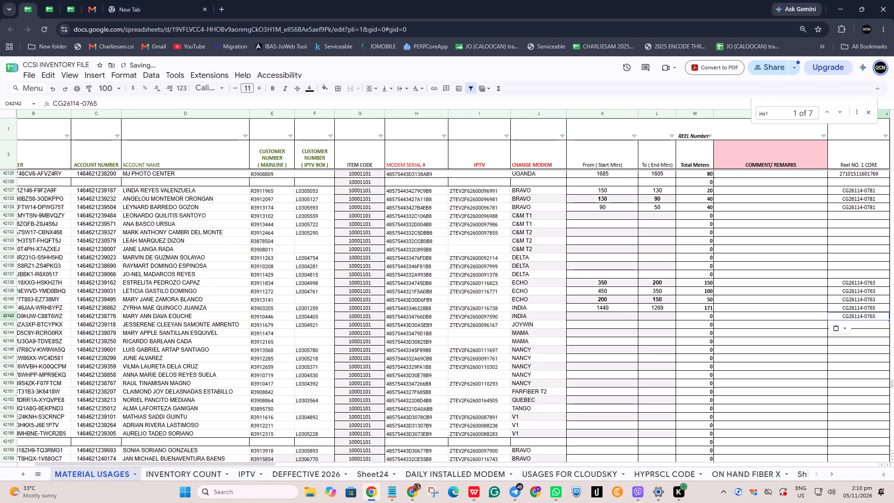
Enter 1 core quantity 171 for the first 11/03/2026 INDIA record.
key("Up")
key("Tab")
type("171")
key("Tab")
Enter S-clamp quantity 5, house bracket hook 1 and mid span hook 1 for both 11/03/2026 INDIA records.
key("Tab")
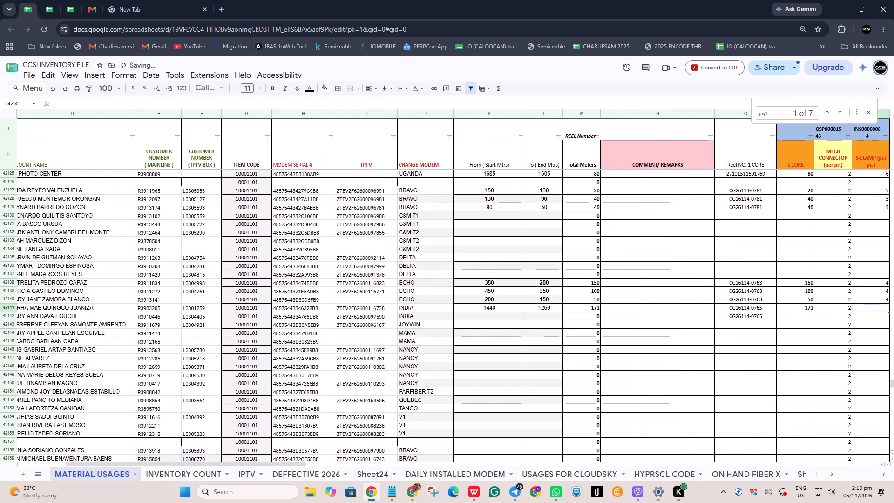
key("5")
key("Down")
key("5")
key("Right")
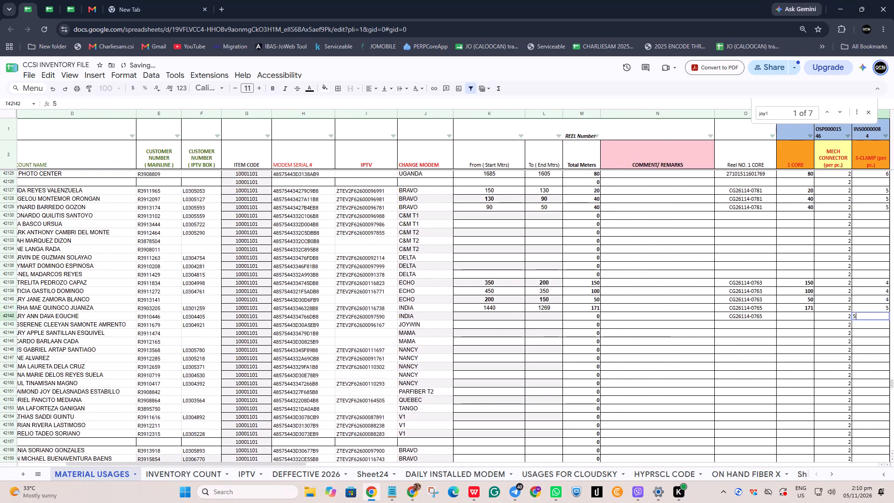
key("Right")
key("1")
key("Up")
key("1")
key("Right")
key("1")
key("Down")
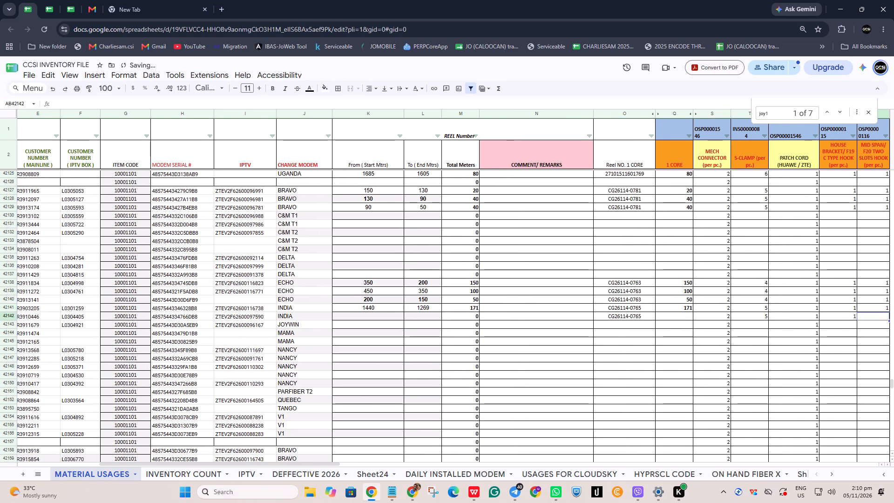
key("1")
Enter cable clip quantity 20 and cable tie quantity 20 for both 11/03/2026 INDIA records.
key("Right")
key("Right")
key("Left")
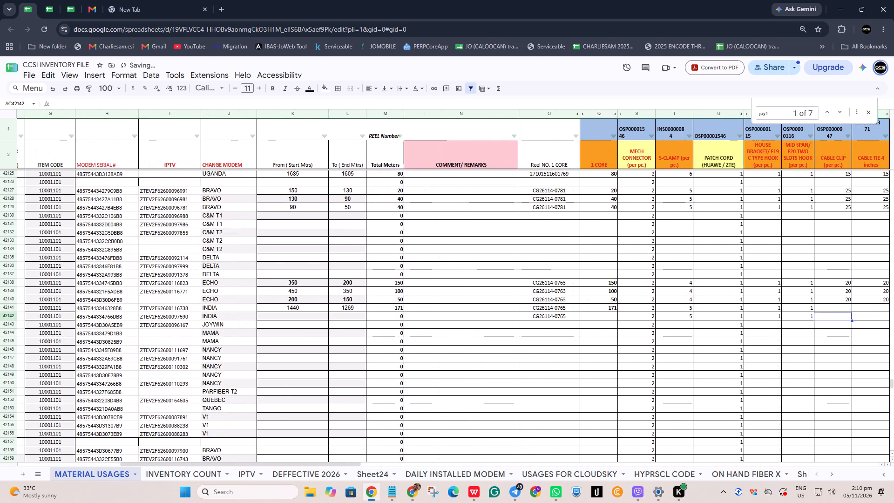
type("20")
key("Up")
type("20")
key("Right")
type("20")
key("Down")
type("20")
Enter BILLAR/PENG/JAMIR as technician for the second 11/03/2026 INDIA record and copy it to the first INDIA record.
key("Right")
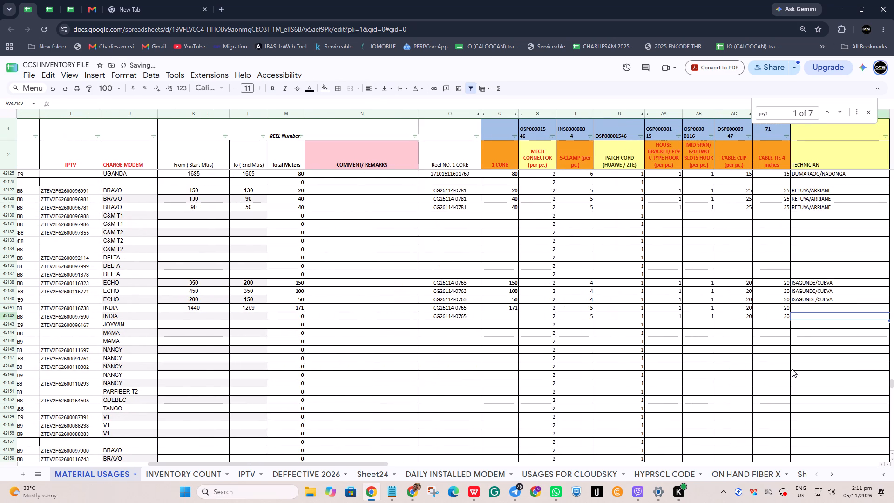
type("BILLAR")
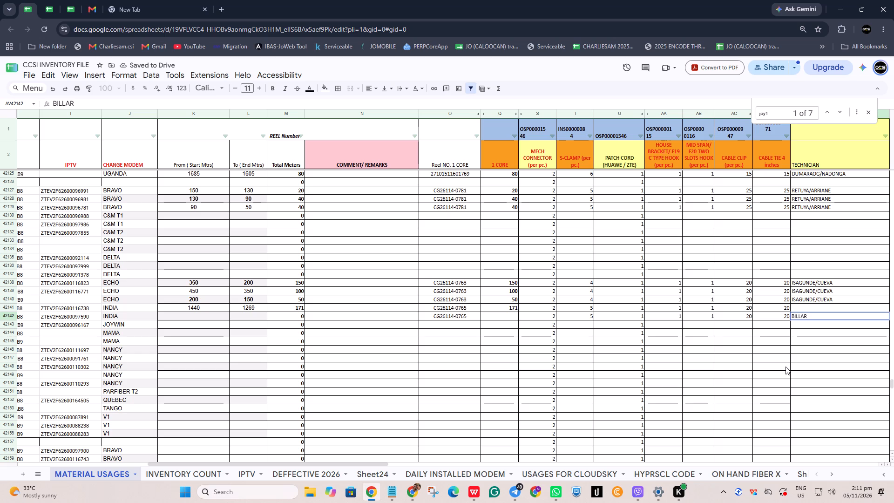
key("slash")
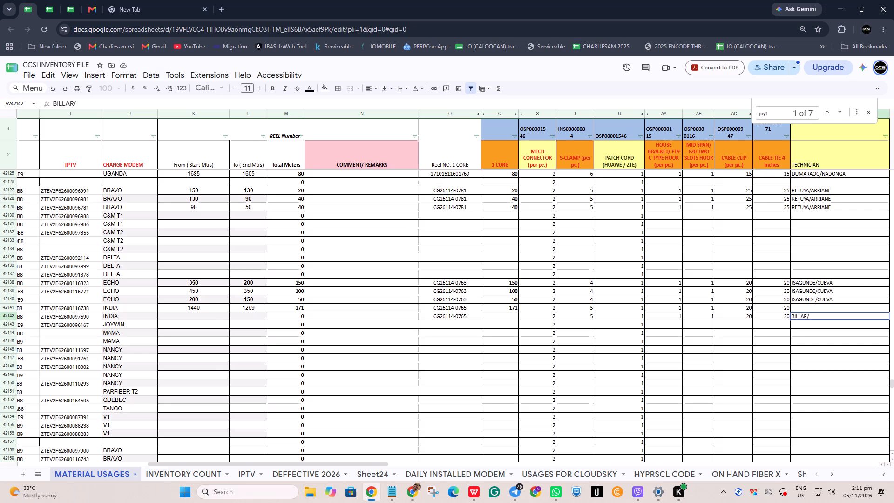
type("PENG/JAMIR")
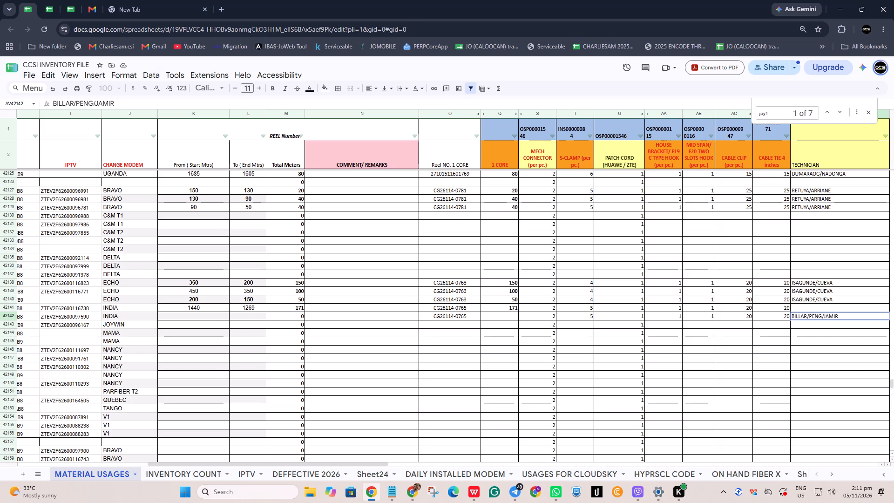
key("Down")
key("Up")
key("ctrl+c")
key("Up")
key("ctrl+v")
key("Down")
Enter AR number 81118 and amount paid 1349 for the second 11/03/2026 INDIA record.
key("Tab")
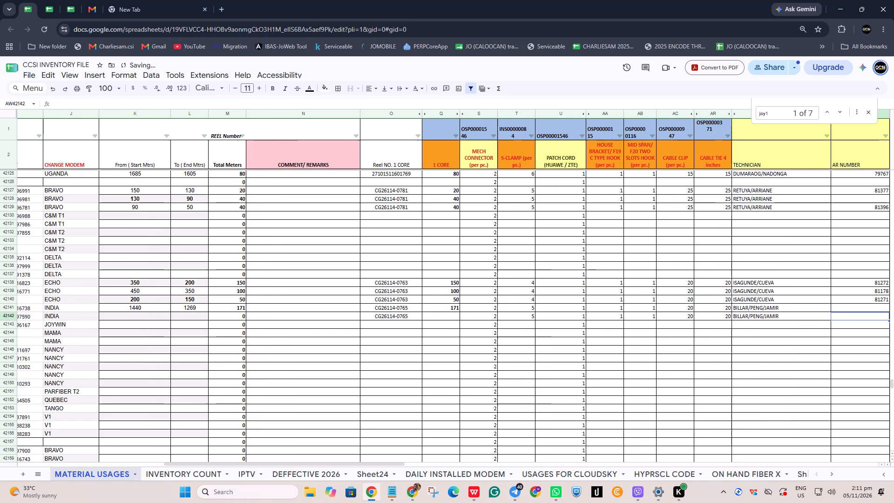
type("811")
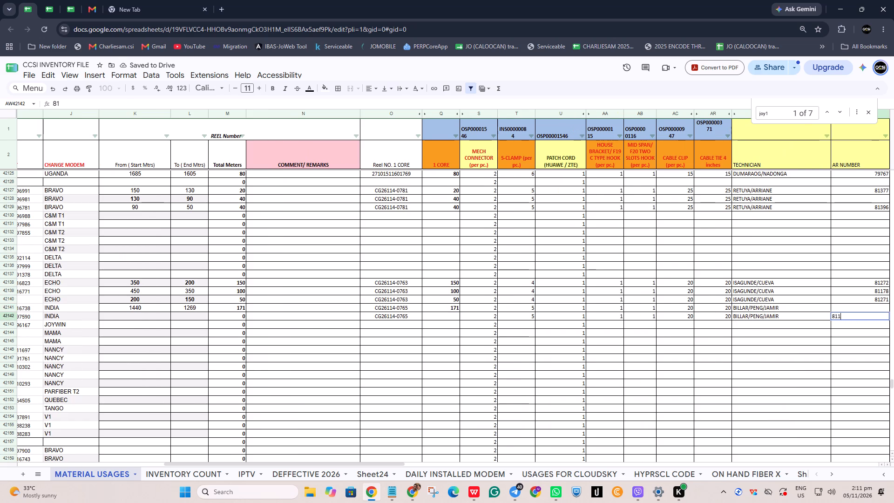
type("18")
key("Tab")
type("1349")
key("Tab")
Review the second 11/03/2026 INDIA record from its payment details back to its team and cable start and end cells.
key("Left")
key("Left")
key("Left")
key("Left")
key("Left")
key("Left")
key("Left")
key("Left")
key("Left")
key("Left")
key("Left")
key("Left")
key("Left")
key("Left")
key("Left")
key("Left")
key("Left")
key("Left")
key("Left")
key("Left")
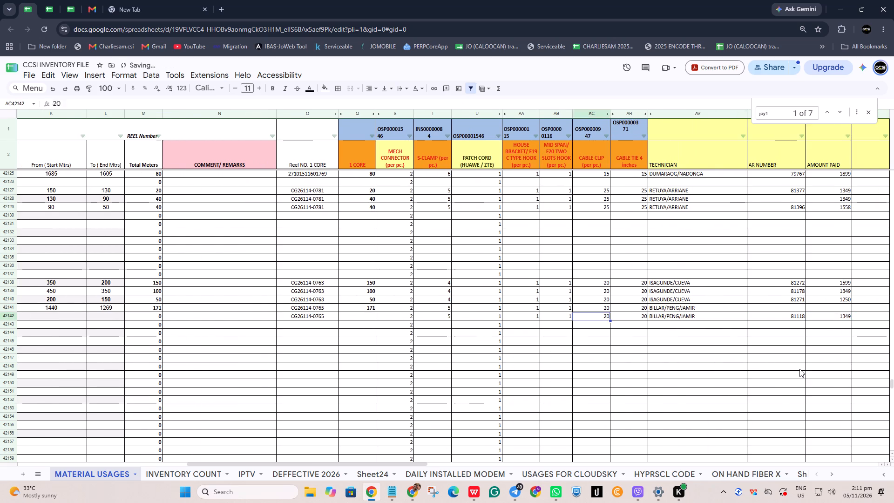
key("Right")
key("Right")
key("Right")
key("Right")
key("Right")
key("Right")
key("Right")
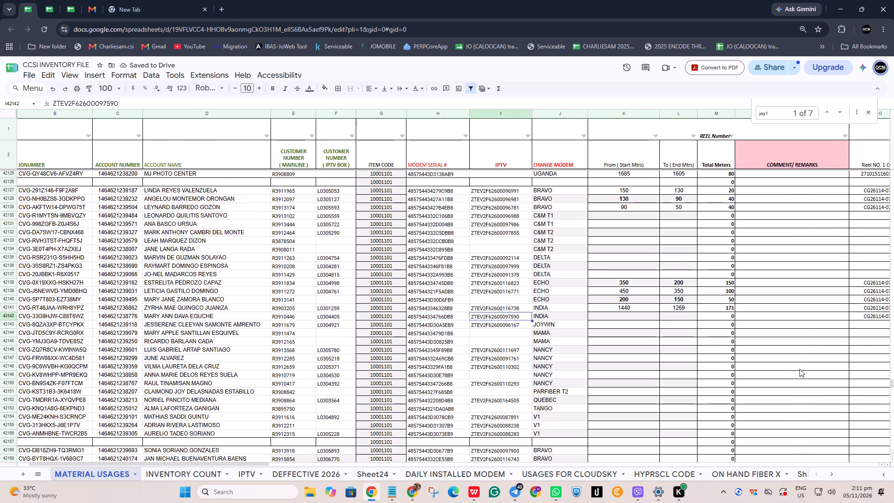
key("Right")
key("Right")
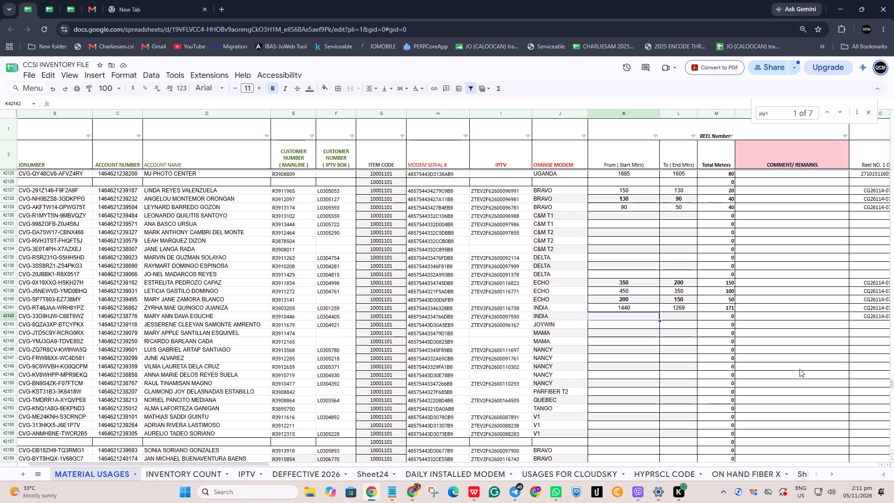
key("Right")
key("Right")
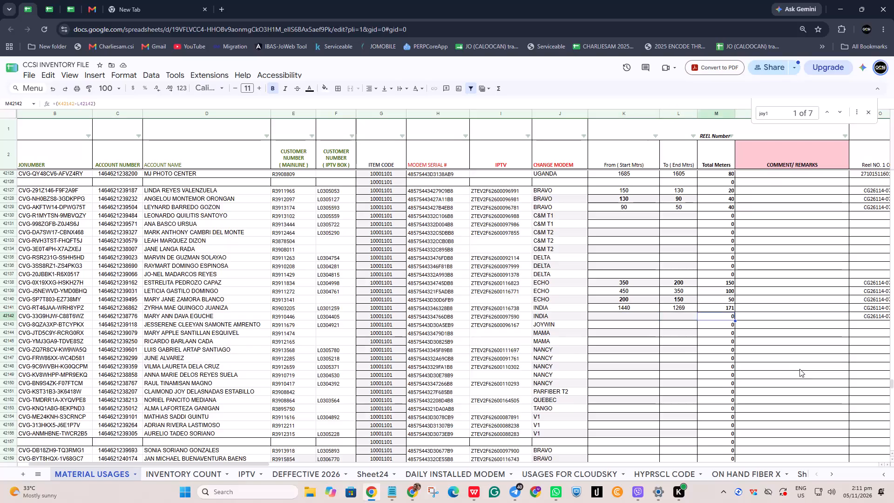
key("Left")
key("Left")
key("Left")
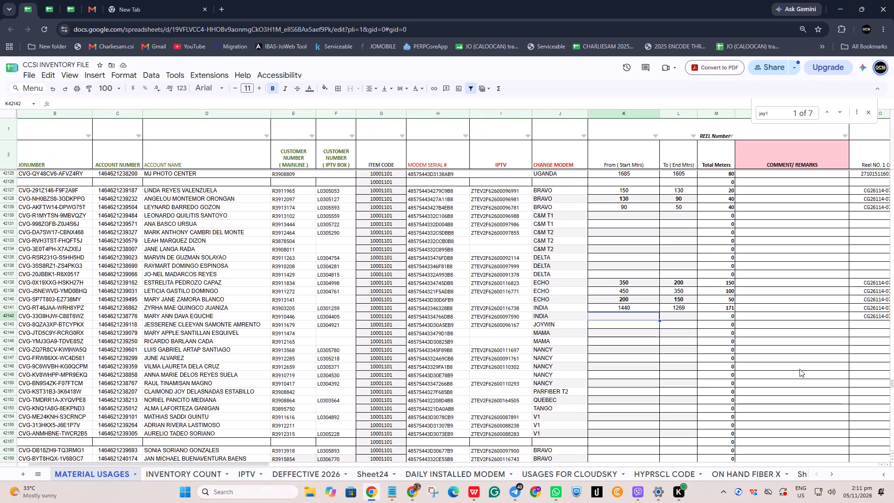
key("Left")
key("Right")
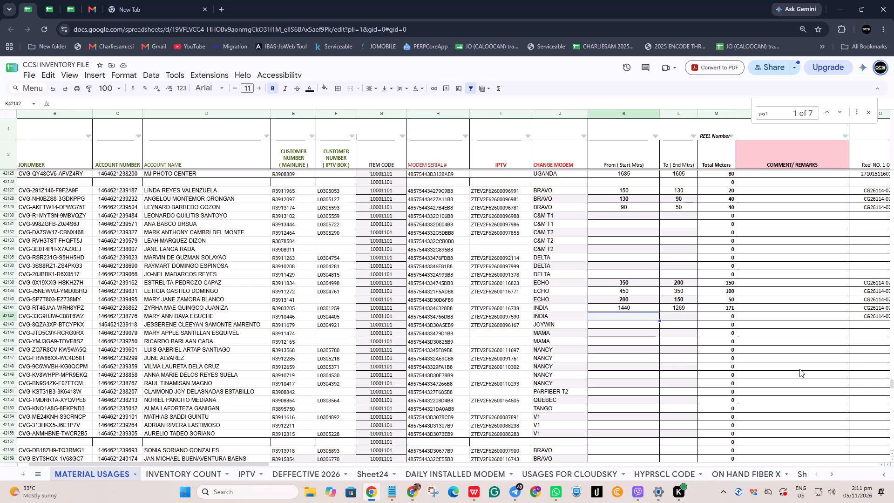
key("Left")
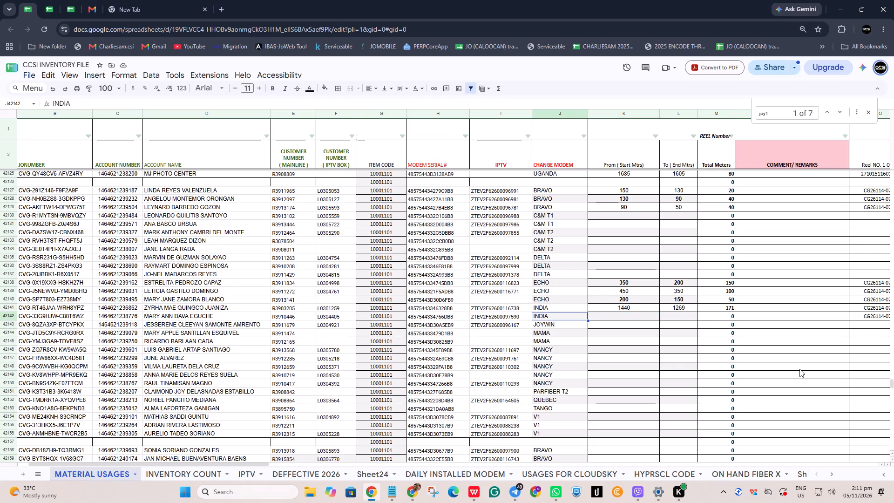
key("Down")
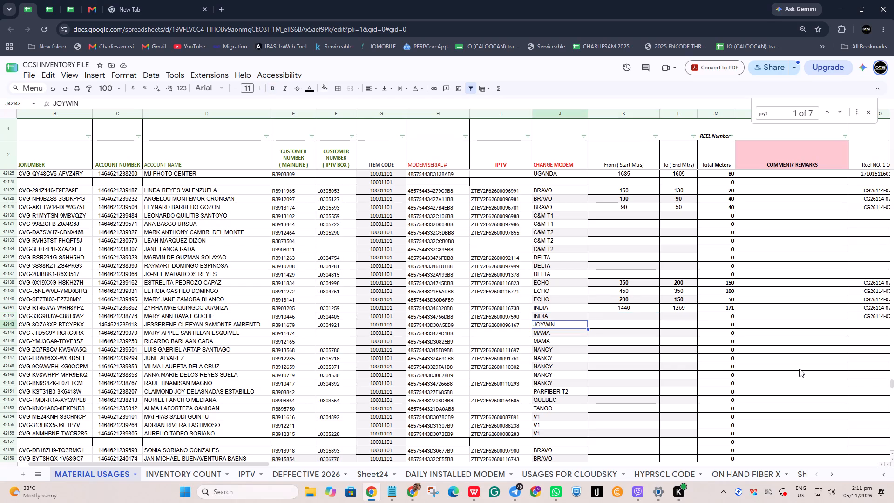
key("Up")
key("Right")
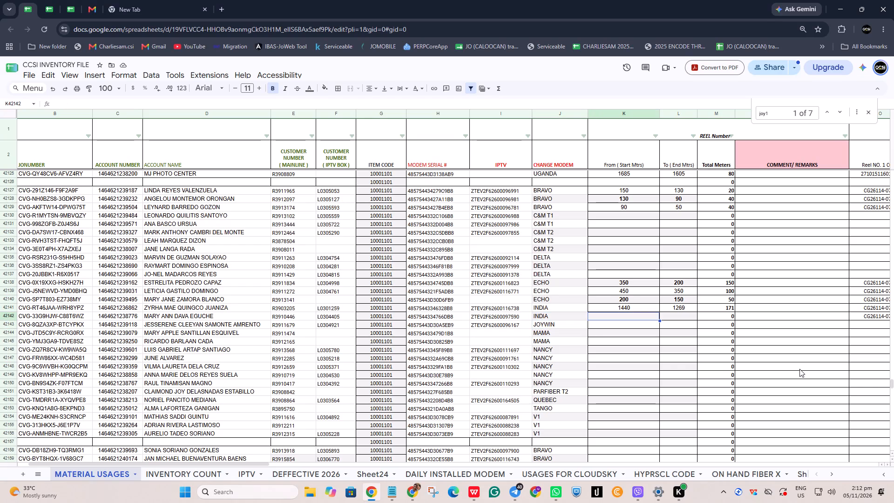
Enter cable start 1548 and end 1440 metres for the second 11/03/2026 INDIA record, checking its account name.
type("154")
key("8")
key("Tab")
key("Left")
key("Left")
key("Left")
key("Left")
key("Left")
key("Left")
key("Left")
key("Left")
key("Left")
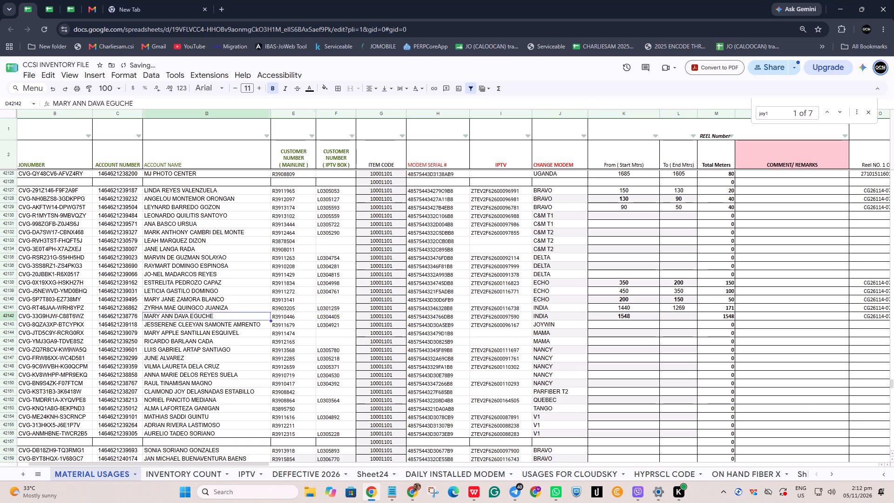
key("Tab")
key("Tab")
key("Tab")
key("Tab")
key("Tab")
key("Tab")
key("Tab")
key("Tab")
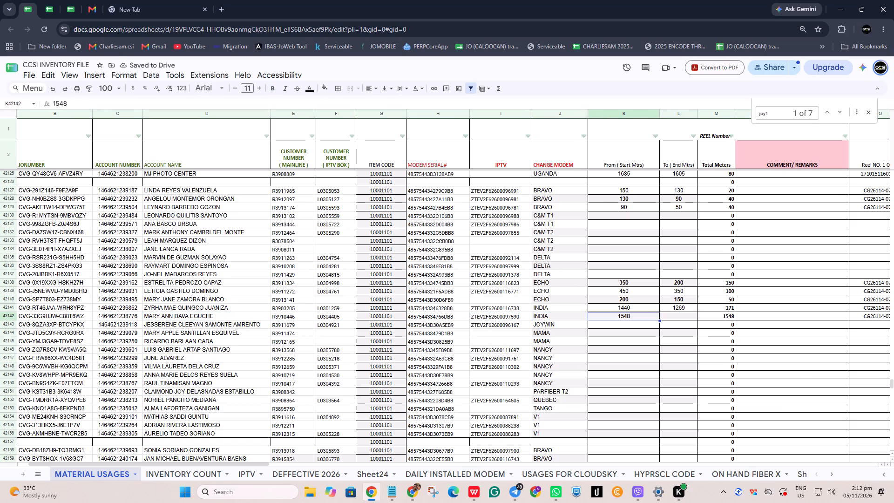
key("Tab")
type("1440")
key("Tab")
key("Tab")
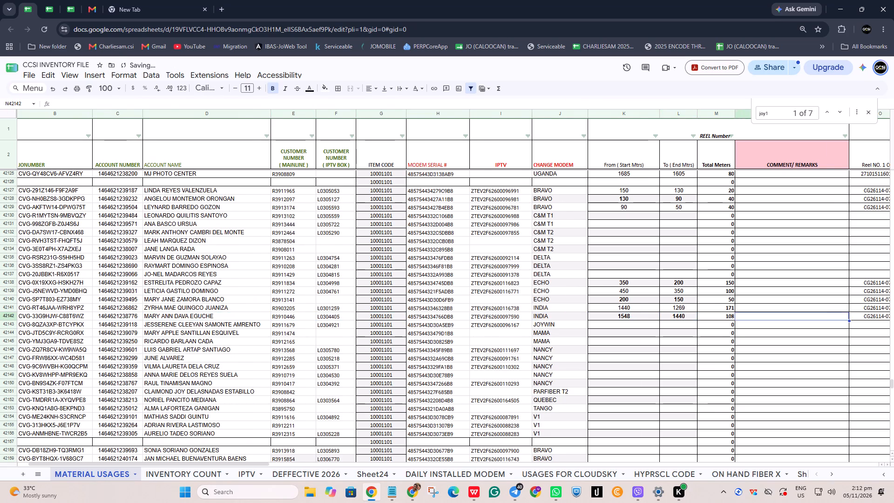
Enter 108 as the 1 CORE cable usage for the second 11/03/2026 INDIA record.
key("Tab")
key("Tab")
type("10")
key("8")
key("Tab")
Enter amount paid 1349 for the first 11/03/2026 INDIA record.
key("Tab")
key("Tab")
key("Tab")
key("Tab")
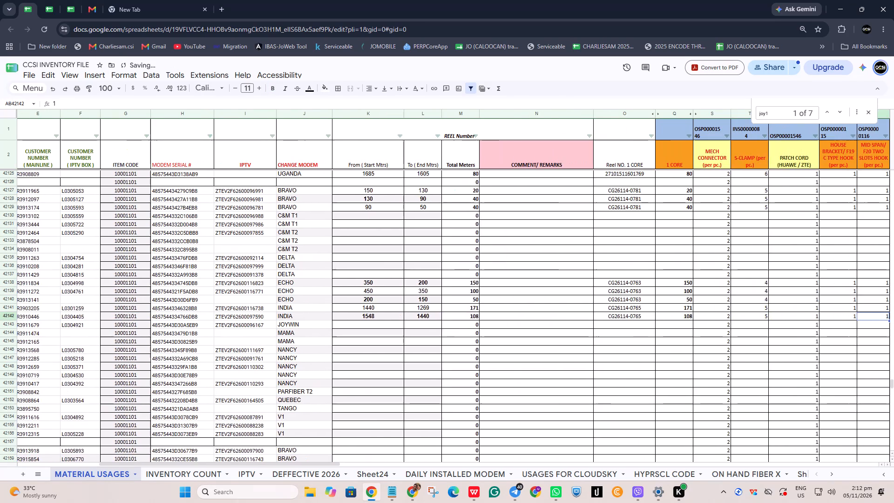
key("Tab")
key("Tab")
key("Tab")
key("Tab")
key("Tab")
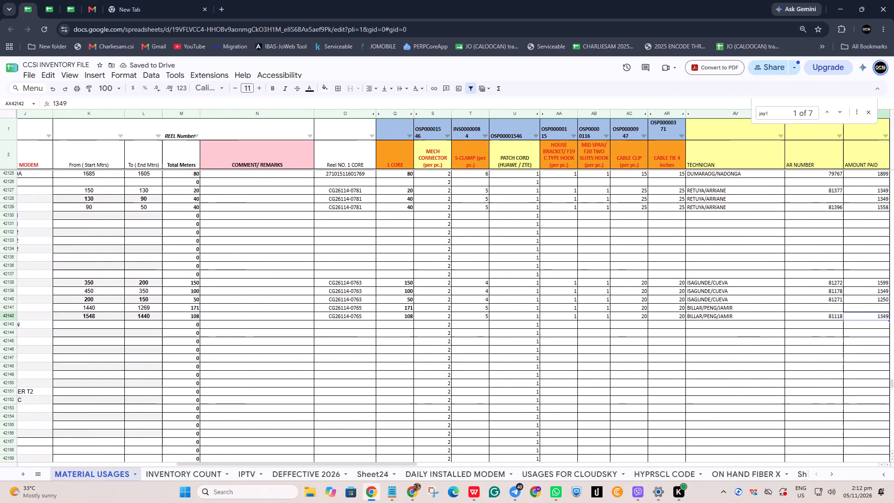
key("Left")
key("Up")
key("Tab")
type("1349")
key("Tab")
Review the first 11/03/2026 INDIA record from its AR number cell back to its job number.
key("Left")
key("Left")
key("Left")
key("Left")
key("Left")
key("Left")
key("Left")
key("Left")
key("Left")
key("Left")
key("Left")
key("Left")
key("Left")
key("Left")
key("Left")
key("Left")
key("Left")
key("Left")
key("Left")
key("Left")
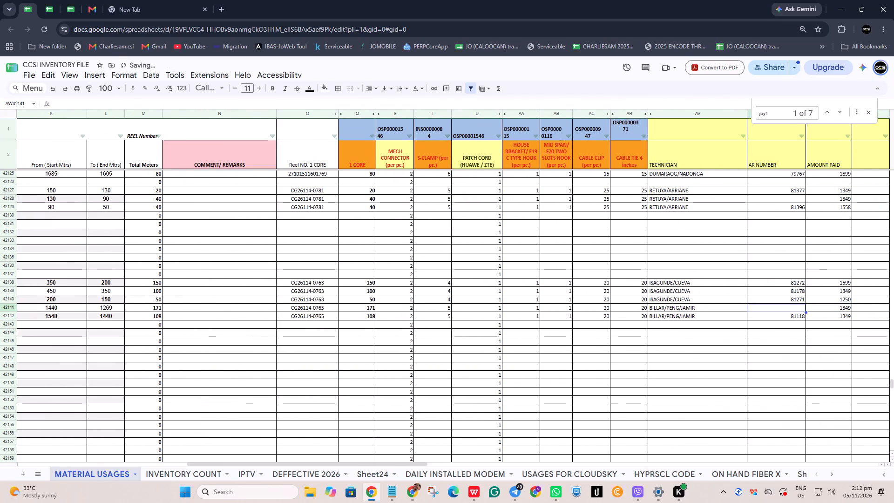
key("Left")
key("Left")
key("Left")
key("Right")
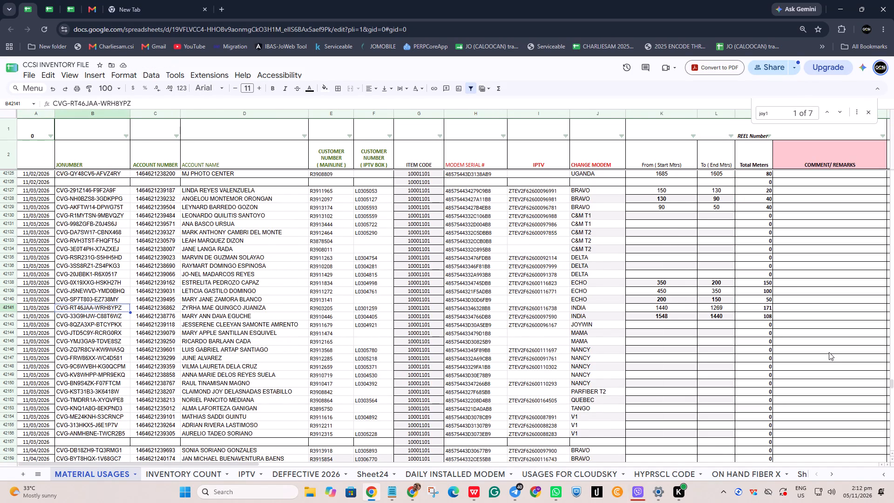
Check the first 11/03/2026 INDIA record from its account number through the modem and cable readings to the reel number.
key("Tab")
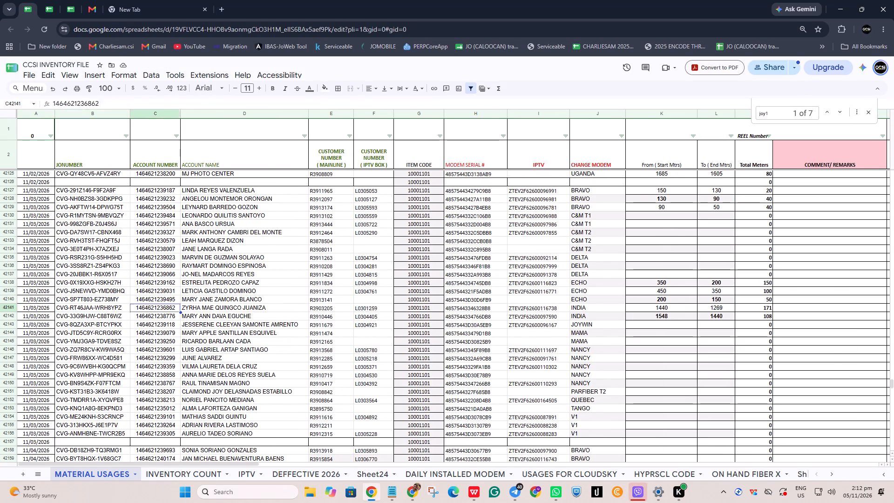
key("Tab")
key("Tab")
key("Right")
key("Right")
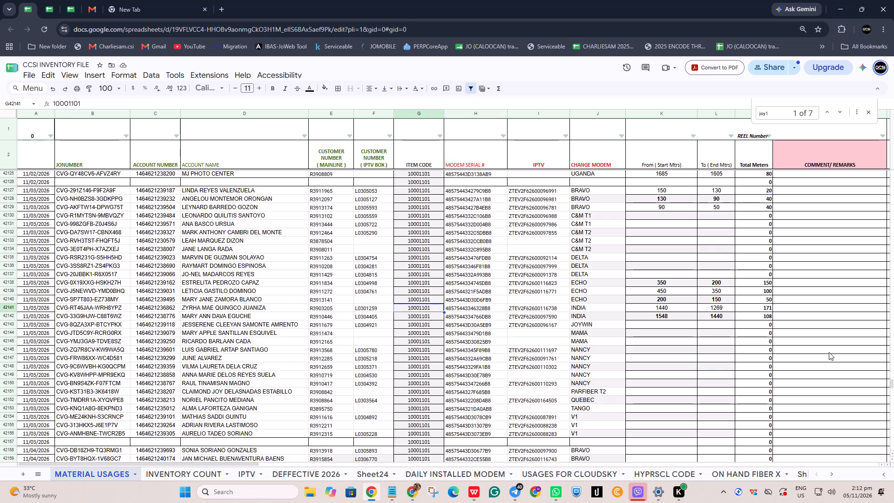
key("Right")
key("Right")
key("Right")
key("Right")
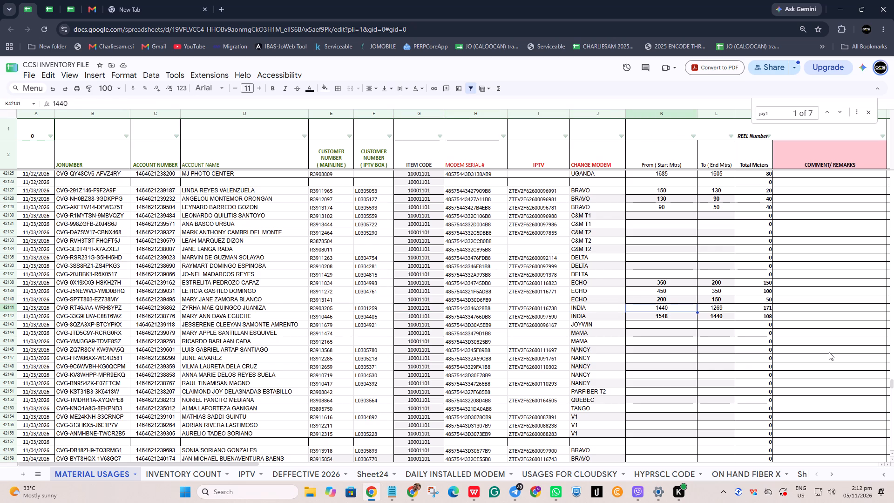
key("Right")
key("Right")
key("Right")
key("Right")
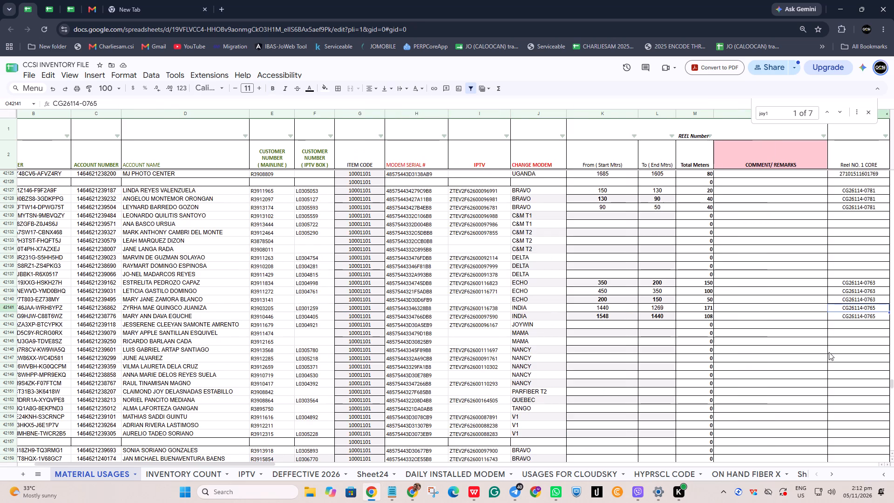
Recheck the first 11/03/2026 INDIA record from its reel number back to its date, job number, account number and account name.
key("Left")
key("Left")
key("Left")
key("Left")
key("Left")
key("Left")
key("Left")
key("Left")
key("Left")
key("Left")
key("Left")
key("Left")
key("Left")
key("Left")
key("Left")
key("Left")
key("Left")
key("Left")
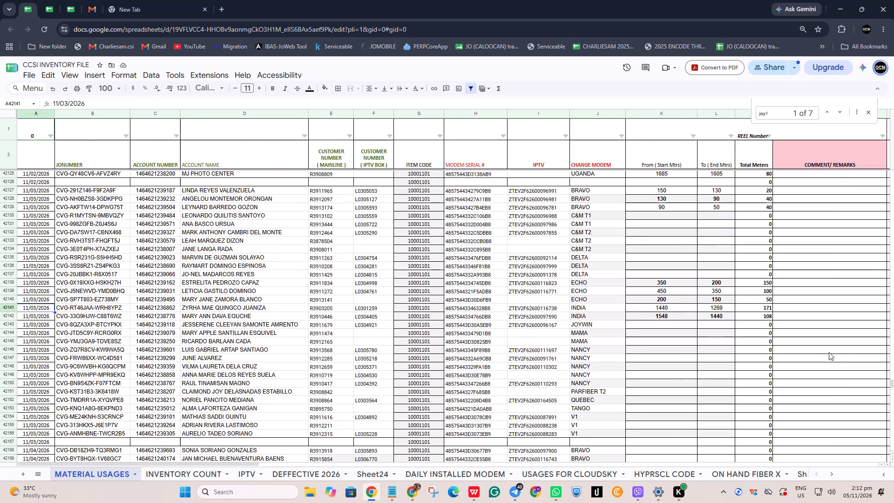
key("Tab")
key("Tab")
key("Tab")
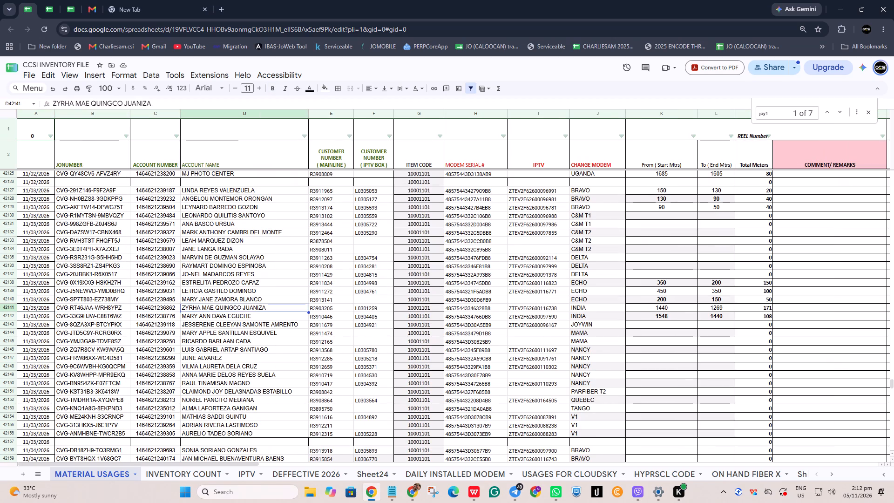
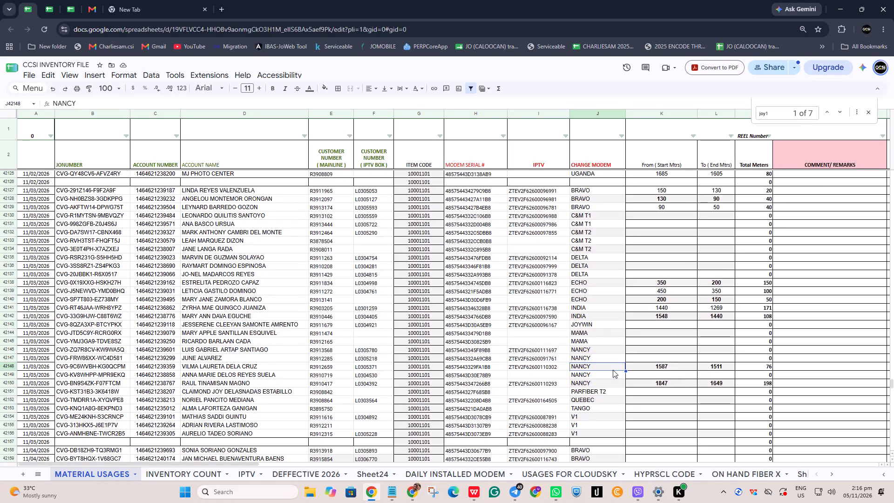
Review the third 11/03/2026 NANCY record's cable readings and the second NANCY record's customer, modem and cable fields.
key("Tab")
key("Tab")
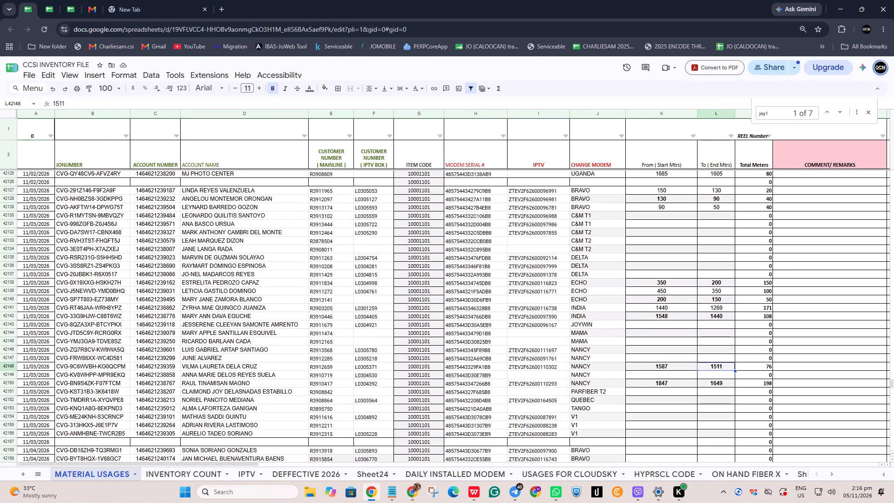
key("Left")
key("Left")
key("Left")
key("Left")
key("Left")
key("Left")
key("Left")
key("Left")
key("Up")
key("Tab")
key("Tab")
key("Tab")
key("Tab")
key("Tab")
key("Tab")
key("Tab")
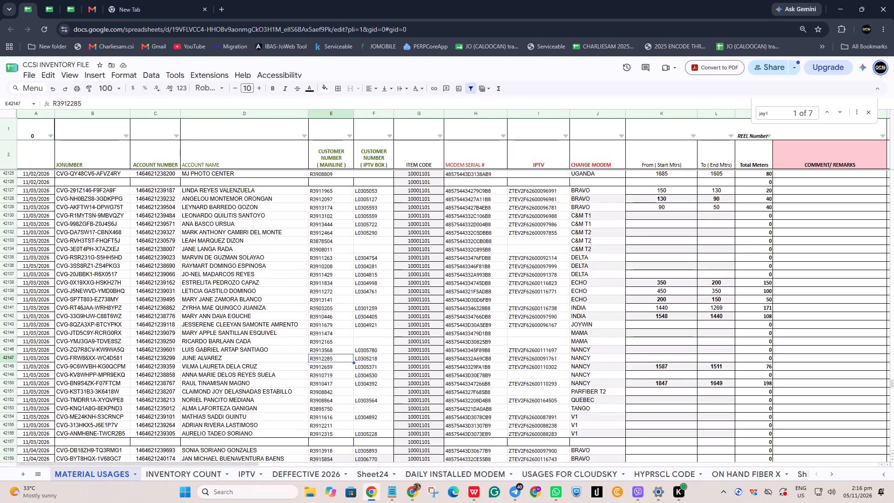
Enter cable readings from 1649 to 1587 and 62 meters of 1 CORE cable for the second 11/03/2026 NANCY record.
key("Tab")
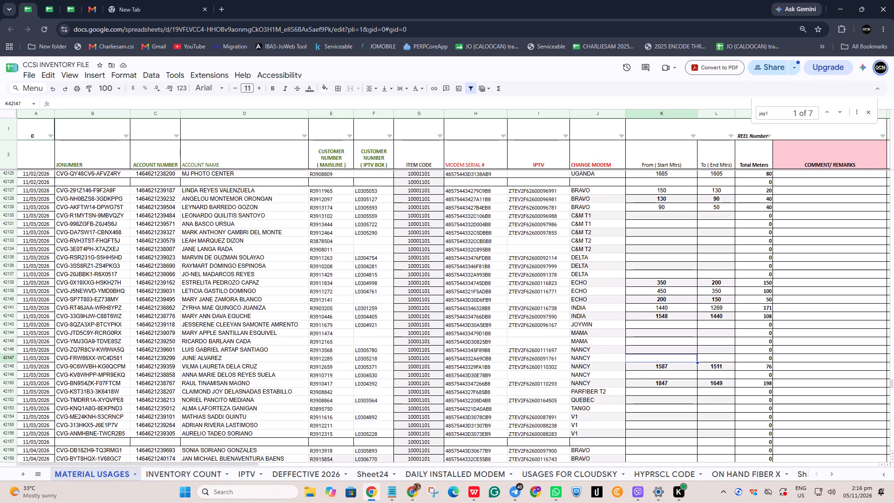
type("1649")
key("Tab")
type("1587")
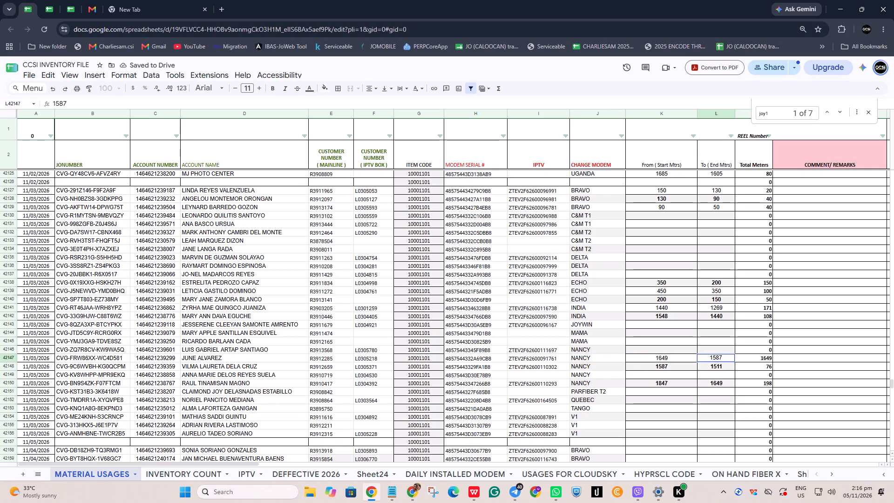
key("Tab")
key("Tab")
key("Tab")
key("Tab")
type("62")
Enter 1599 as the amount paid for the second 11/03/2026 NANCY record.
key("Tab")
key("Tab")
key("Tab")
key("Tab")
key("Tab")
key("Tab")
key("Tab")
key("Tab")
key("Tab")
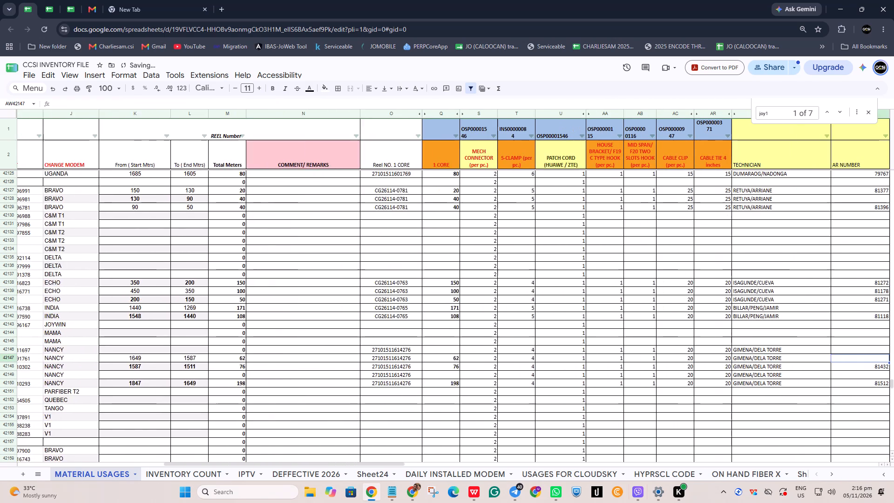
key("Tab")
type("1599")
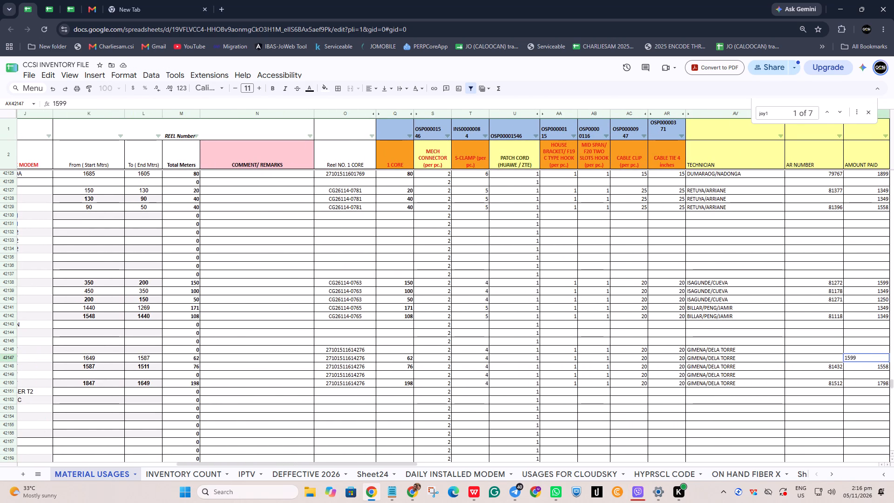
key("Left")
Review the second 11/03/2026 NANCY record from its technician and AR number back through the material quantities and reel number.
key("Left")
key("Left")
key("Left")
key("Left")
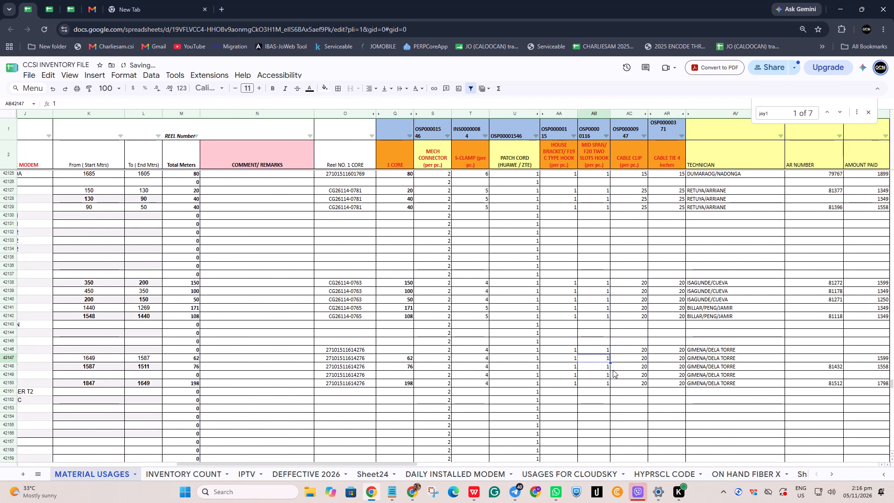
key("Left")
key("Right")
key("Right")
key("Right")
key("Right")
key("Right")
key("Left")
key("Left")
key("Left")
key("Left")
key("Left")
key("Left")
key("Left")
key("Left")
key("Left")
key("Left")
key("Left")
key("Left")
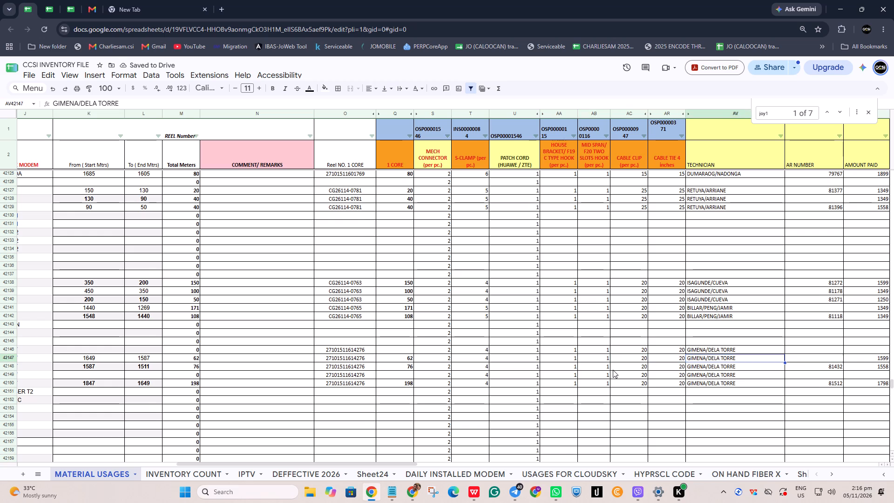
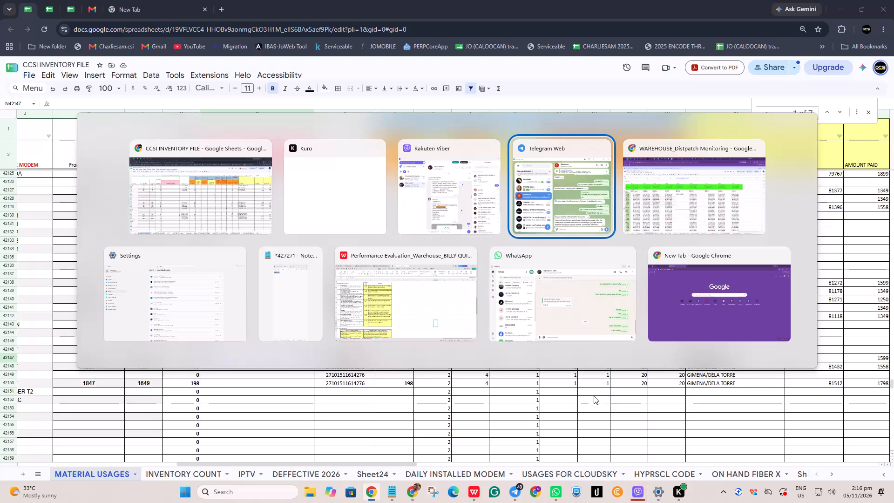
Switch to Facebook and send "CGE BE MWAH, wer b kyo" in the most recent Messenger conversation.
key("alt+Tab")
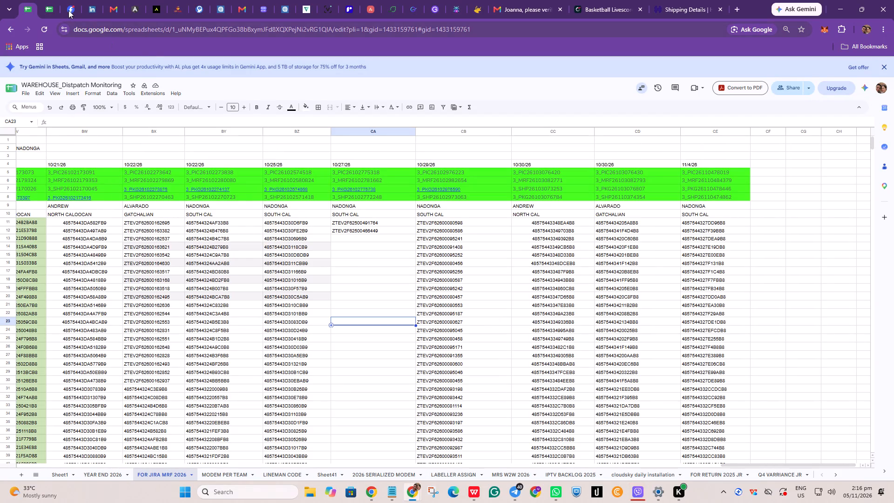
left_click(68, 10)
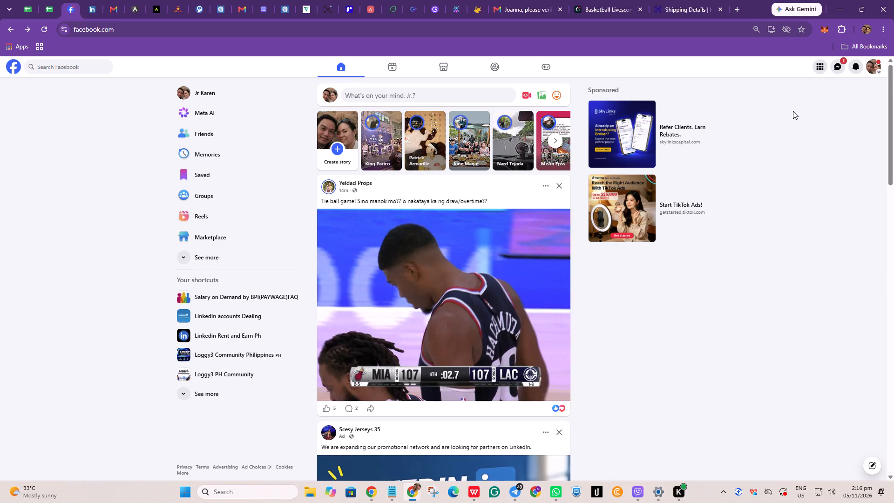
left_click(842, 69)
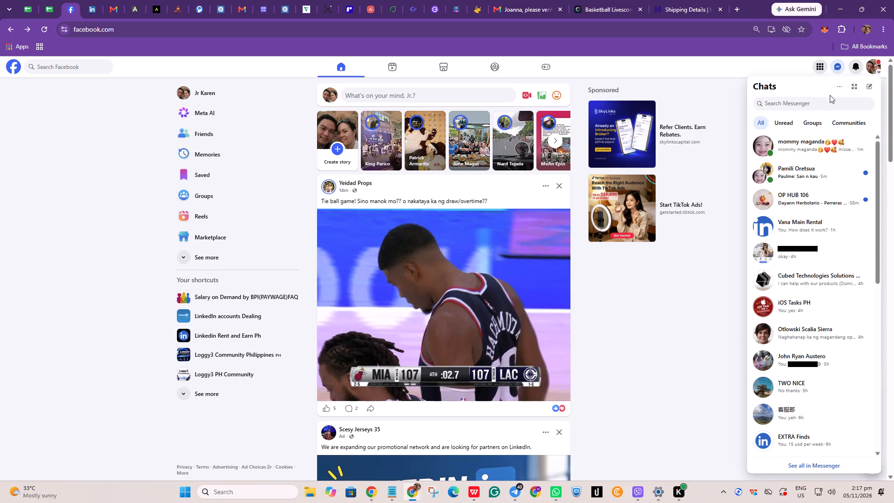
left_click(813, 157)
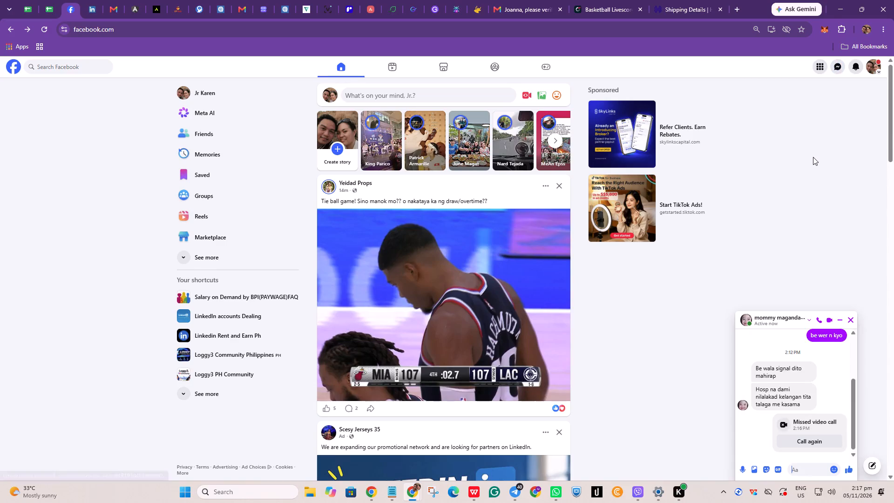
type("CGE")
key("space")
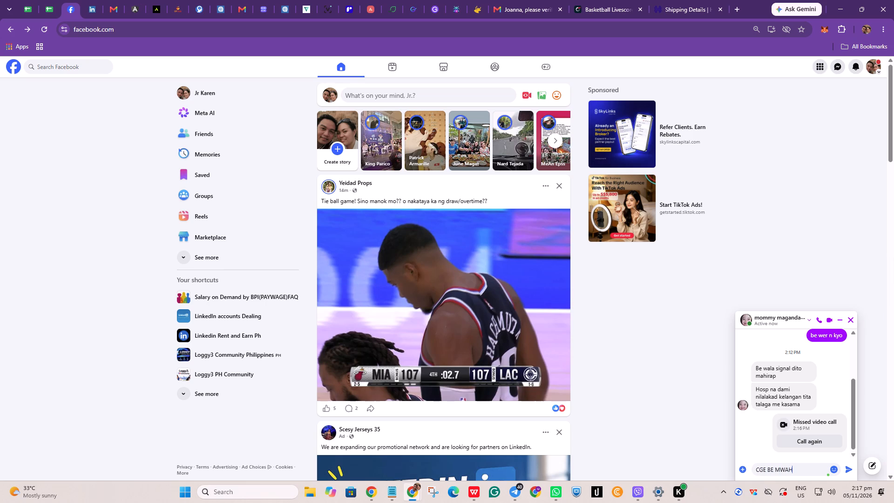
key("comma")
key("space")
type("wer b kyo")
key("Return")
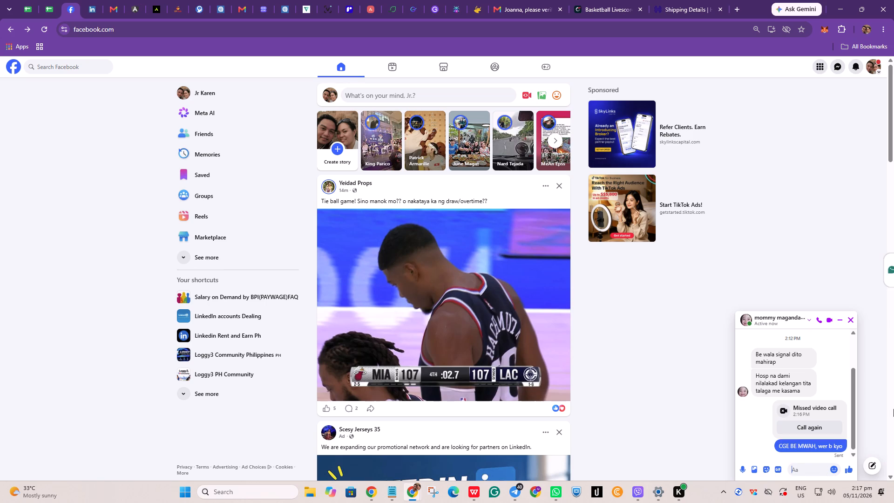
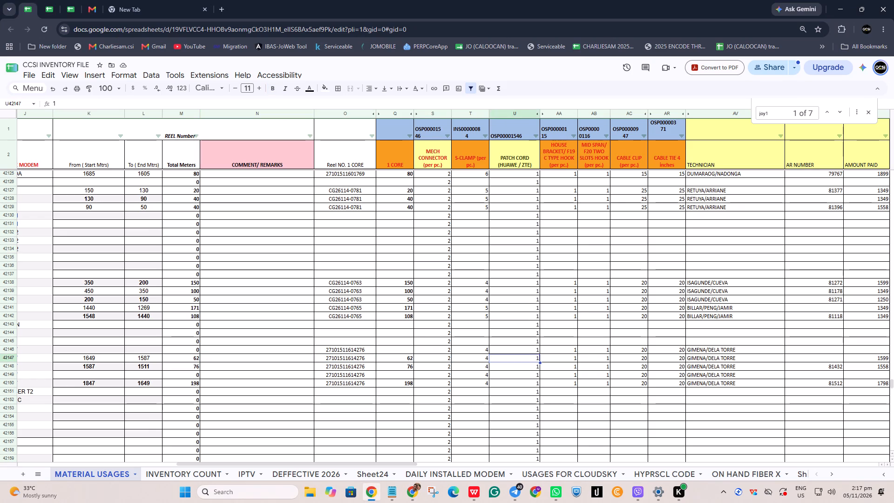
Review the second 11/03/2026 NANCY record's materials, technician, AR number and cable fields, and its account name.
key("Tab")
key("Tab")
key("Tab")
key("Tab")
key("Tab")
key("Tab")
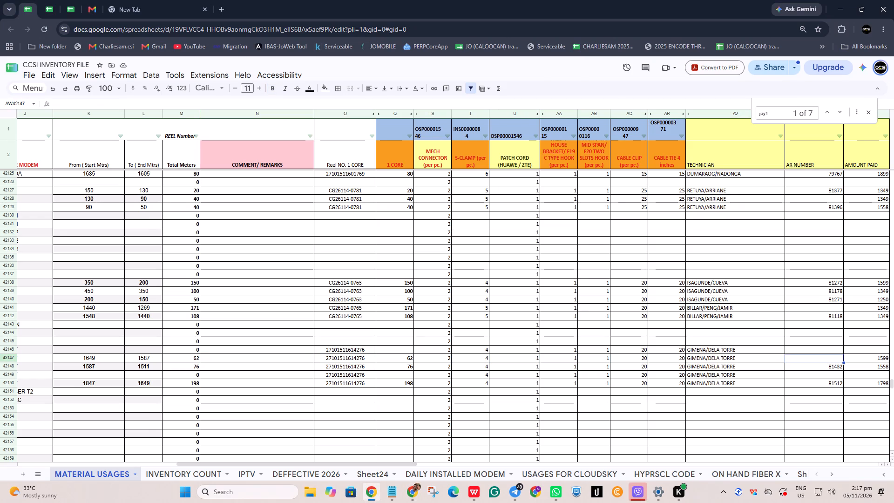
key("Left")
key("Left")
key("Left")
key("Left")
key("Left")
key("Left")
key("Left")
key("Left")
key("Left")
key("Left")
key("Left")
key("Left")
key("Left")
key("Left")
key("Left")
key("Left")
key("Left")
key("Left")
key("Left")
key("Left")
key("Left")
key("Left")
key("Left")
key("Left")
key("Left")
key("Left")
key("Left")
key("Left")
key("Left")
key("Left")
key("Left")
key("Left")
key("Left")
key("Left")
key("Left")
key("Left")
key("Left")
key("Left")
key("Left")
key("Left")
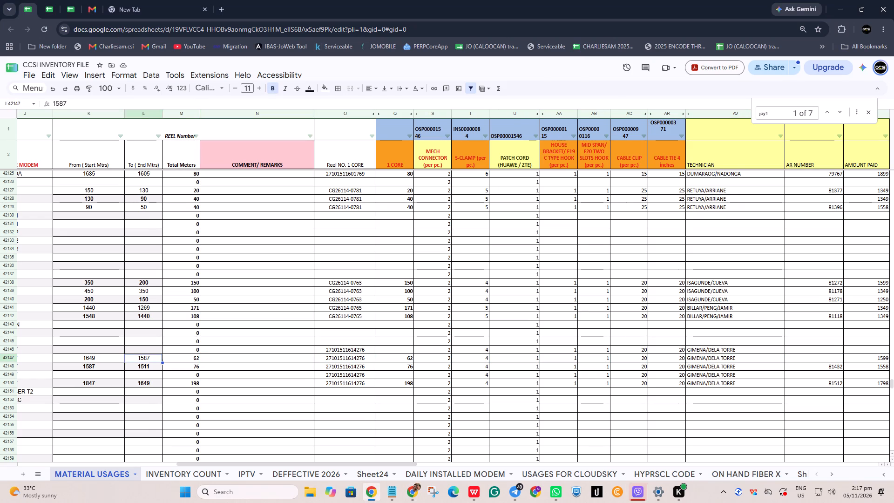
key("Right")
key("Right")
key("Right")
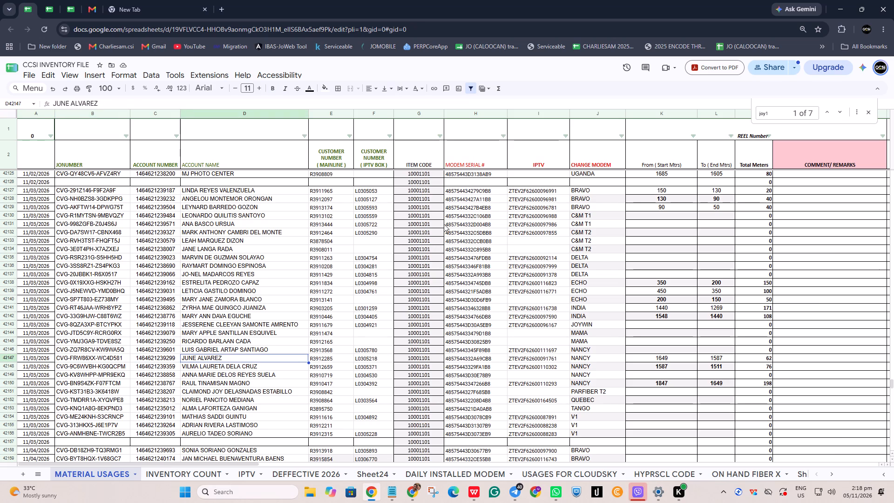
Enter the fourth 11/03/2026 NANCY record's cable readings as 2003 start and 1847 end, with 156 for 1 CORE.
key("Down")
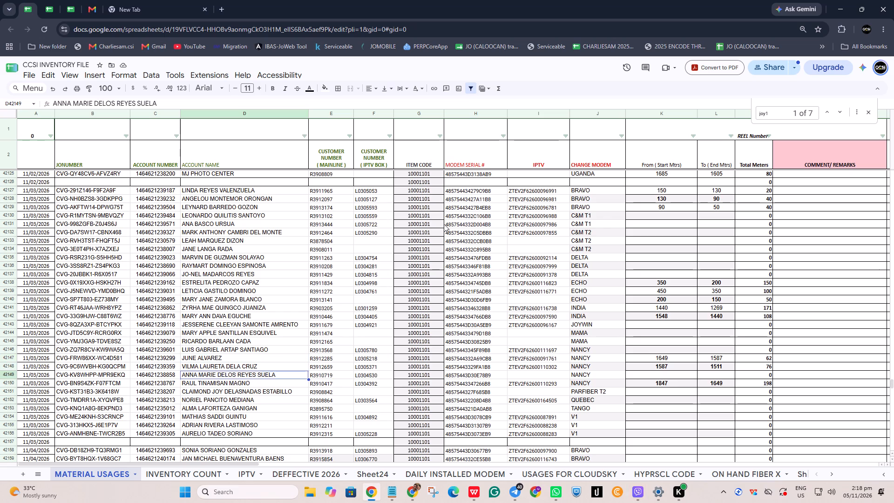
key("Tab")
key("Tab")
key("Tab")
key("Tab")
key("Tab")
key("Tab")
key("Tab")
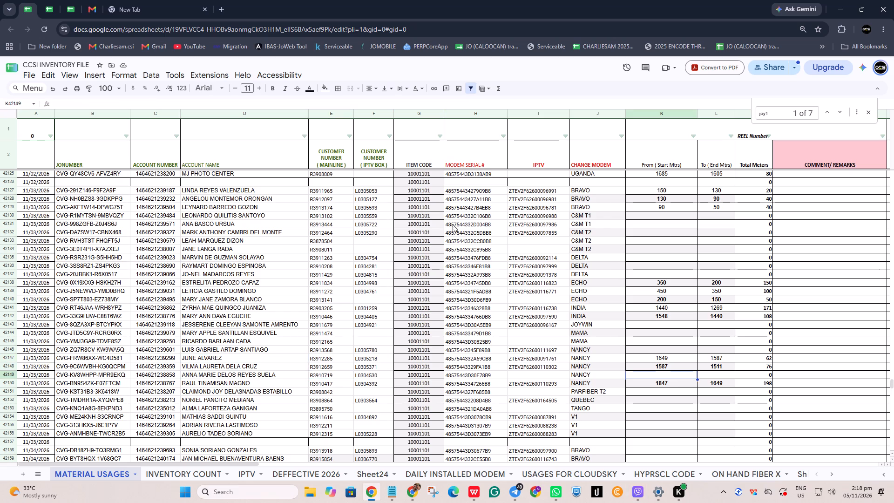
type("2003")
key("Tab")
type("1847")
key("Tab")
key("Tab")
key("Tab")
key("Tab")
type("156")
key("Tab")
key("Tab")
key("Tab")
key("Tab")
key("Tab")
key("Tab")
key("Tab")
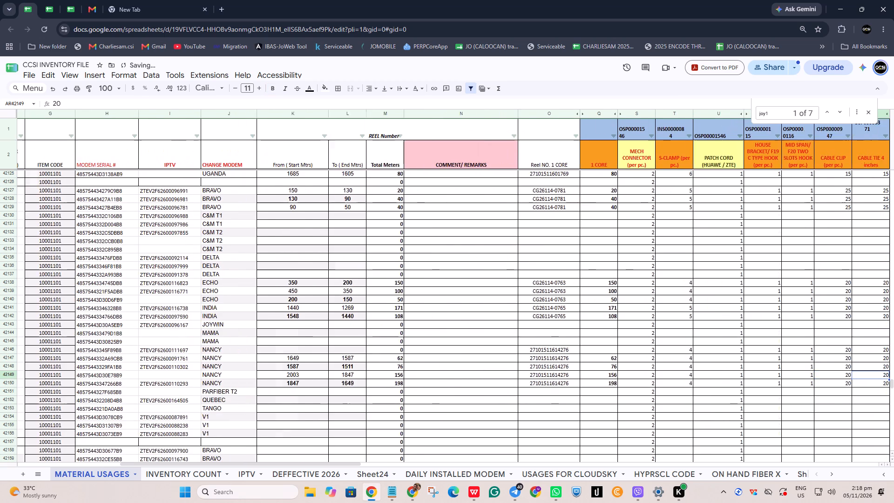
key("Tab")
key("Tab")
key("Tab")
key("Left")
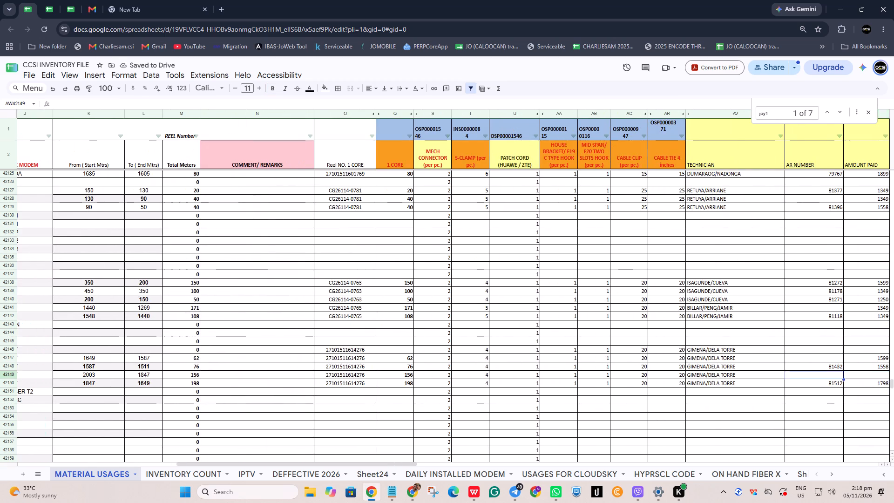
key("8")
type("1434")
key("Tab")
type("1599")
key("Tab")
Look through the 11/03/2026 records' account names to find the next NANCY record to complete.
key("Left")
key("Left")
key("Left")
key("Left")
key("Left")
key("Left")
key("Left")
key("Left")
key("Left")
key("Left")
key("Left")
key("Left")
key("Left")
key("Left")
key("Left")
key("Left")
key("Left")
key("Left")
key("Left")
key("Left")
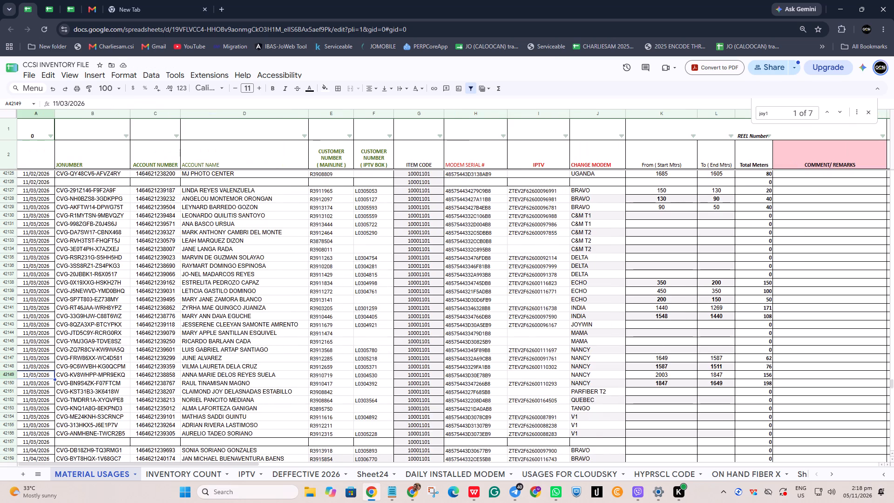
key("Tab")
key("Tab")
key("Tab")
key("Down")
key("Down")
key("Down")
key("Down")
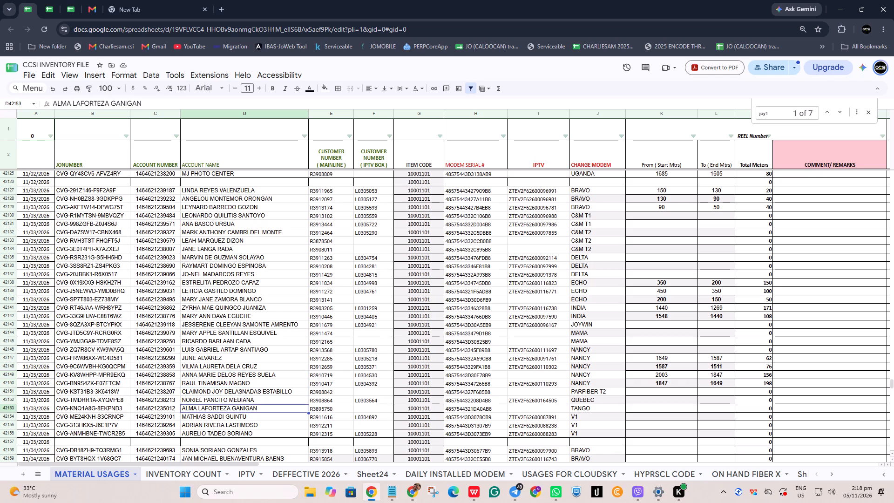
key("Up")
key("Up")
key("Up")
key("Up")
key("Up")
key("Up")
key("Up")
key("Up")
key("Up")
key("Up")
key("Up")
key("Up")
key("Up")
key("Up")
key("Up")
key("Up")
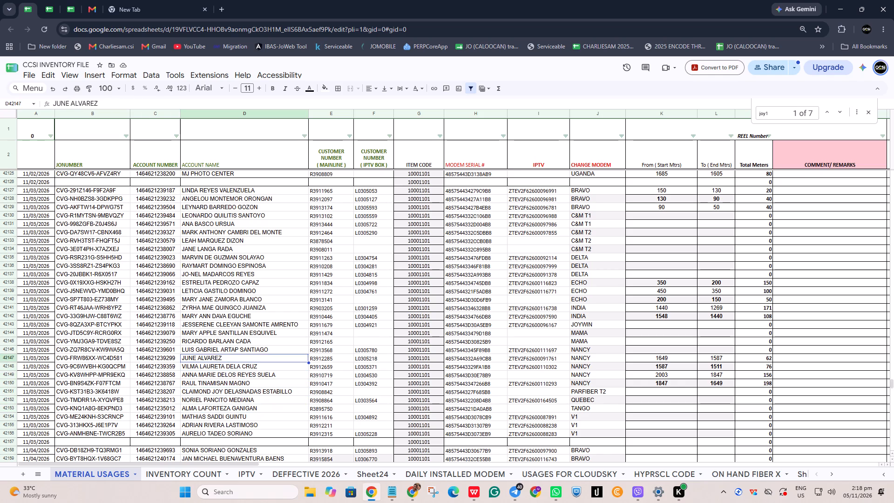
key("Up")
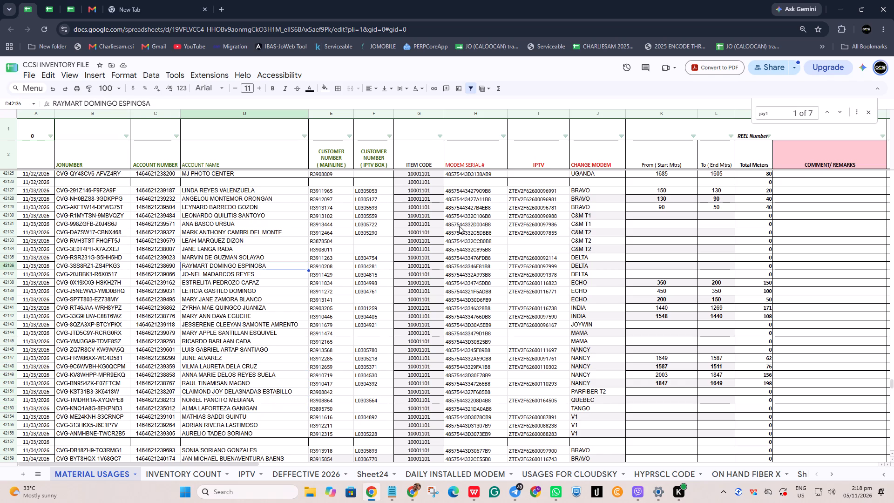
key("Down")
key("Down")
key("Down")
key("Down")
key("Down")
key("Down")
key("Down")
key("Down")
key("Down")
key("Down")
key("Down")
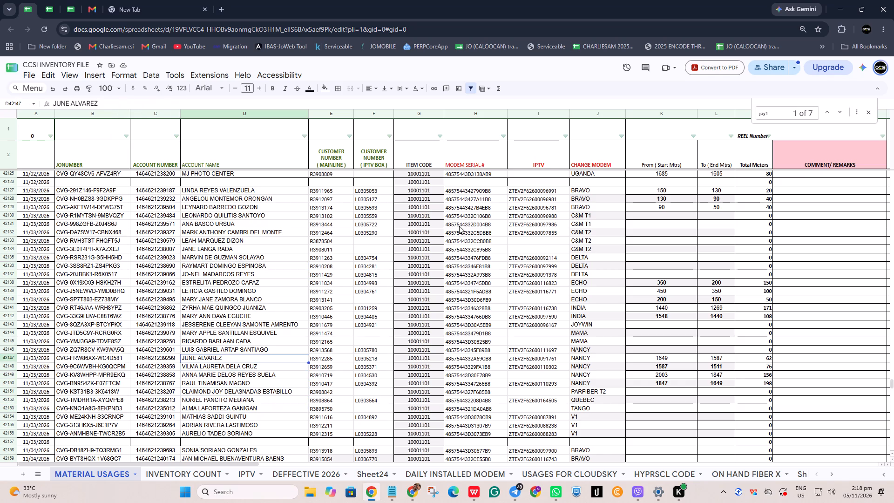
Enter the first 11/03/2026 NANCY record's cable readings as 1511 start and 1415 end, with 96 for 1 CORE.
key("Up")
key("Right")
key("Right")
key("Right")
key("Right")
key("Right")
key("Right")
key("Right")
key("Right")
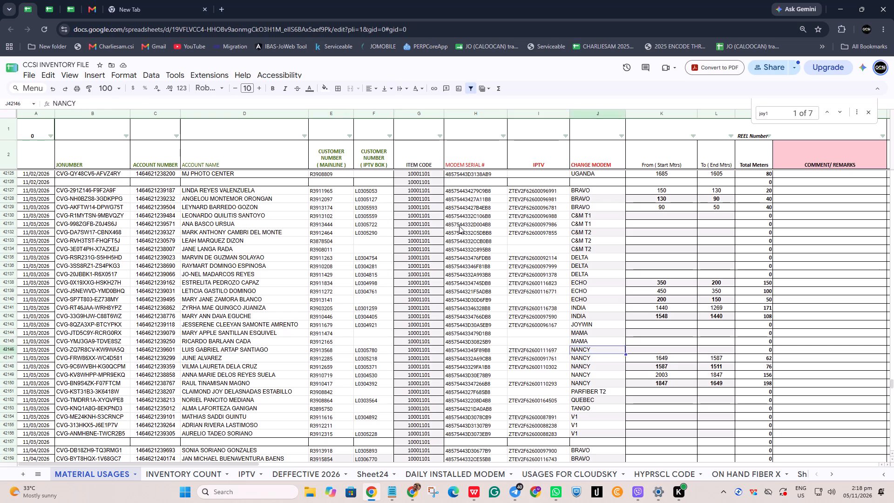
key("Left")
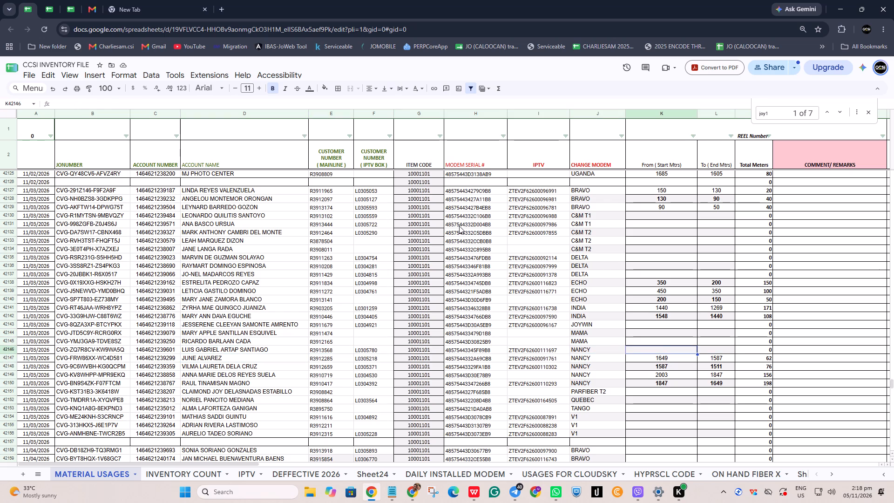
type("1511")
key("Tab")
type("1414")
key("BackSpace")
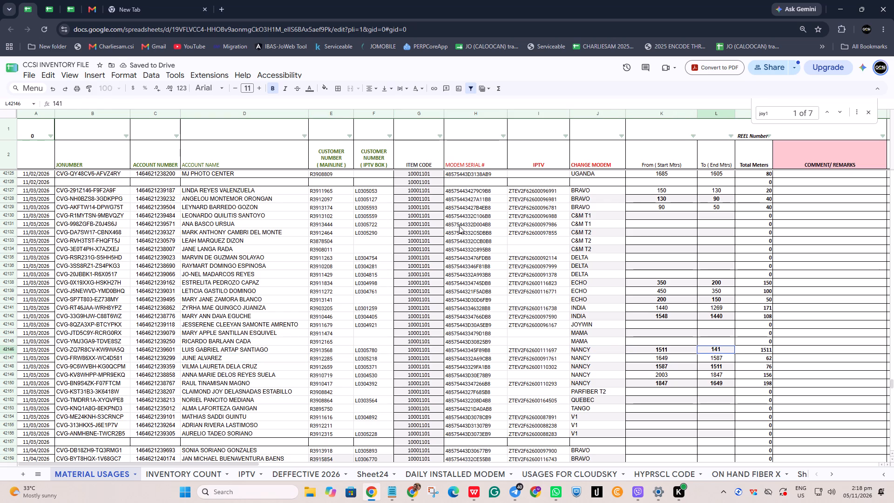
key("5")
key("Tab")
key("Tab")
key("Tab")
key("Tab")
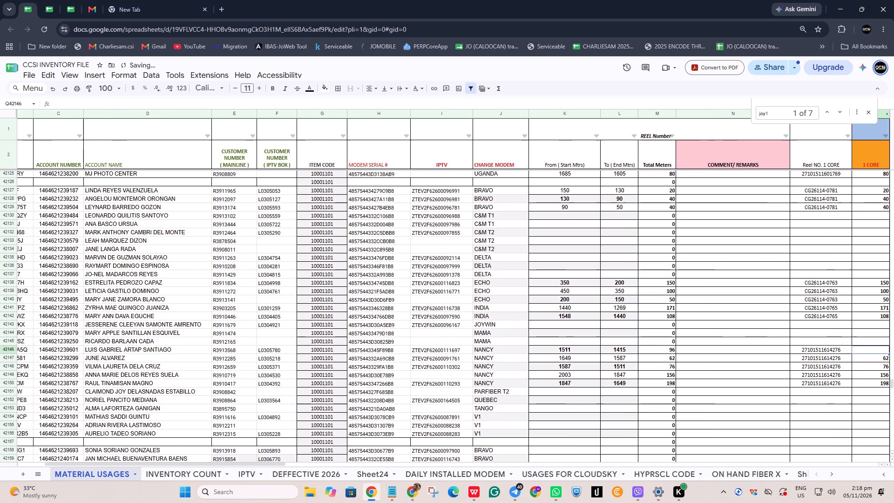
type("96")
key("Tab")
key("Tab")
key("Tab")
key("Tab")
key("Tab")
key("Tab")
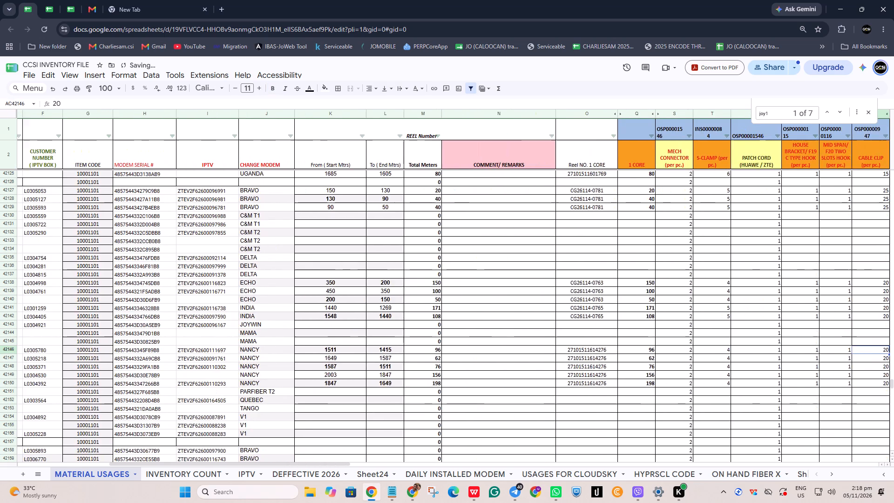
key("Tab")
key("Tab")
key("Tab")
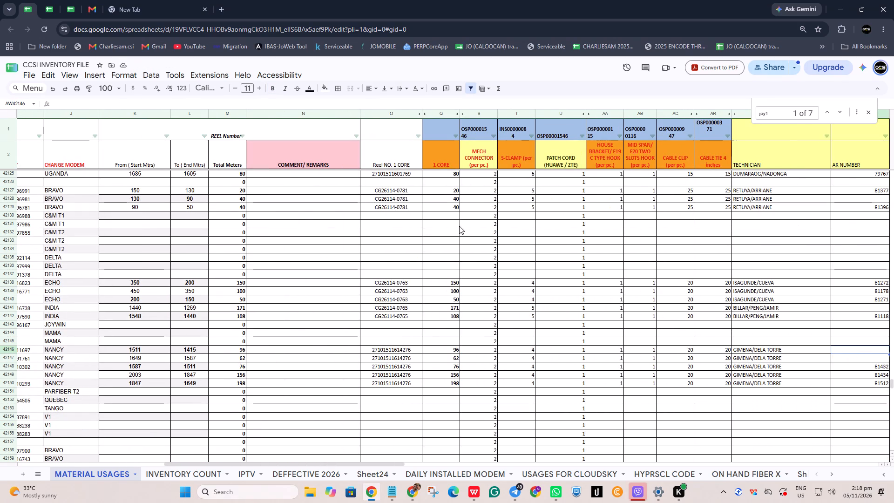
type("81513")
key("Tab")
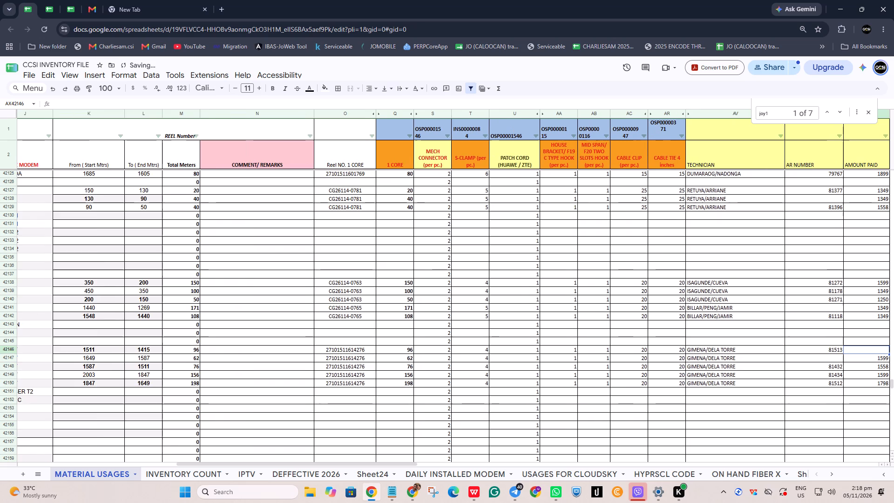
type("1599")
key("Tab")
Review the first 11/03/2026 NANCY record's fields, including its account name, reel number and 1 CORE length.
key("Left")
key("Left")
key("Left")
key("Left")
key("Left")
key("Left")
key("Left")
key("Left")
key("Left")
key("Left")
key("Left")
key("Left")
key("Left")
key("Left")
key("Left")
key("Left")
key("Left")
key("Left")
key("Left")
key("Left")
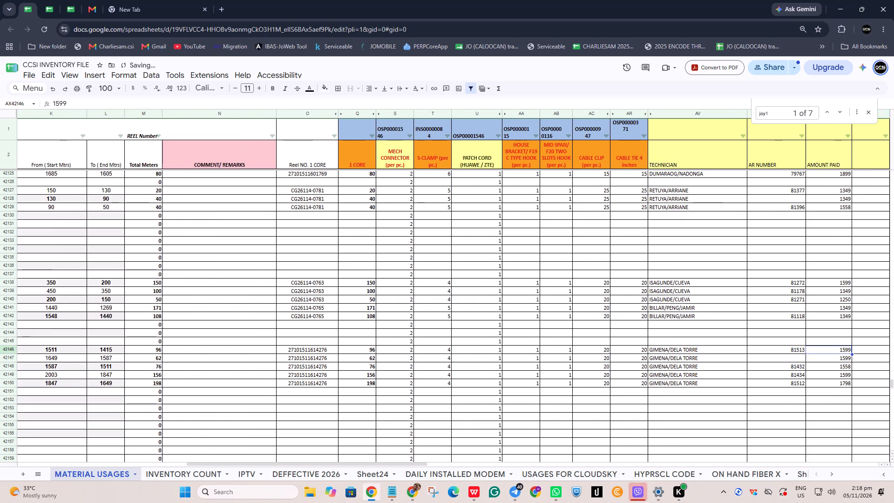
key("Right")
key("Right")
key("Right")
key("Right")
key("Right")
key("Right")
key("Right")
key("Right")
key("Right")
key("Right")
key("Right")
key("Right")
key("Right")
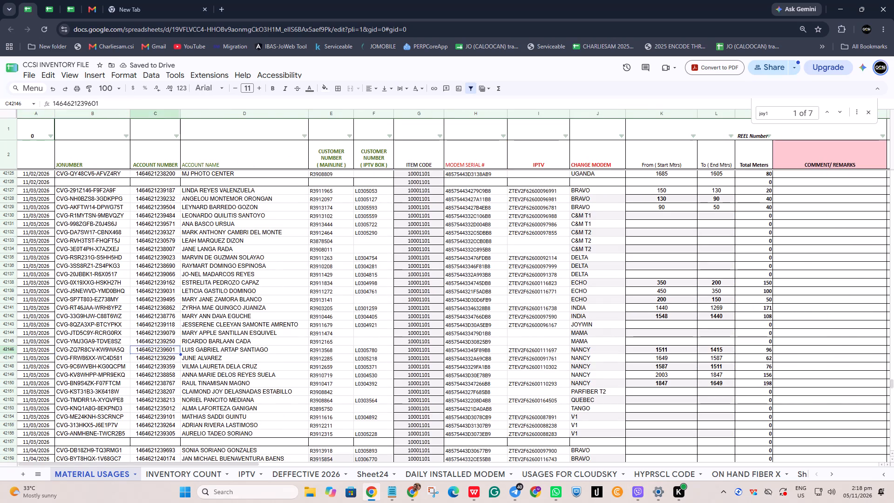
key("Right")
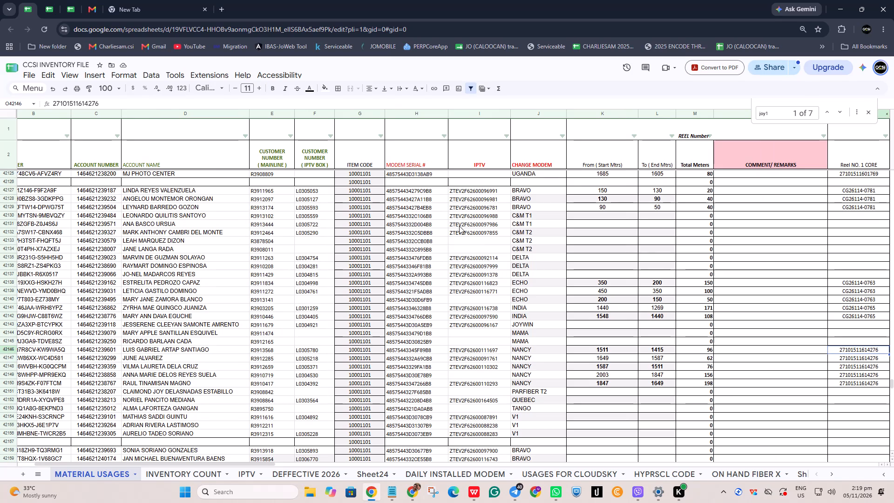
key("Tab")
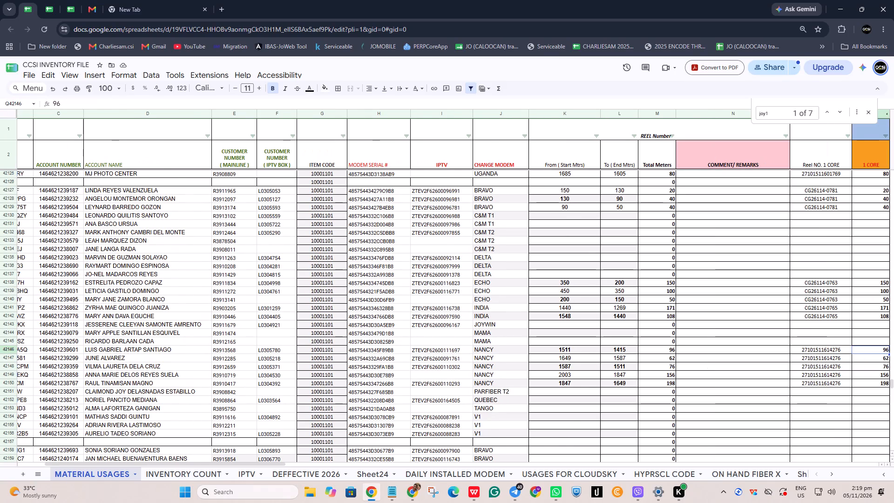
key("Left")
key("Left")
key("Left")
key("Left")
key("Left")
key("Left")
key("Left")
key("Left")
key("Left")
key("Left")
key("Left")
key("Left")
key("Left")
key("Left")
key("Left")
key("Left")
key("Left")
key("Left")
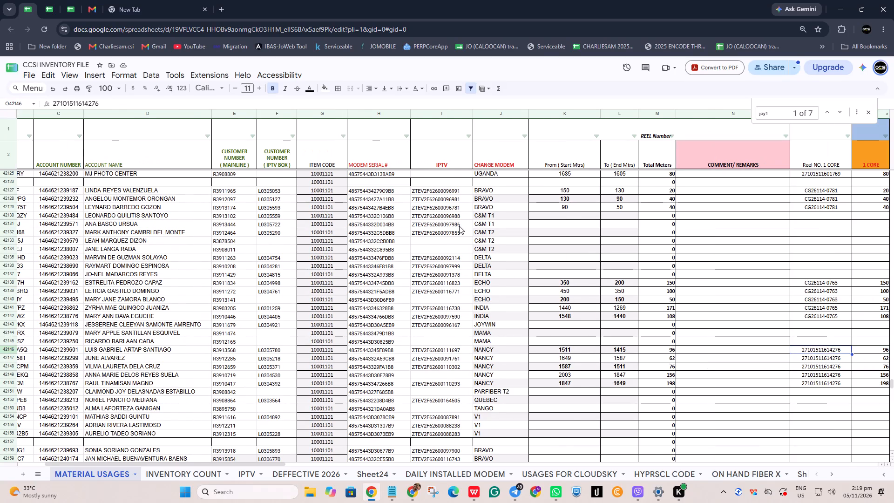
key("Right")
key("Right")
key("Right")
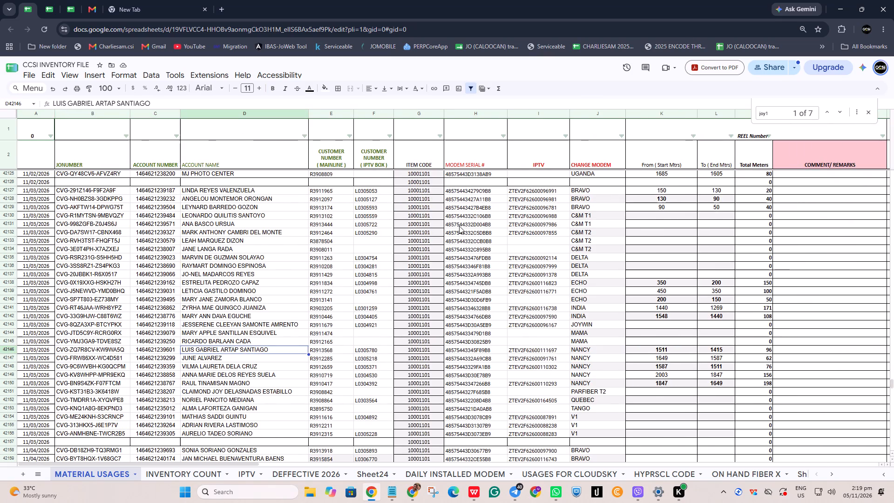
Set the 11/03/2026 JOYWIN record's Total Meters to ESXISTING and its Reel NO. 1 CORE to EXISTING.
key("Up")
key("Up")
key("Up")
key("Tab")
key("Tab")
key("Tab")
key("Tab")
key("Tab")
key("Tab")
key("Tab")
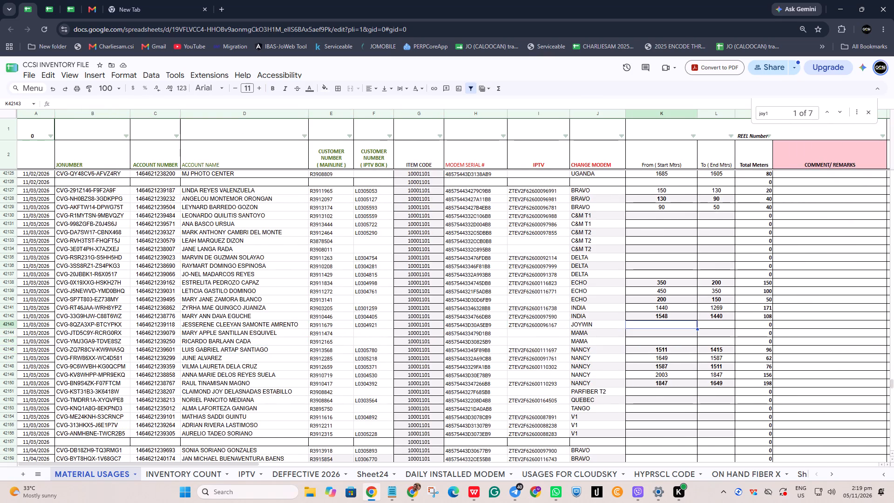
key("Tab")
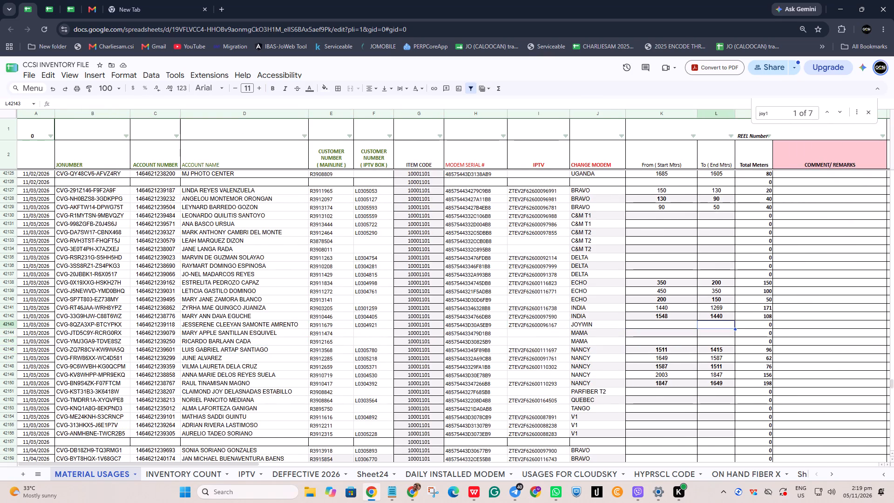
key("Tab")
type("ex")
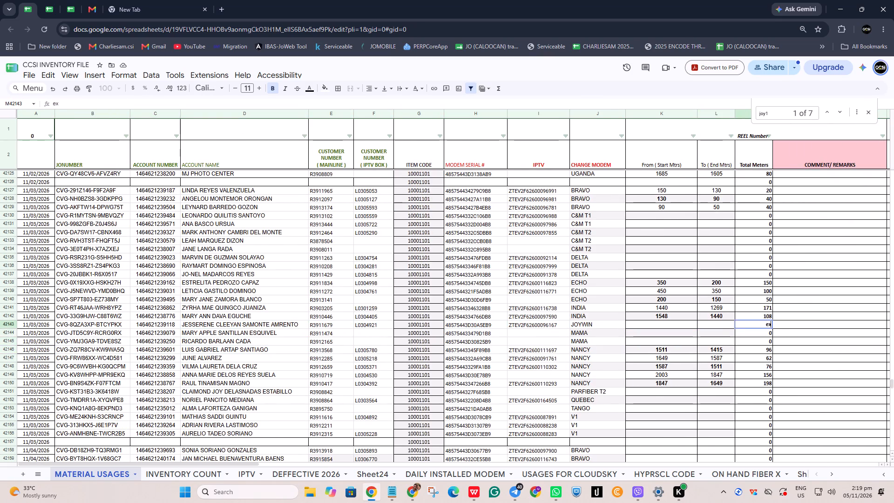
key("BackSpace")
key("BackSpace")
key("BackSpace")
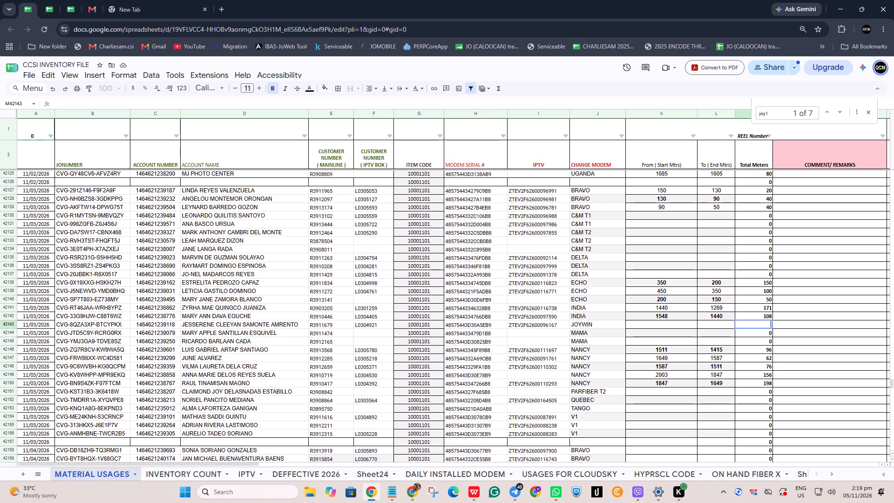
type("ESIS")
key("BackSpace")
key("BackSpace")
type("XSI")
key("BackSpace")
key("BackSpace")
type("ISTING")
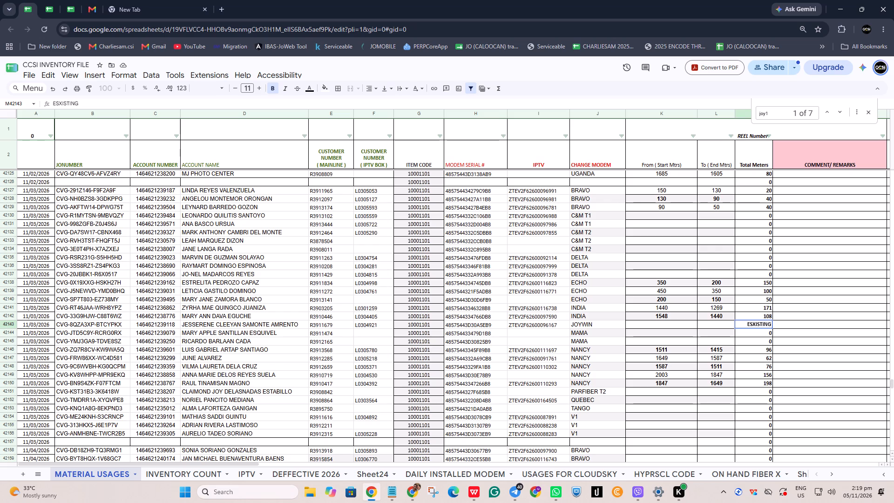
key("Tab")
key("Tab")
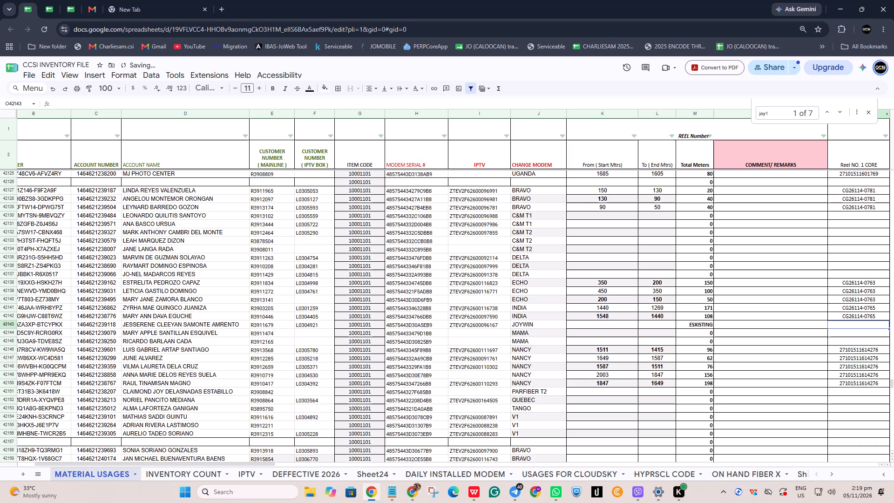
type("EX")
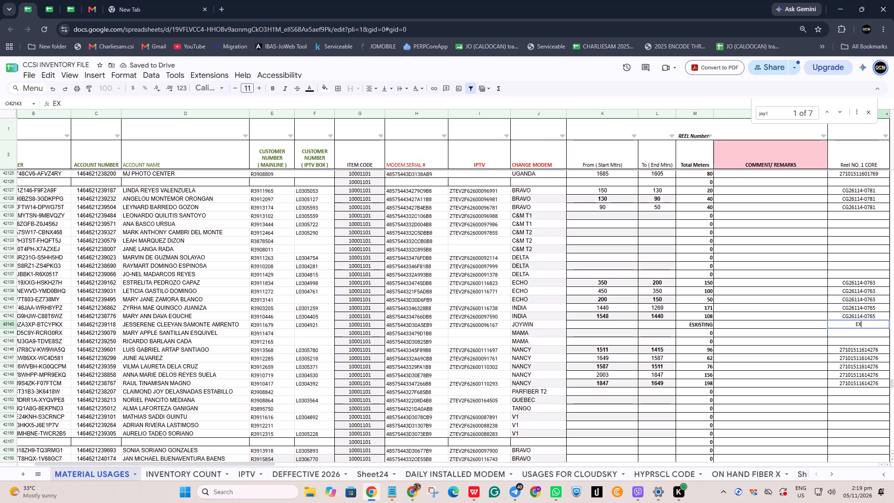
type("ISTING")
key("Tab")
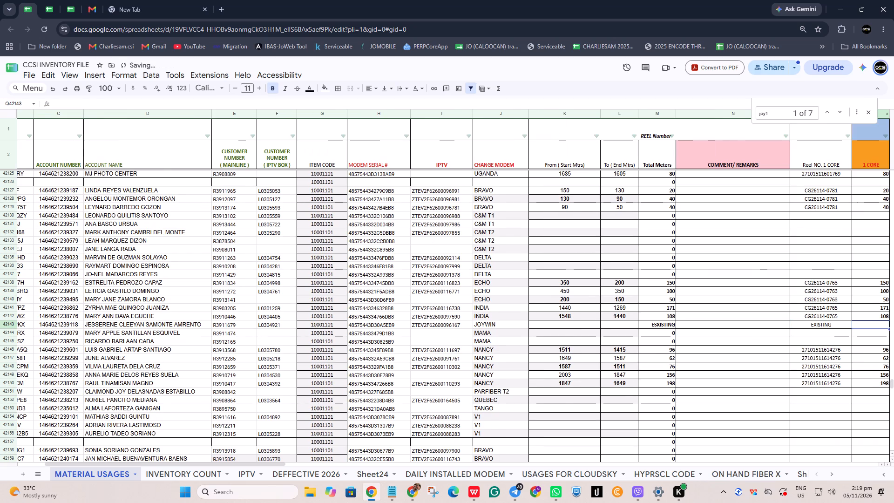
Enter the JOYWIN record's materials: S-clamp 4, patch cord 4, house bracket hook 1 and mid span hook 1.
key("Tab")
key("Tab")
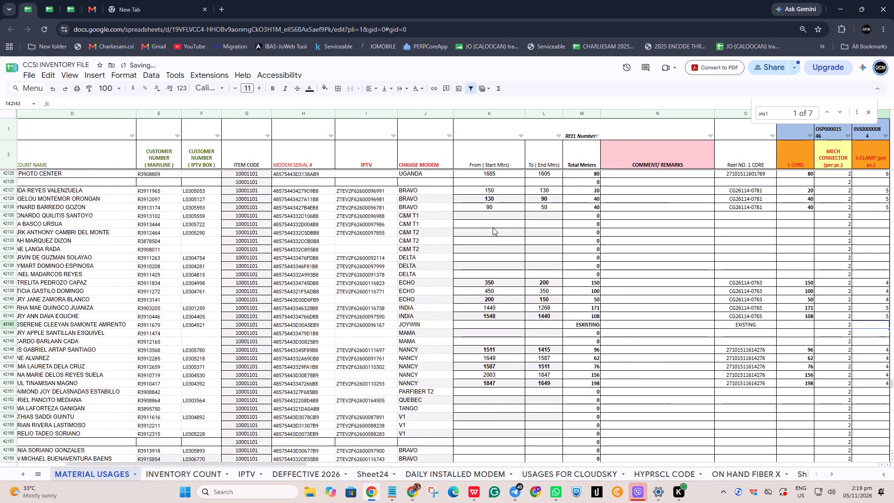
key("4")
key("Tab")
key("4")
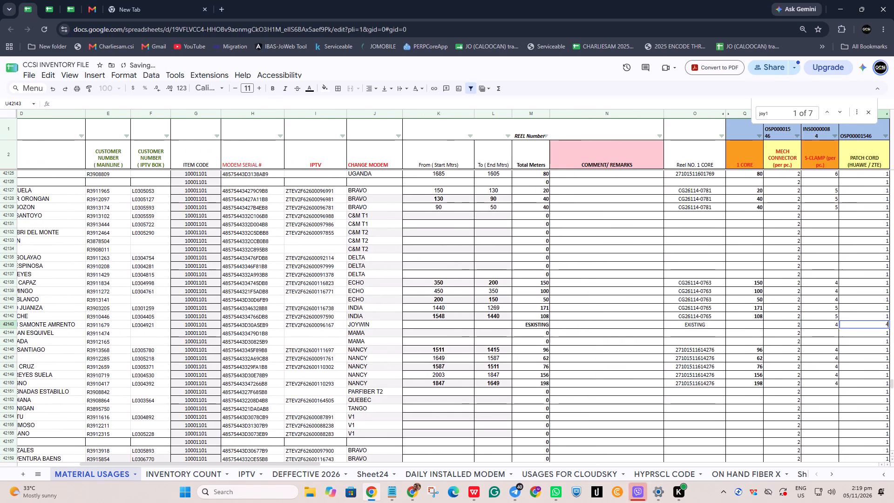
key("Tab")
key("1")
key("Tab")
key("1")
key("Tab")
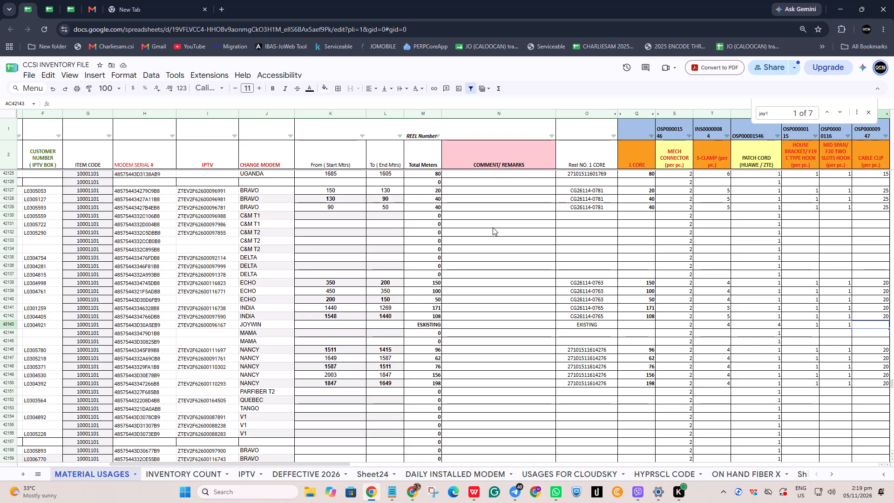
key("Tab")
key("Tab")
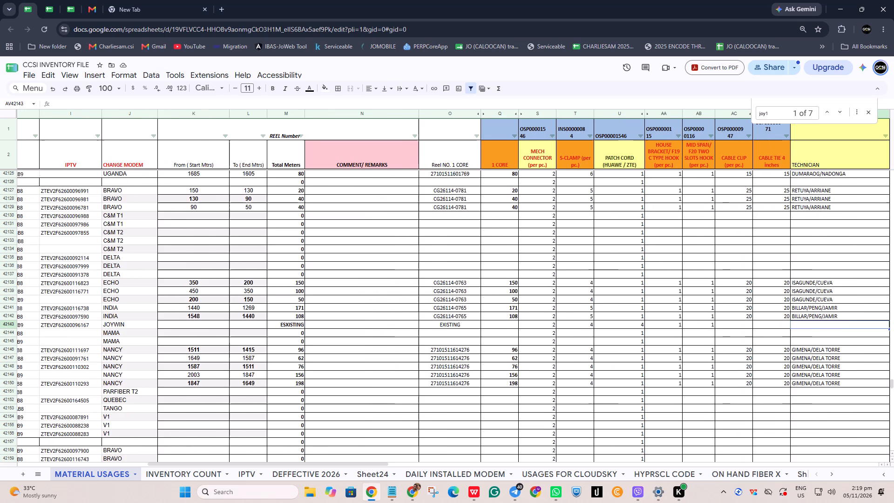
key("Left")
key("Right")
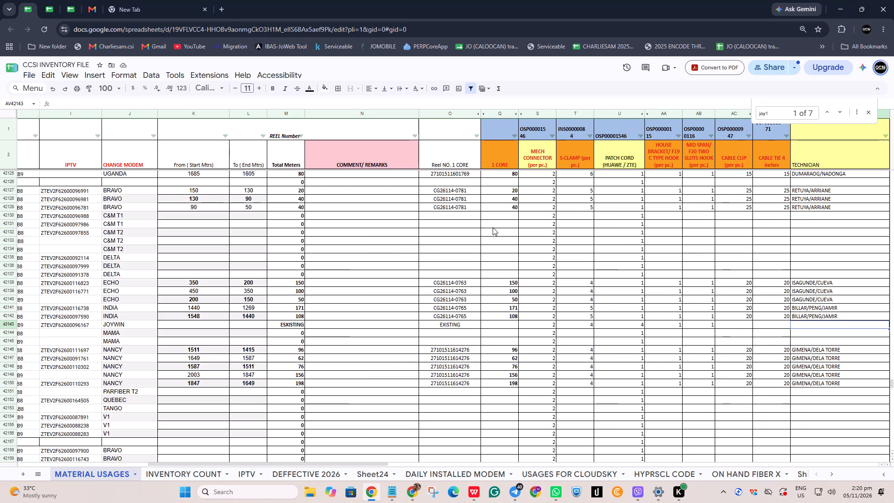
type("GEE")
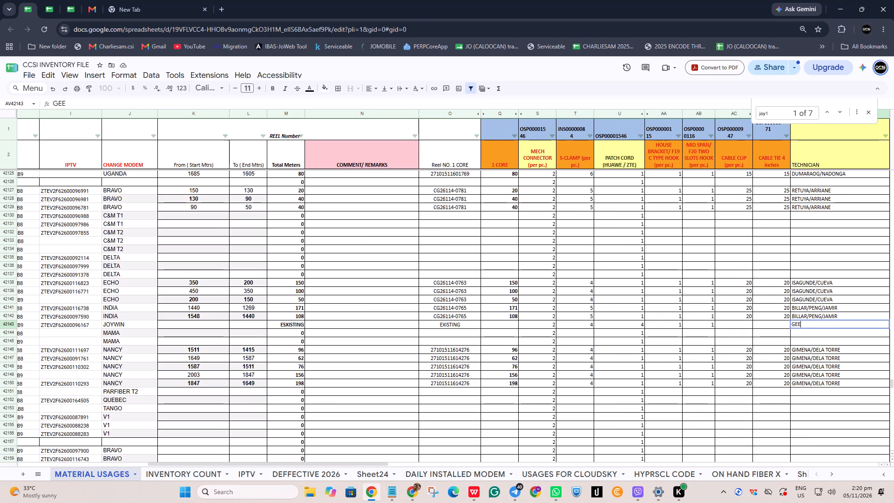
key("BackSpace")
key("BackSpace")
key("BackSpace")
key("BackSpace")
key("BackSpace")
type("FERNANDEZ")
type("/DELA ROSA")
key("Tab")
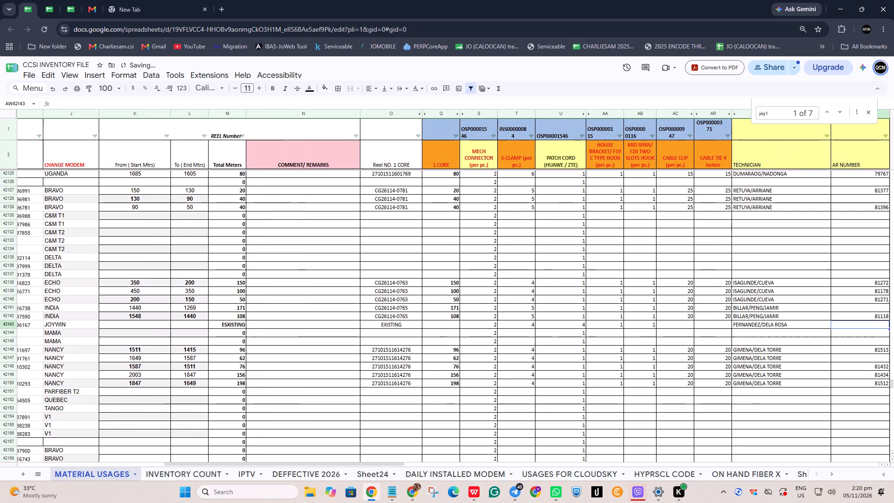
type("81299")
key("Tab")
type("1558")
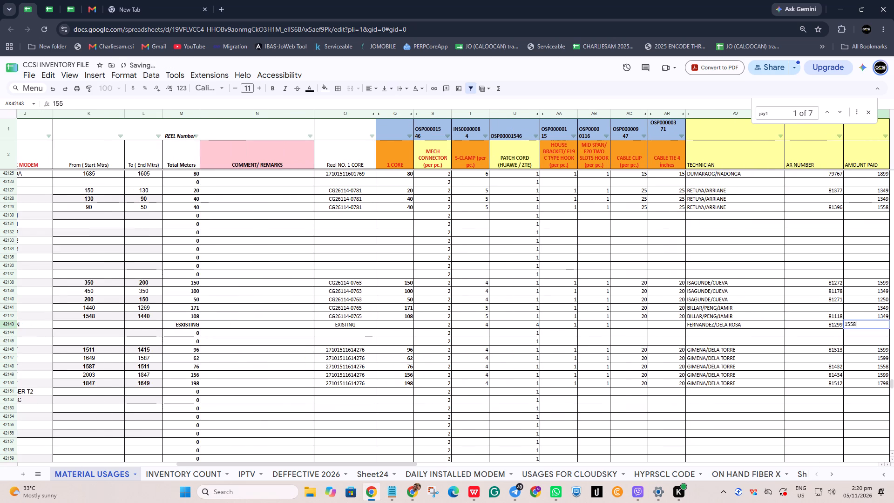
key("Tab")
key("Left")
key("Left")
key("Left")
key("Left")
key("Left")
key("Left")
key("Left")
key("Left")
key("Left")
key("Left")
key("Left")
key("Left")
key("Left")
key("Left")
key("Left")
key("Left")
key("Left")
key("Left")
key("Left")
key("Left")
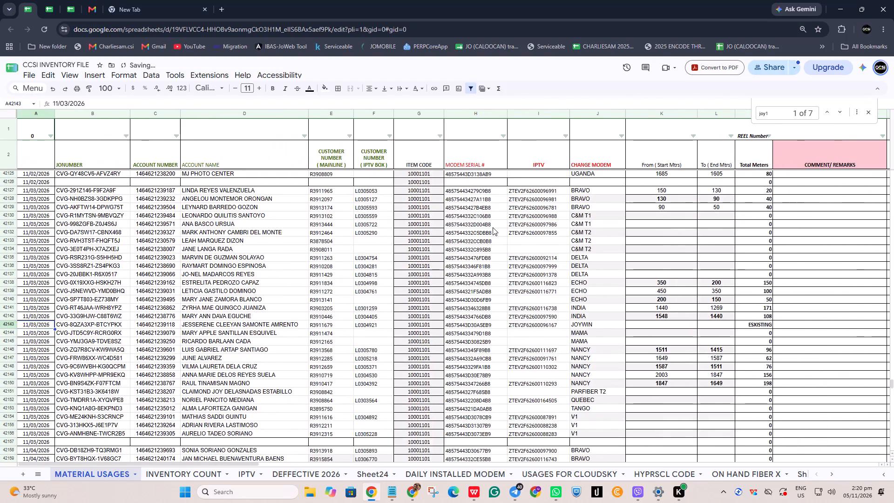
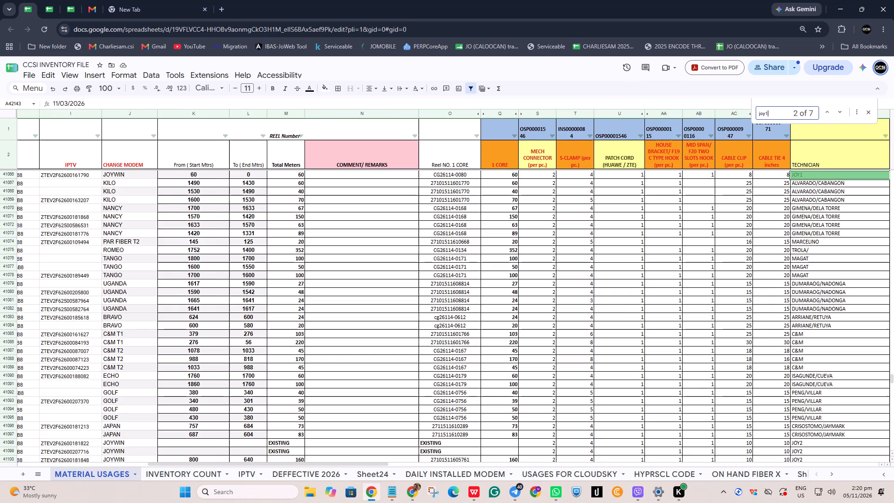
Copy the account number from the 10/02/2026 JOYWIN record whose technician is JOY1.
left_click(824, 176)
key("Left")
key("Left")
key("Left")
key("Left")
key("Left")
key("Left")
key("Left")
key("Left")
key("Left")
key("Left")
key("Left")
key("Left")
key("Left")
key("Left")
key("Left")
key("Left")
key("Left")
key("Left")
key("Left")
key("Left")
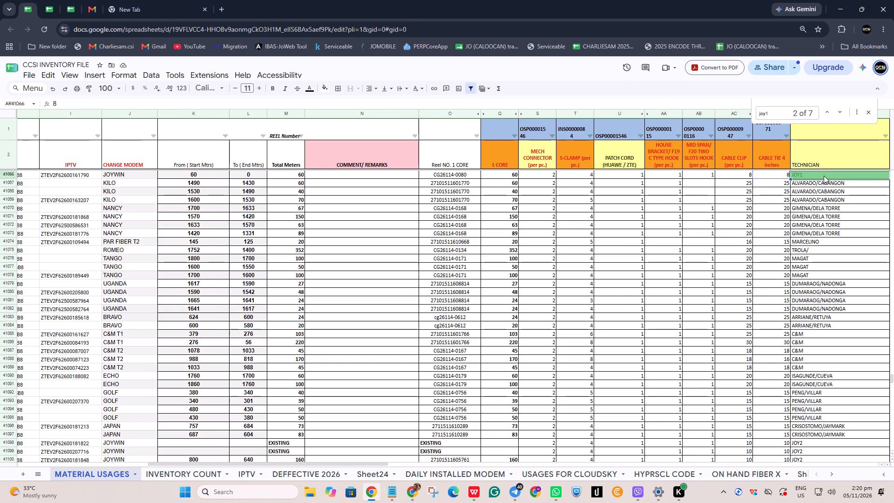
key("Right")
key("Right")
key("ctrl+c")
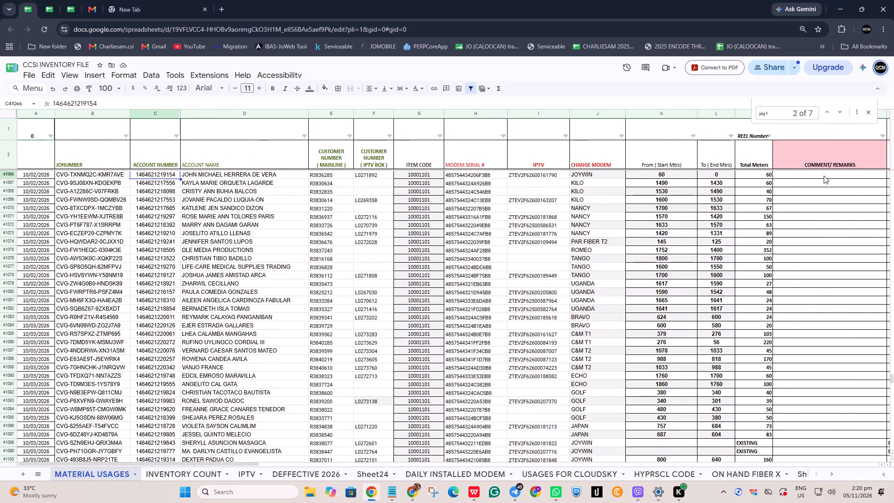
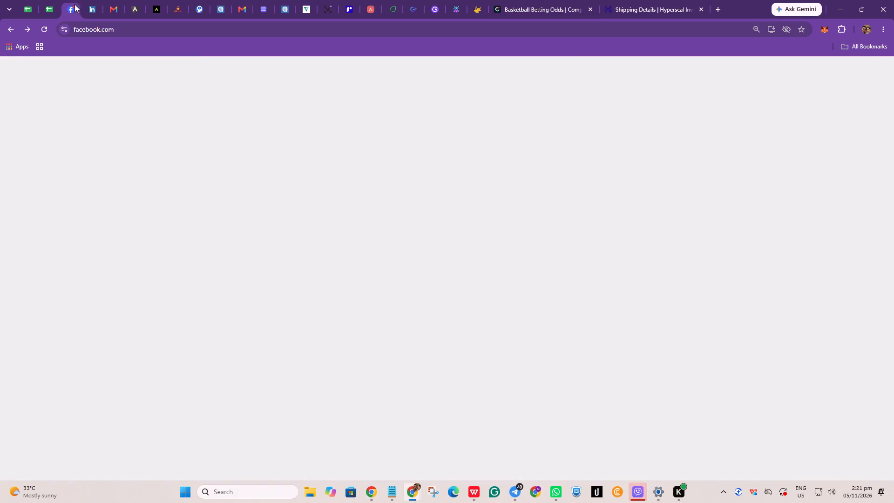
Open the most recent Facebook conversation with the family contact and send the message "NASA RIZAL KAYO NGAUN".
left_click(836, 65)
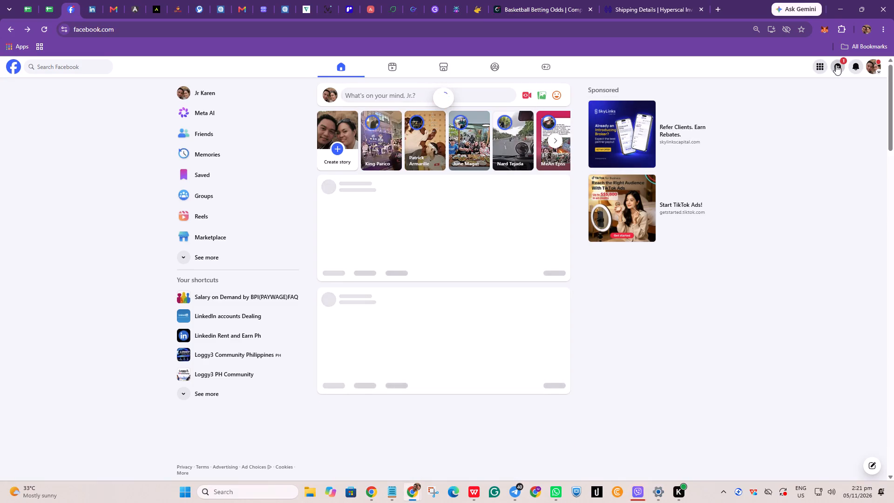
left_click(813, 145)
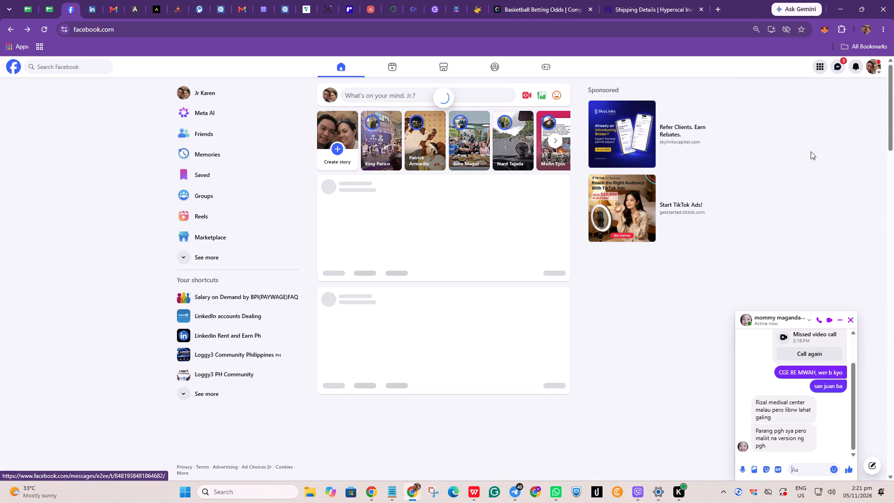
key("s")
key("BackSpace")
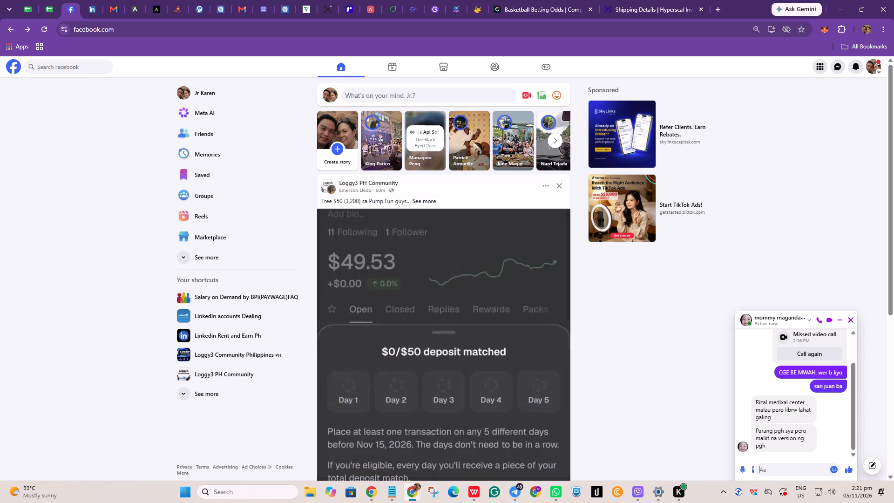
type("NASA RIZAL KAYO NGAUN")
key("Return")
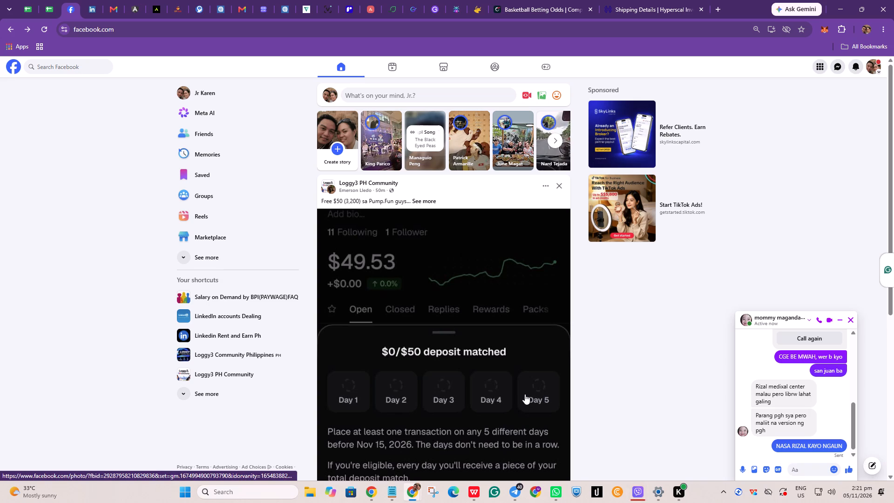
Expand the Loggy3 PH Community post about the free $50 on Pump.Fun and post the comment "how" on it.
scroll(461, 364, "down", 2)
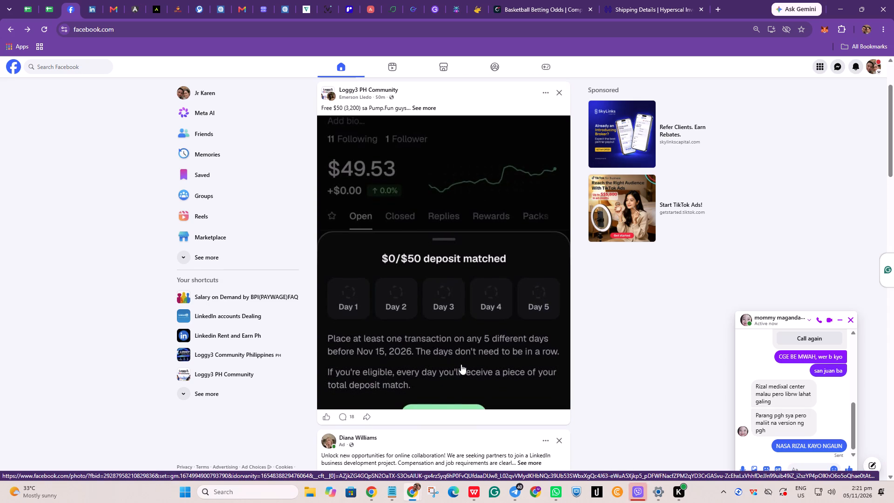
left_click(422, 107)
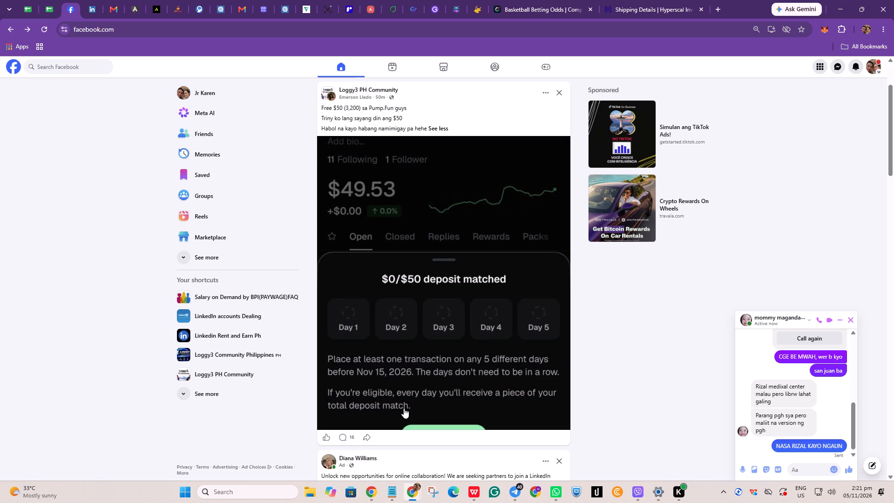
left_click(339, 436)
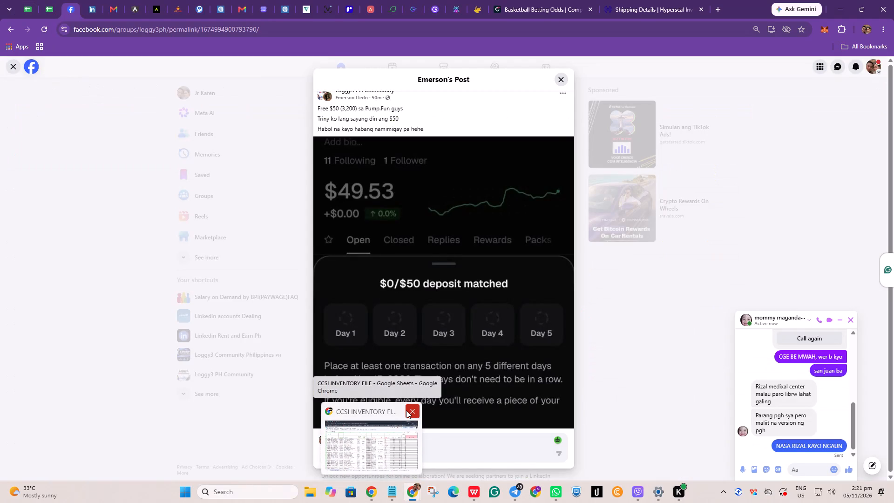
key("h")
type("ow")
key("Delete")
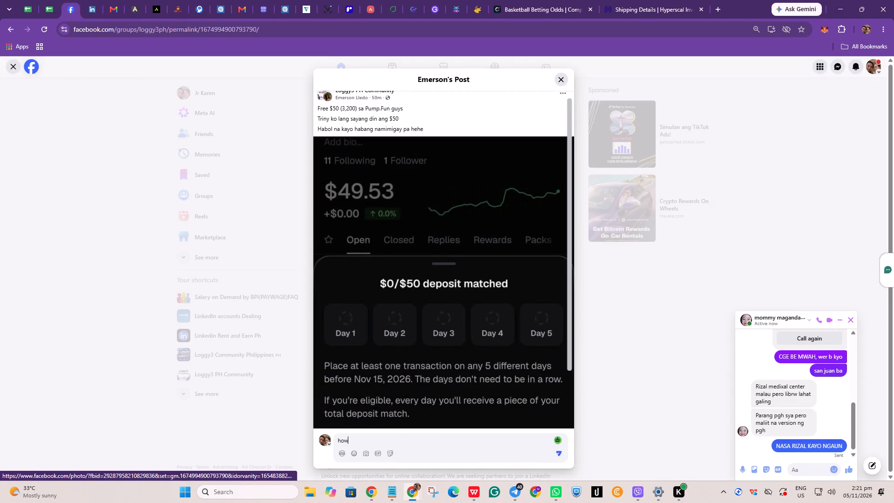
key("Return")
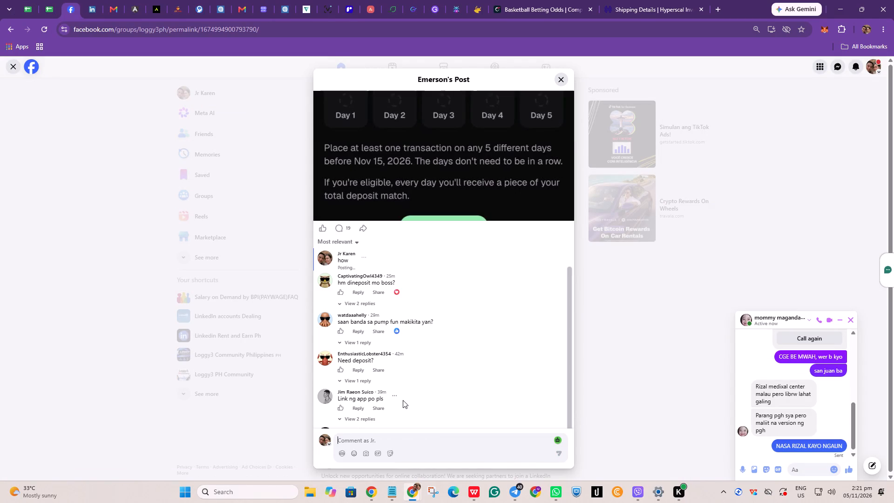
Read the replies to the comment asking about the deposit amount, view the post author's group profile, and return to the Facebook home page.
left_click(360, 303)
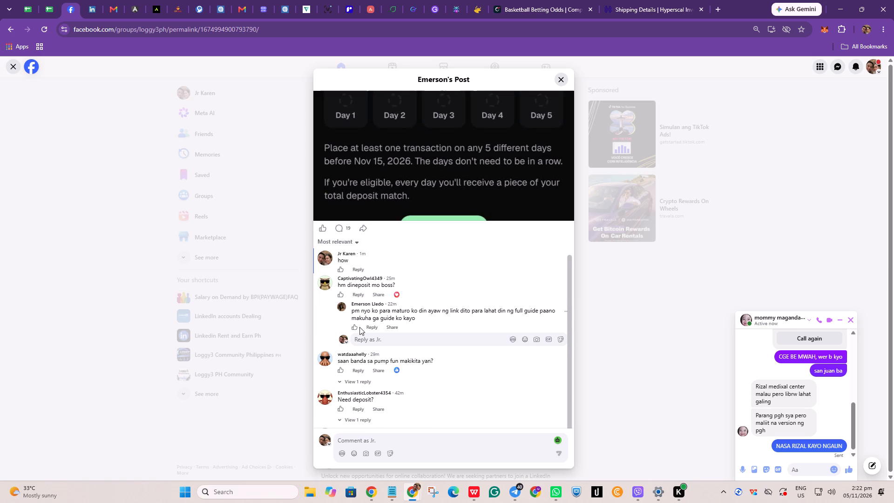
scroll(357, 326, "up", 9)
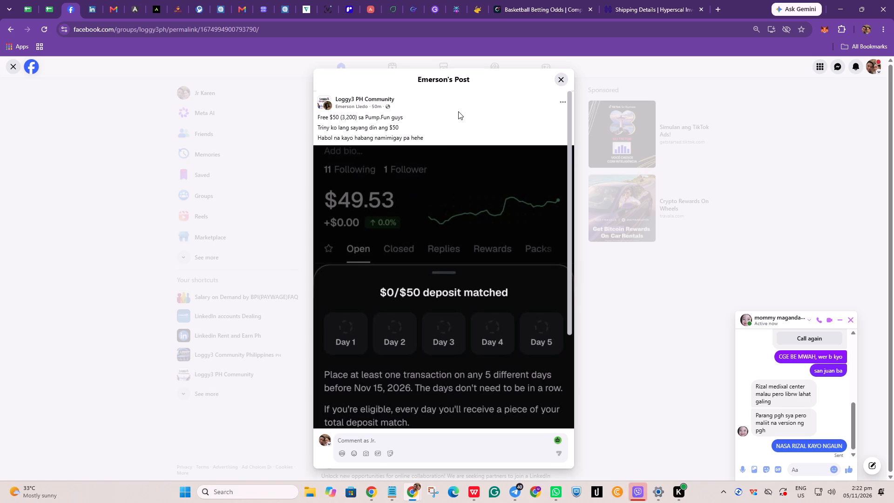
left_click(345, 108)
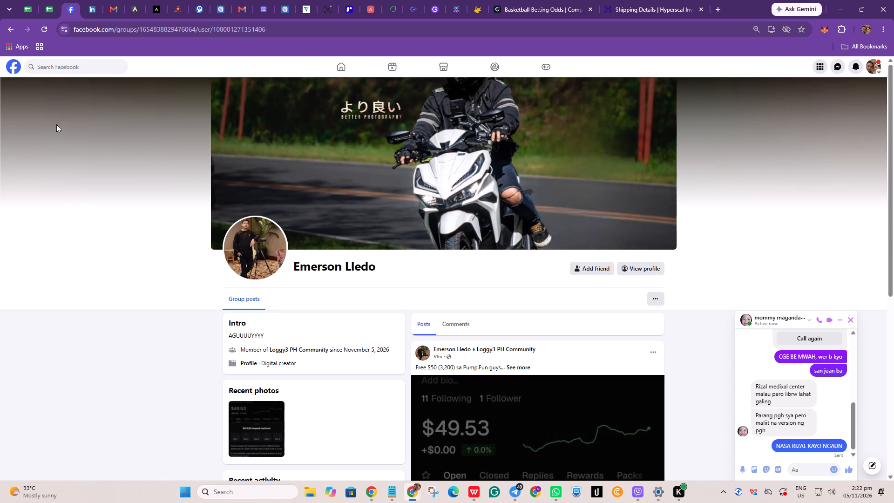
left_click(18, 76)
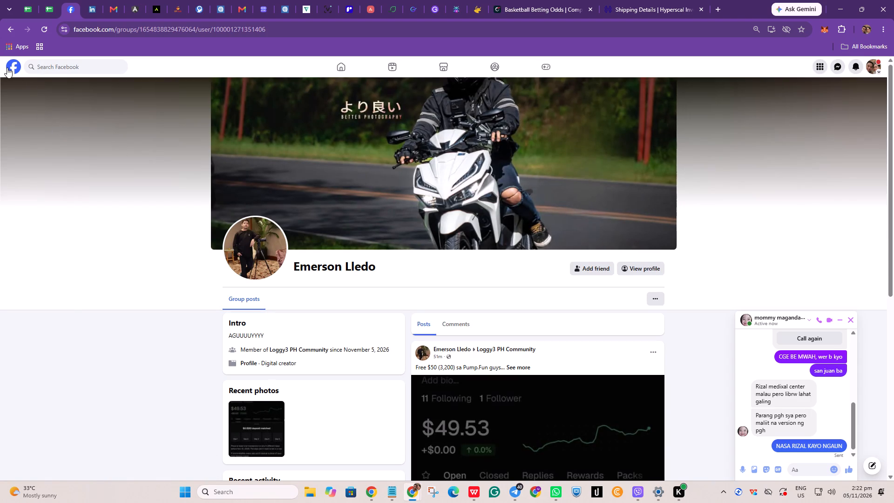
left_click(7, 68)
Switch past the dispatch monitoring sheet to the basketball betting odds page to view the NBA games and odds.
left_click(31, 5)
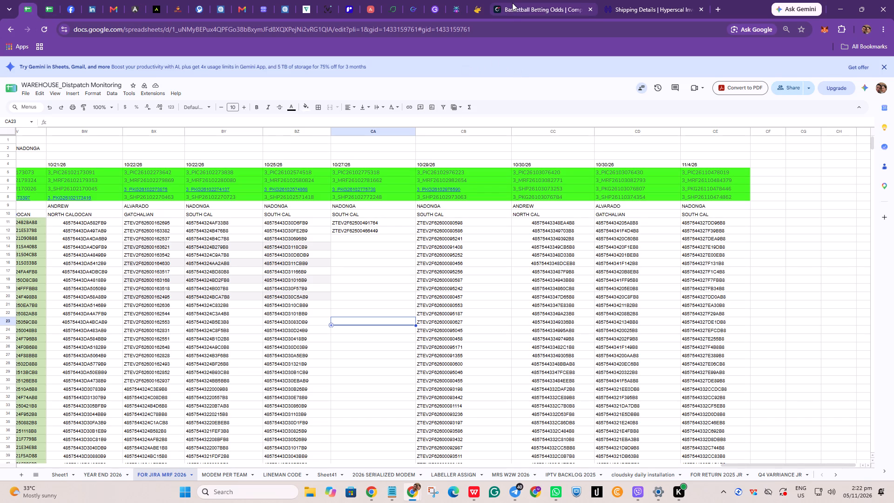
left_click(512, 3)
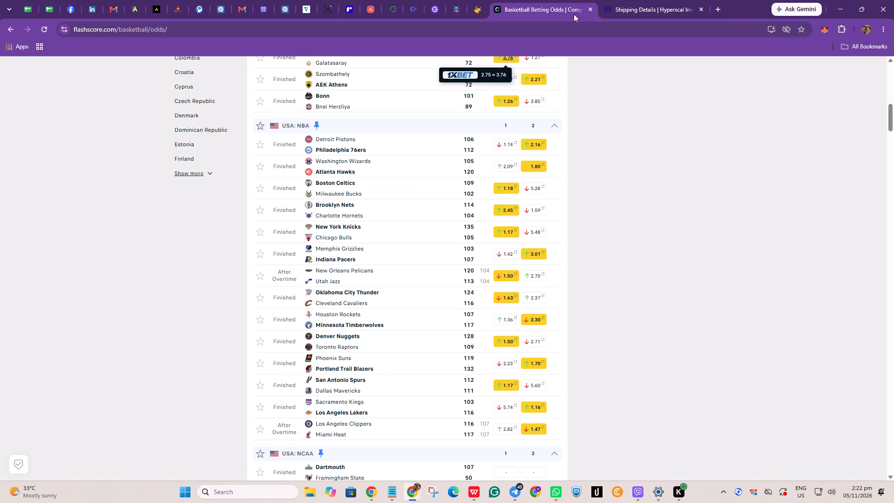
Close the Shipping Details page of the Hyperscal inventory system.
left_click(641, 2)
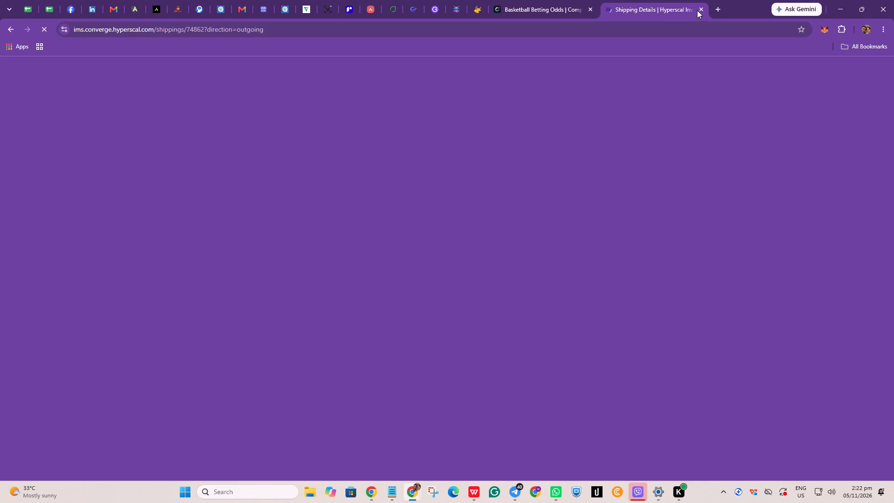
left_click(700, 8)
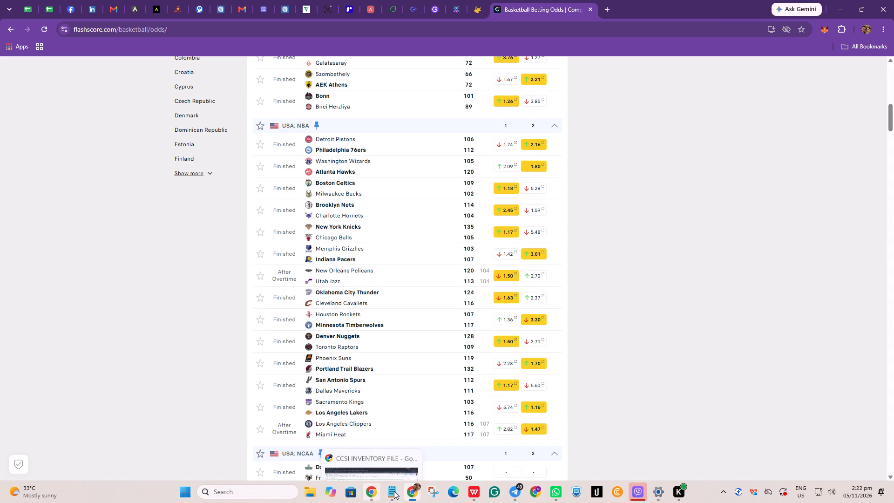
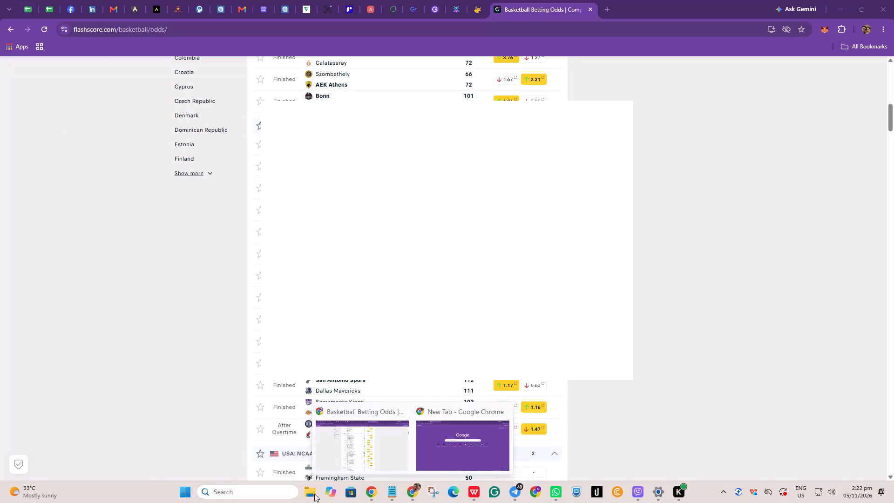
Return to the CCSI inventory spreadsheet and examine the 10/03/2026 C&M T2 rows across to their reel numbers.
left_click(367, 494)
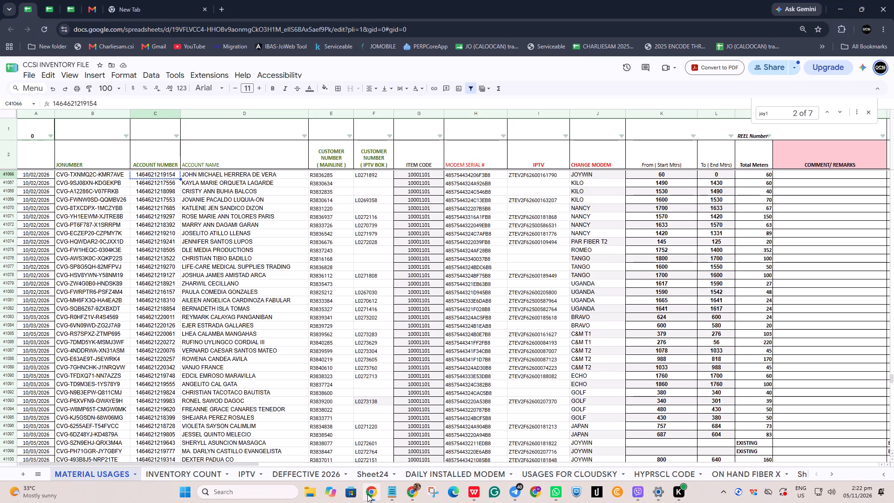
key("Tab")
key("Tab")
key("Tab")
key("Tab")
key("Tab")
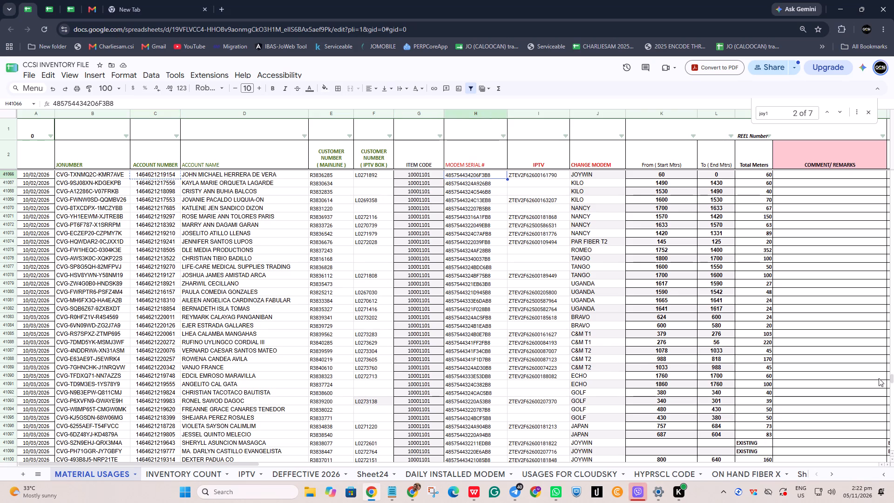
left_click(826, 368)
key("Tab")
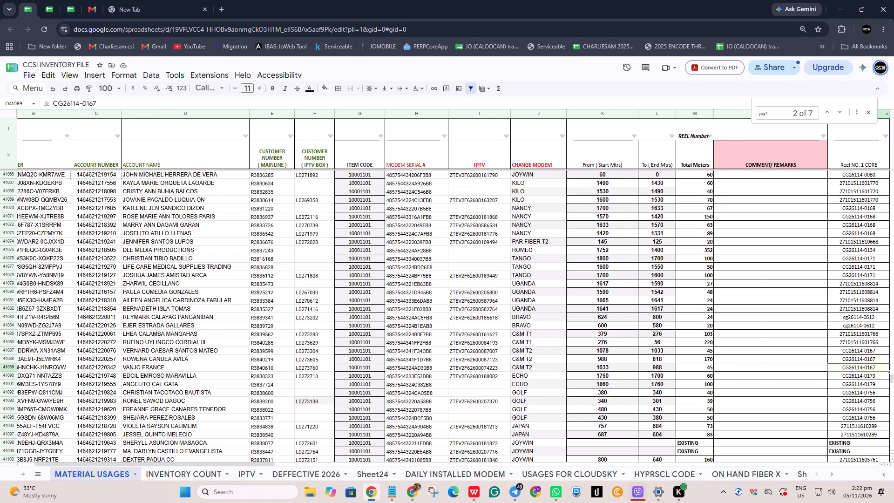
key("Left")
key("Left")
key("Left")
key("Left")
key("Left")
key("Left")
key("Left")
key("Left")
key("Left")
key("Left")
key("Left")
key("Left")
key("Left")
key("Left")
key("Left")
key("Left")
key("Left")
key("Left")
key("Left")
key("Left")
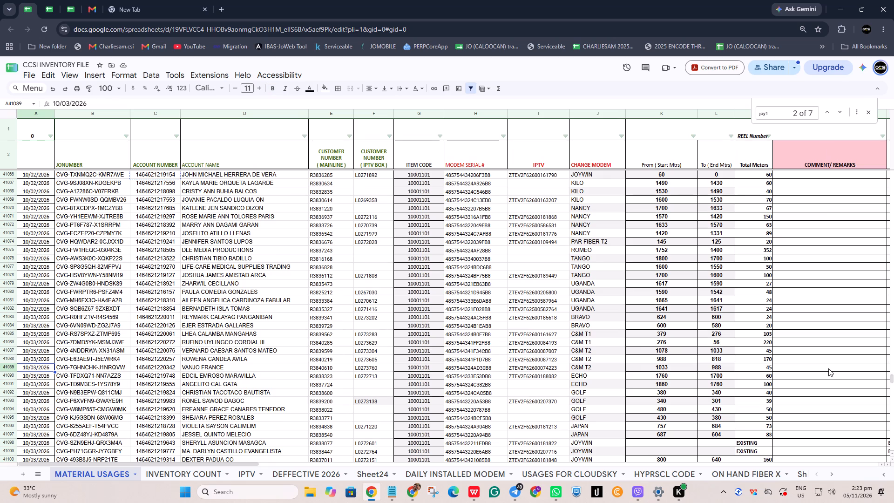
Look through the Material Usages records from 10/03/2026 onward to find the 11/03/2026 entries.
scroll(891, 381, "down", 5)
scroll(681, 356, "up", 2)
scroll(680, 357, "down", 2)
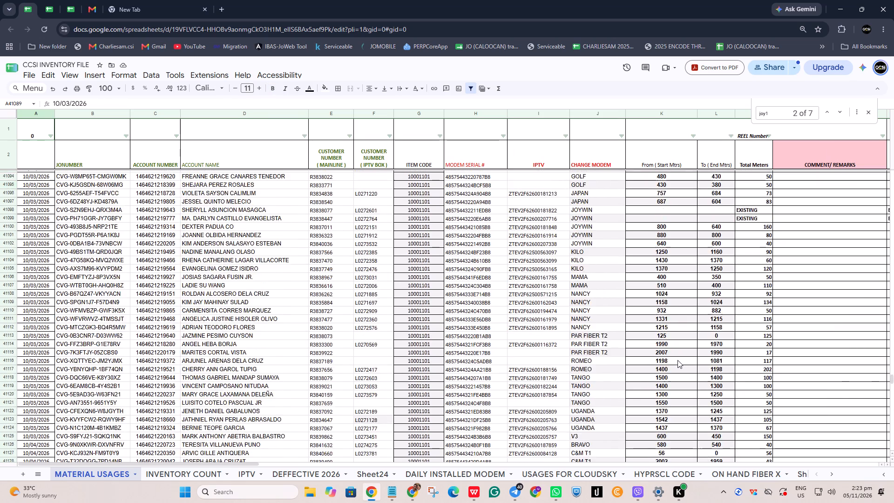
scroll(677, 360, "down", 17)
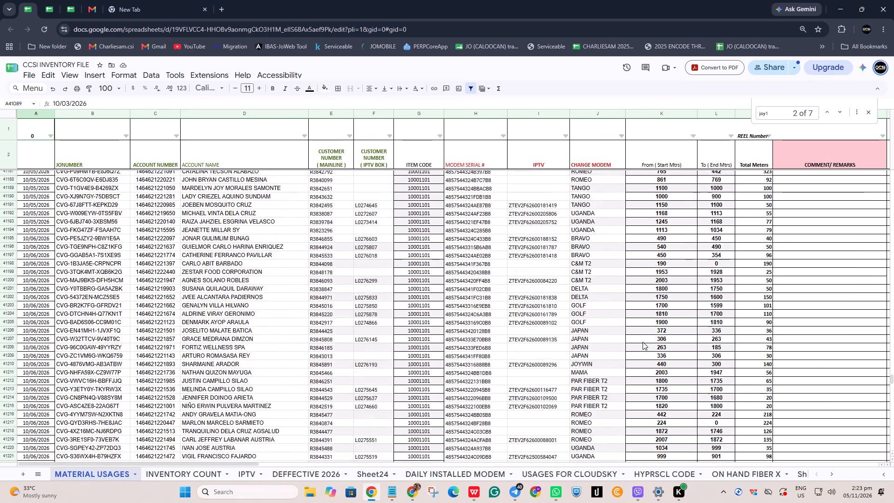
scroll(643, 342, "down", 5)
key("Page_Down")
key("Page_Down")
key("Page_Down")
key("Page_Down")
key("Page_Down")
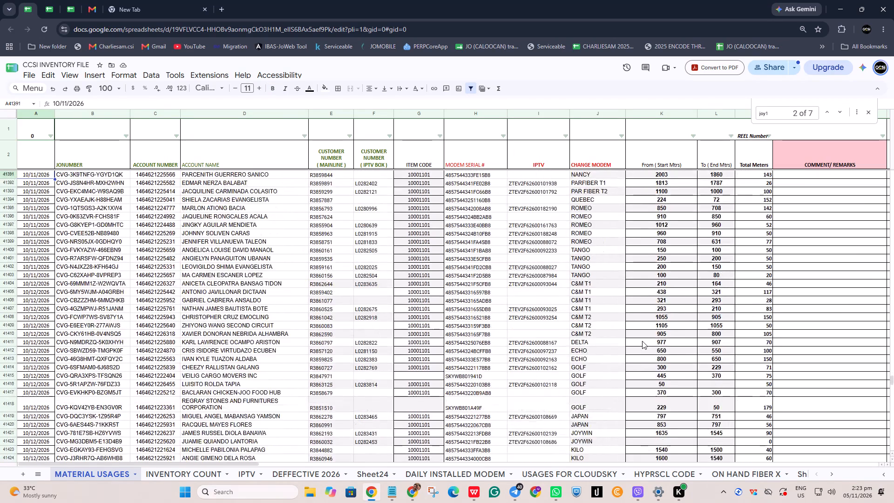
key("Page_Down")
key("Page_Down")
key("Page_Down")
key("Page_Down")
key("Page_Down")
key("Page_Down")
key("Page_Down")
key("Page_Down")
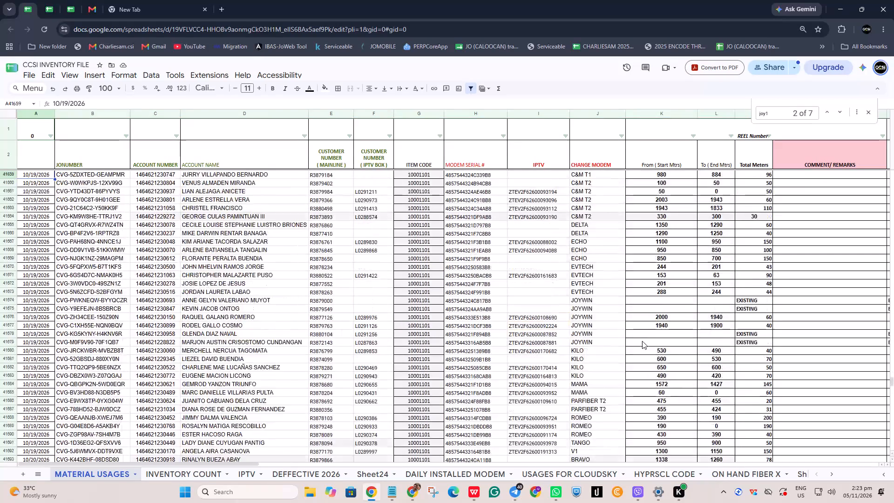
key("Page_Down")
key("Page_Down")
key("Page_Down")
key("Page_Down")
key("Page_Down")
key("Page_Down")
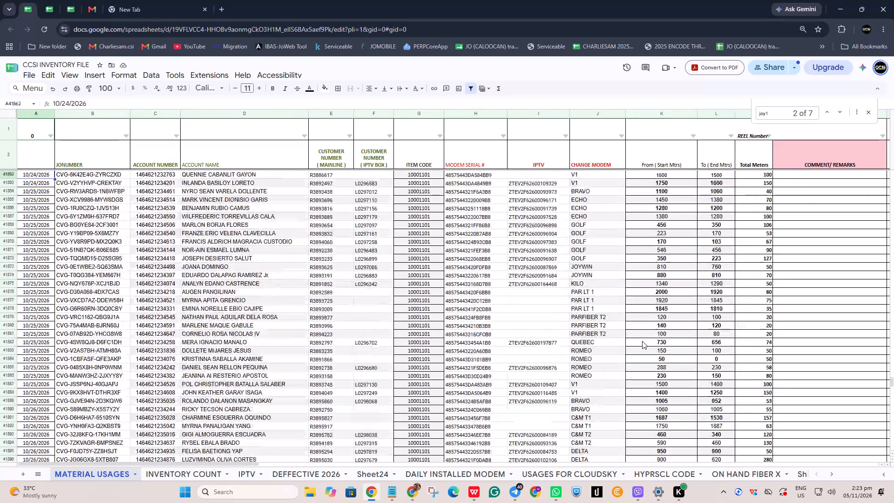
key("Page_Down")
key("Page_Down")
key("Page_Down")
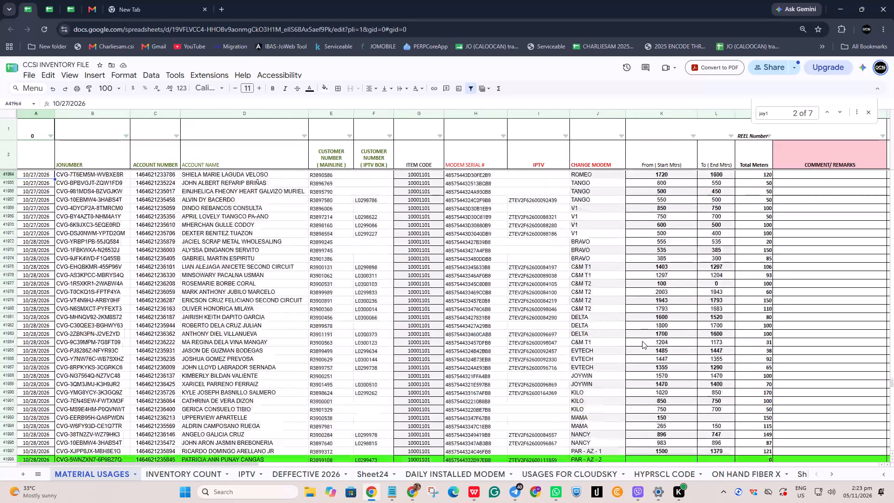
key("Page_Down")
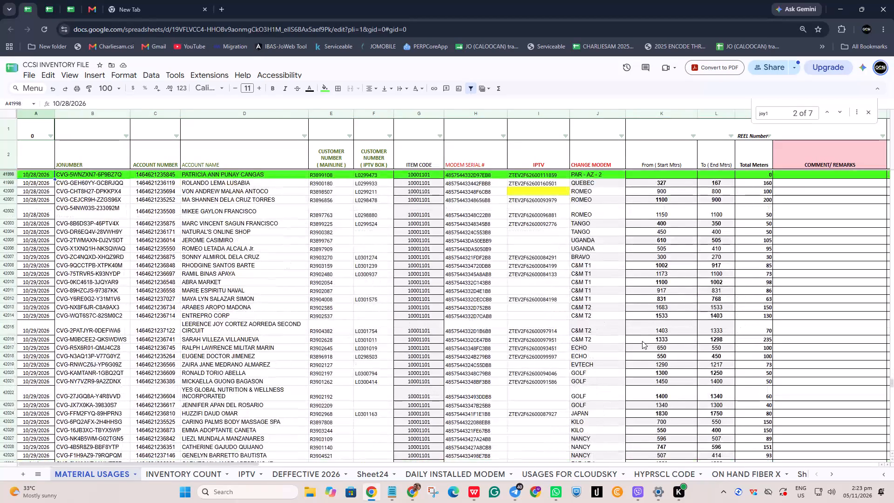
key("Page_Down")
key("Page_Down")
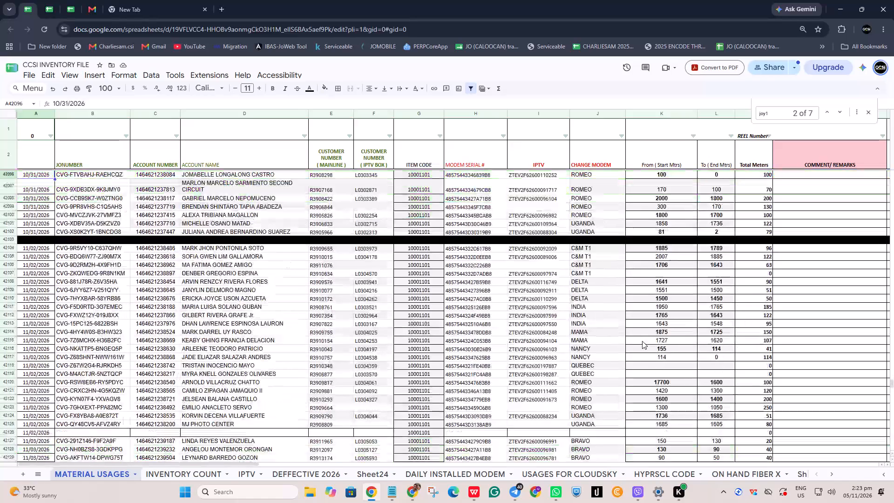
key("Down")
key("Down")
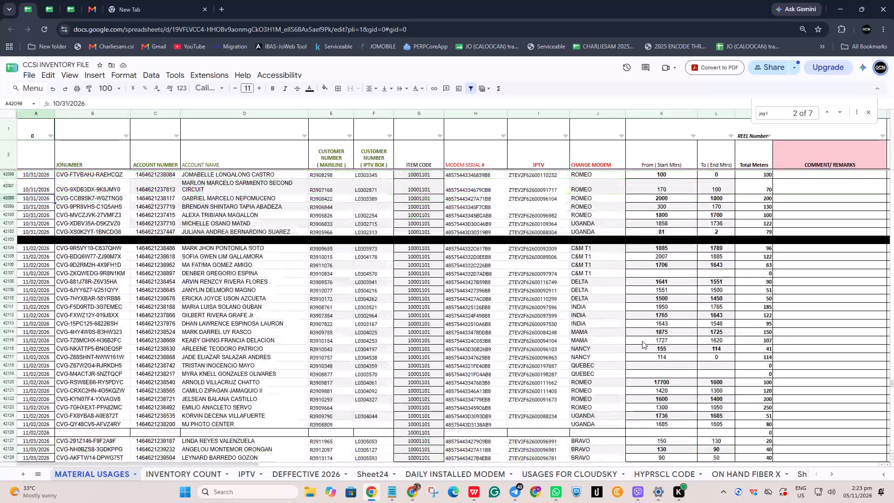
key("Down")
key("Page_Down")
key("Page_Down")
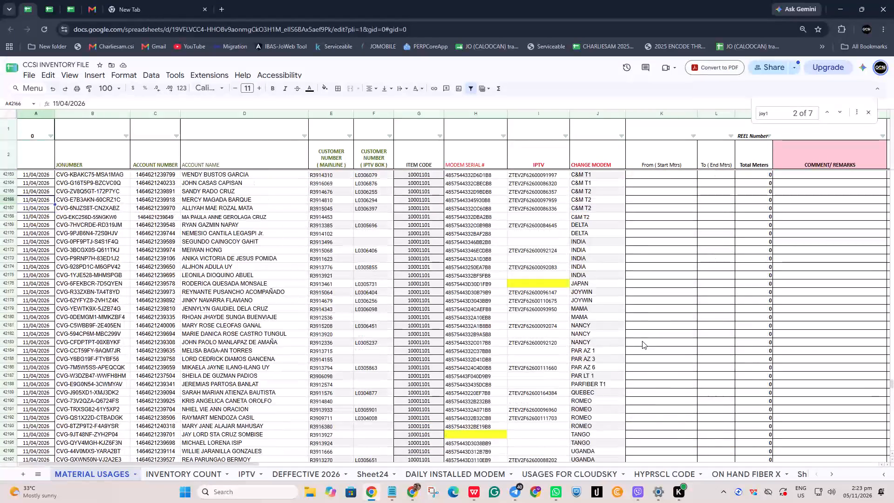
key("Page_Down")
key("Up")
key("Up")
key("Up")
key("Up")
key("Up")
key("Up")
key("Up")
key("Up")
key("Up")
key("Up")
key("Up")
key("Up")
key("Up")
key("Up")
key("Up")
key("Up")
key("Up")
key("Up")
key("Up")
key("Up")
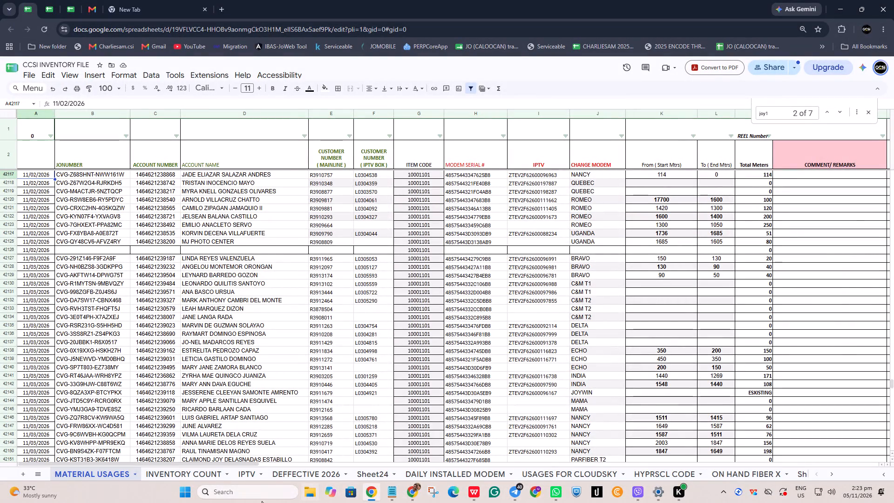
Open Calculator and multiply 9 by 64.
left_click(271, 494)
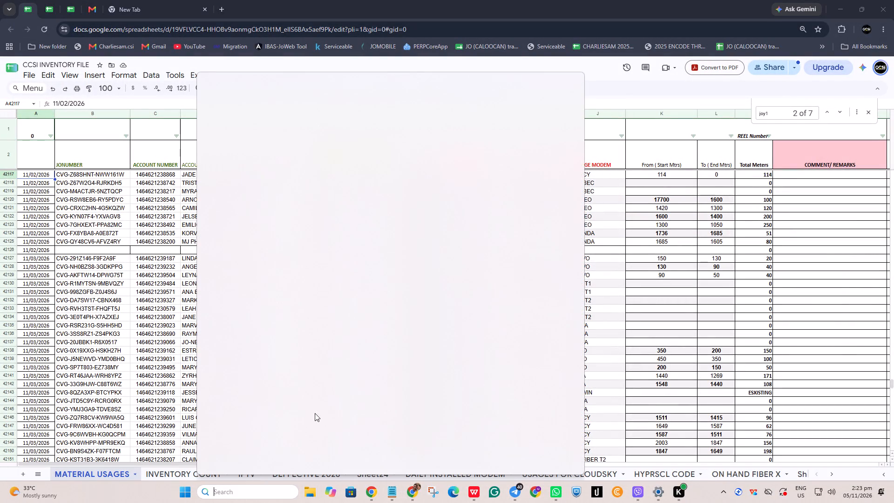
left_click(281, 119)
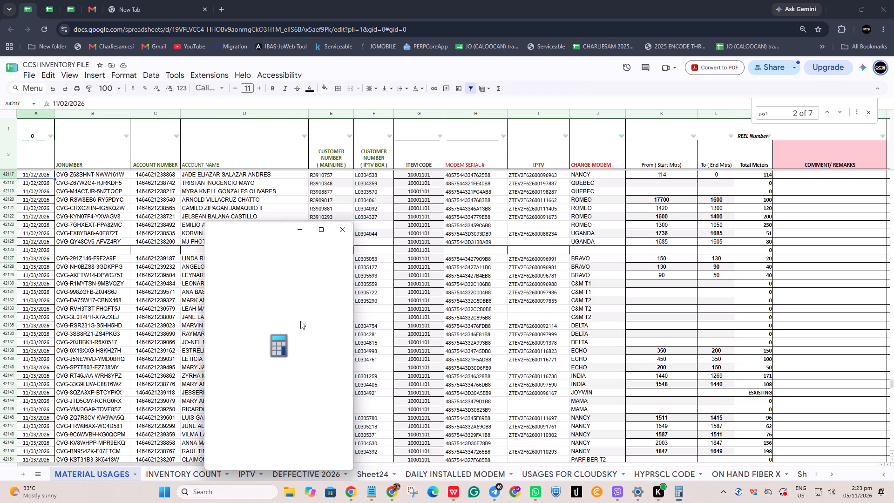
left_click(299, 334)
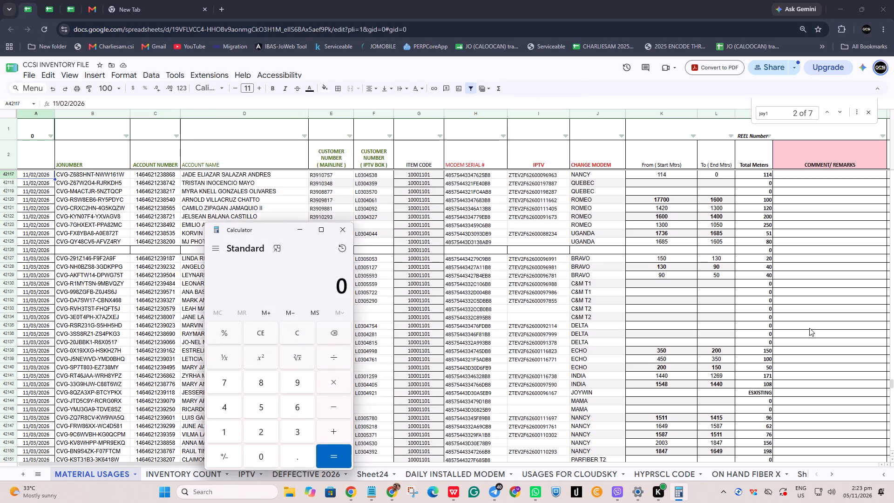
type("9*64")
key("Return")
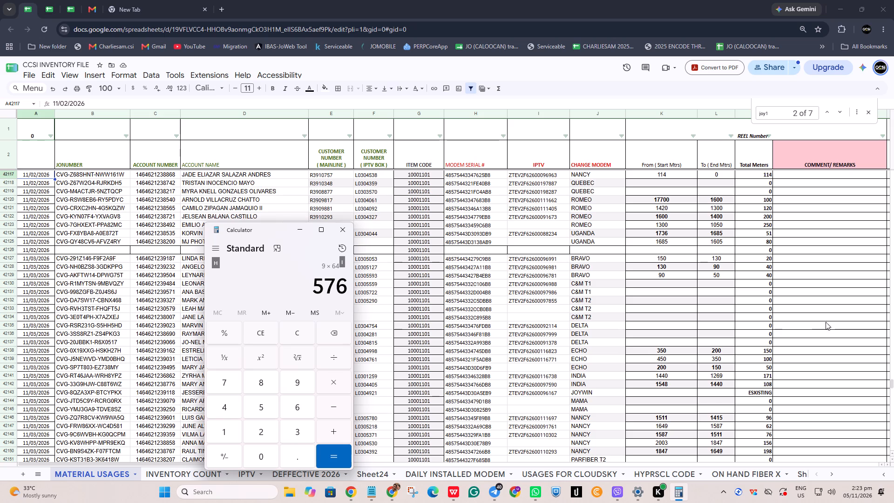
Switch back to the spreadsheet and examine the 11/03/2026 records from the C&M T2 rows down to the INDIA rows.
left_click(695, 302)
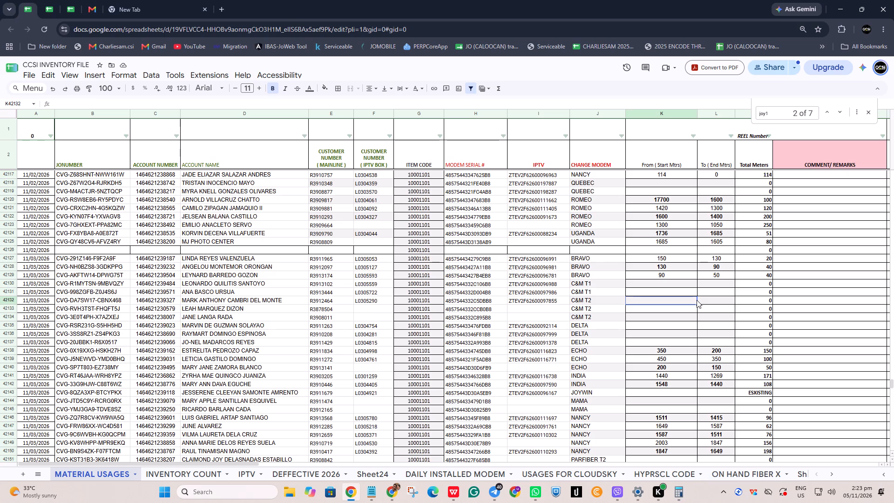
key("Tab")
key("Tab")
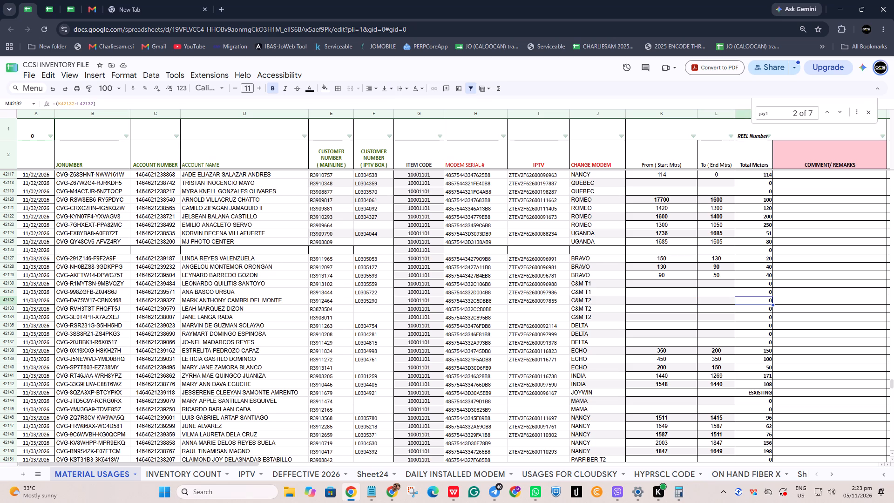
key("Left")
key("Left")
key("Left")
key("Left")
key("Left")
key("Left")
key("Left")
key("Left")
key("Left")
key("Left")
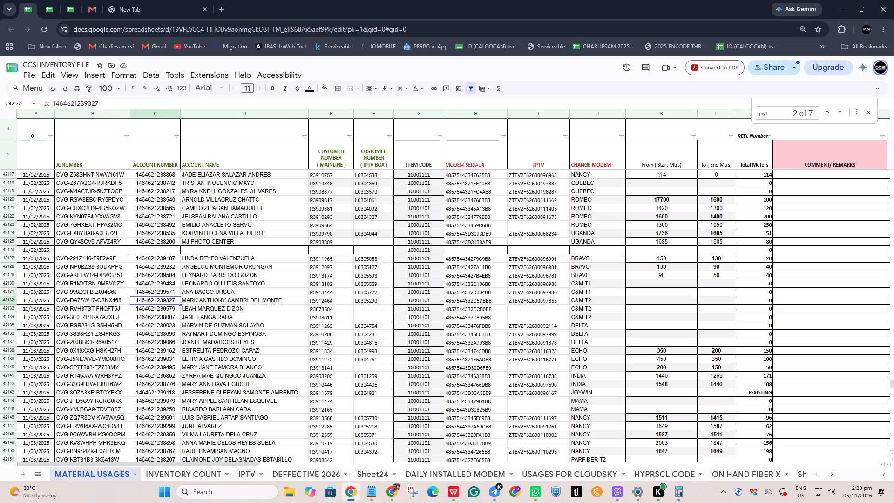
key("Down")
key("Down")
key("Down")
key("Down")
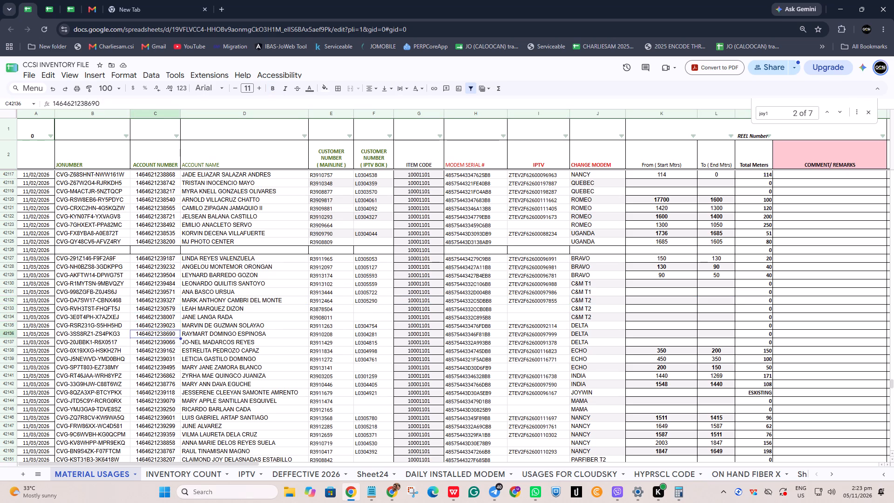
key("Right")
key("Right")
key("Right")
key("Right")
key("Down")
key("Down")
key("Down")
key("Down")
key("Down")
key("Down")
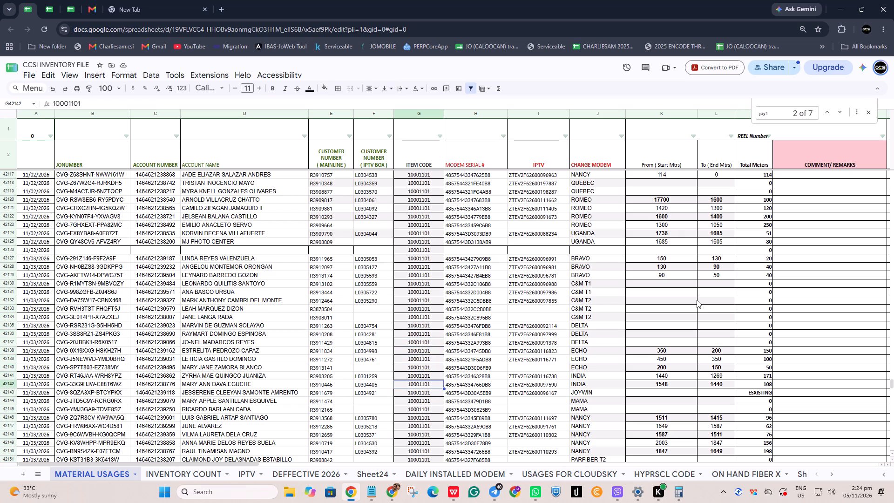
key("Right")
key("Right")
key("Right")
key("Right")
key("Right")
key("Left")
key("Left")
key("Left")
key("Left")
key("Left")
key("Left")
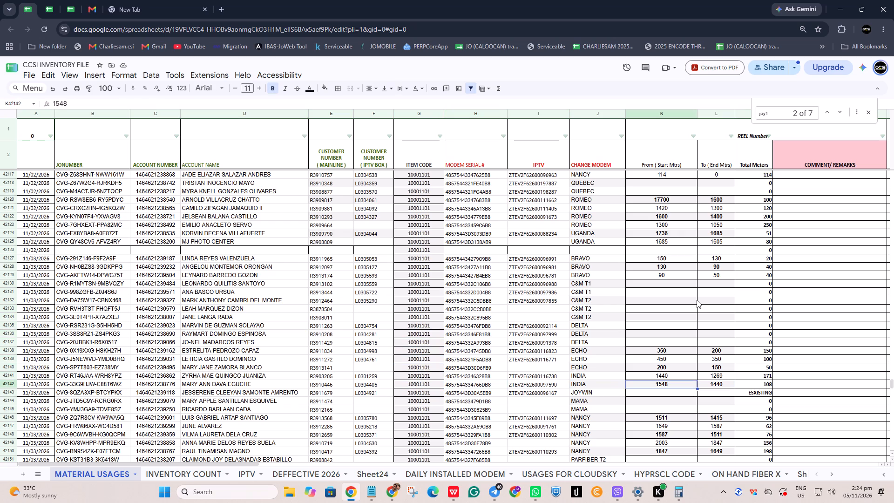
key("Left")
key("Left")
Examine the 11/03/2026 JOYWIN record across its reel, material quantities, technician and AR number.
key("Down")
key("Right")
key("Right")
key("Right")
key("Right")
key("Right")
key("Right")
key("Right")
key("Right")
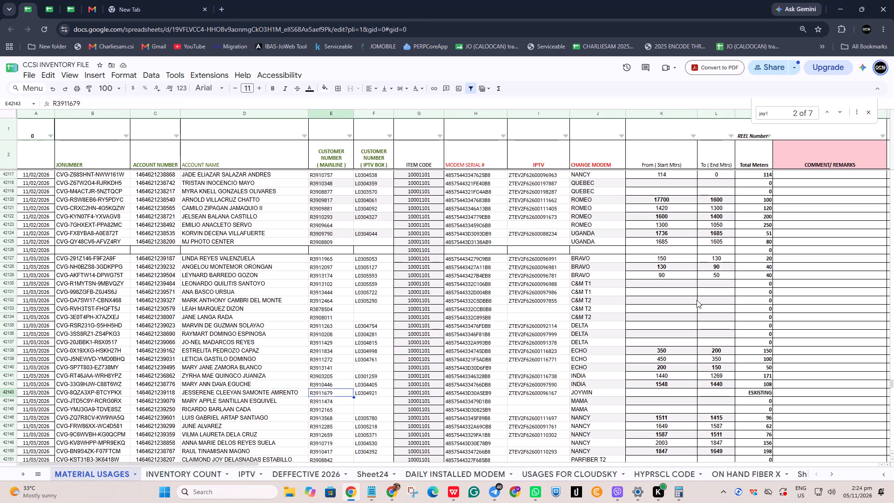
key("Right")
key("Right")
key("Right")
key("Right")
key("Right")
key("Right")
key("Right")
key("Right")
key("Right")
key("Right")
key("Right")
key("Right")
key("Right")
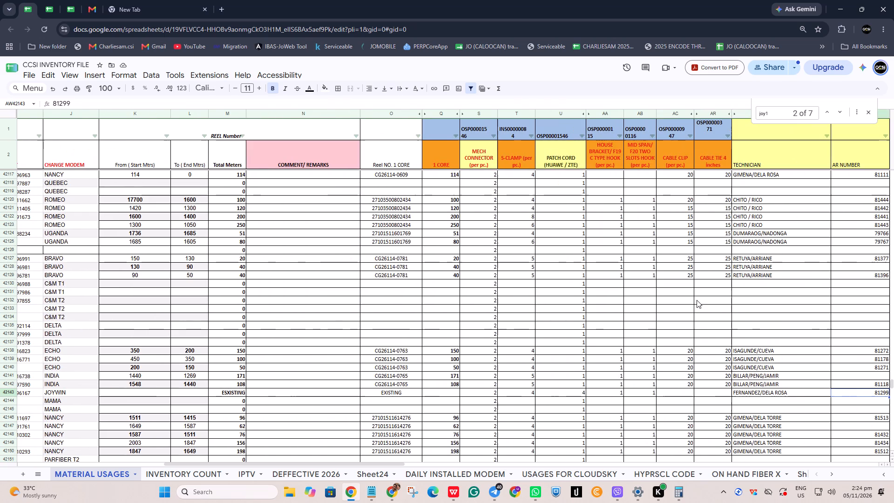
key("Left")
key("Left")
key("Left")
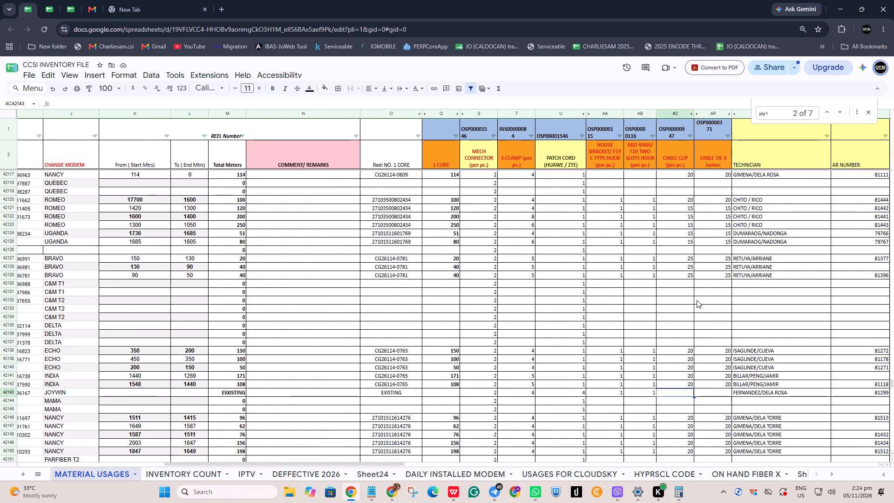
key("Tab")
key("Tab")
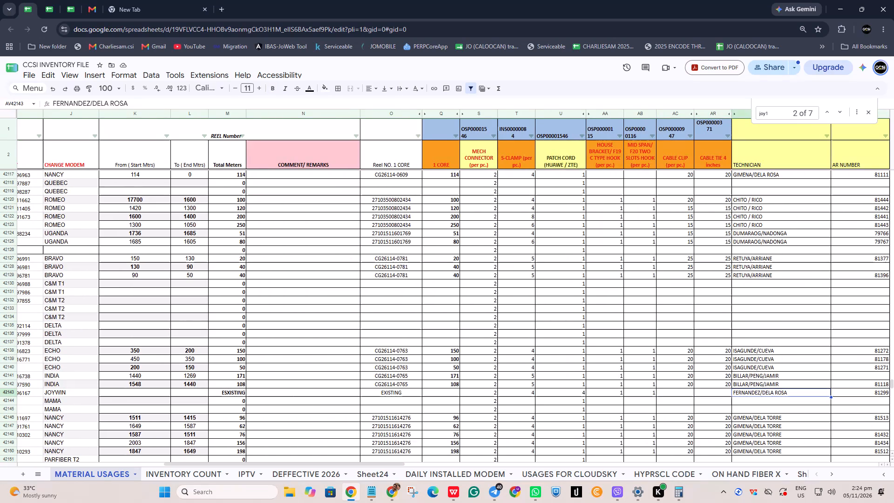
Enter 20 cable clips and 20 four-inch cable ties on the 11/03/2026 JOYWIN record.
key("Left")
key("Left")
key("Left")
key("Left")
key("Left")
key("Left")
key("Left")
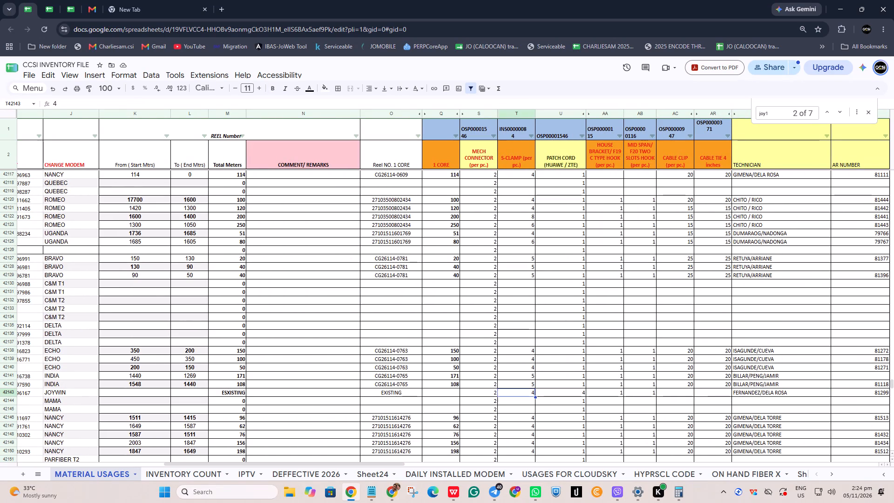
key("Left")
key("Right")
key("Right")
key("Right")
key("Right")
key("Right")
key("Right")
key("Left")
key("Left")
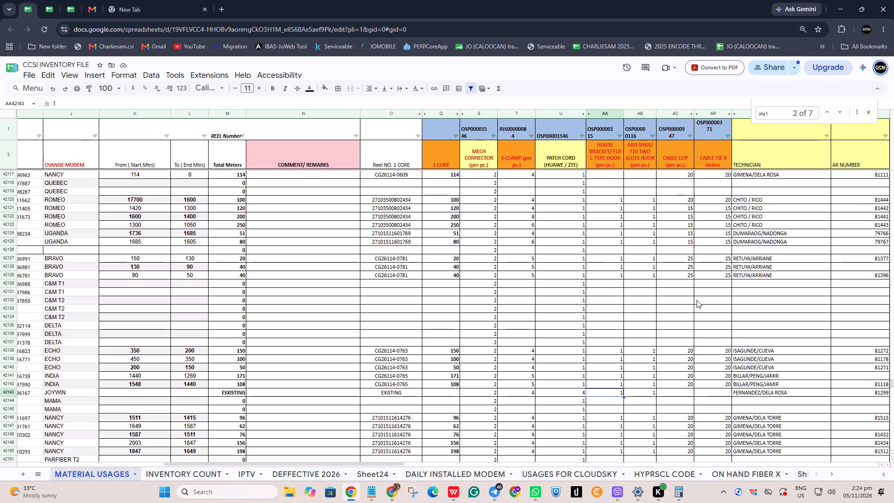
key("Left")
key("Right")
key("Right")
key("Tab")
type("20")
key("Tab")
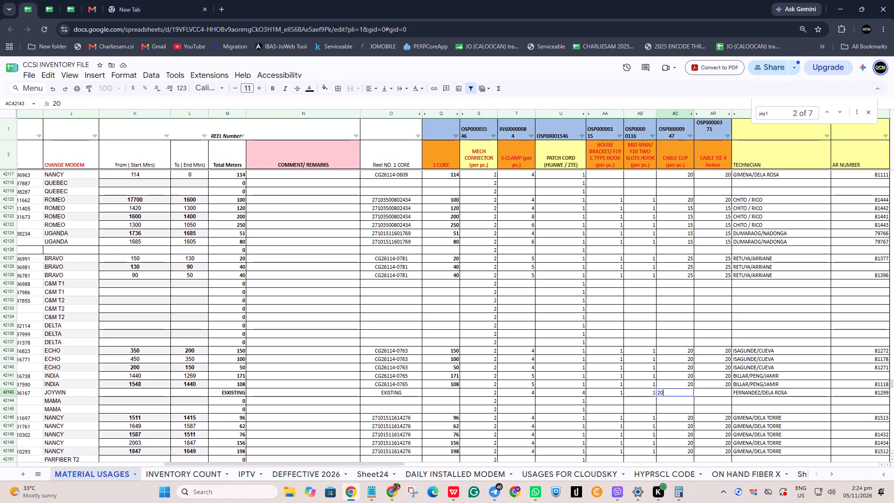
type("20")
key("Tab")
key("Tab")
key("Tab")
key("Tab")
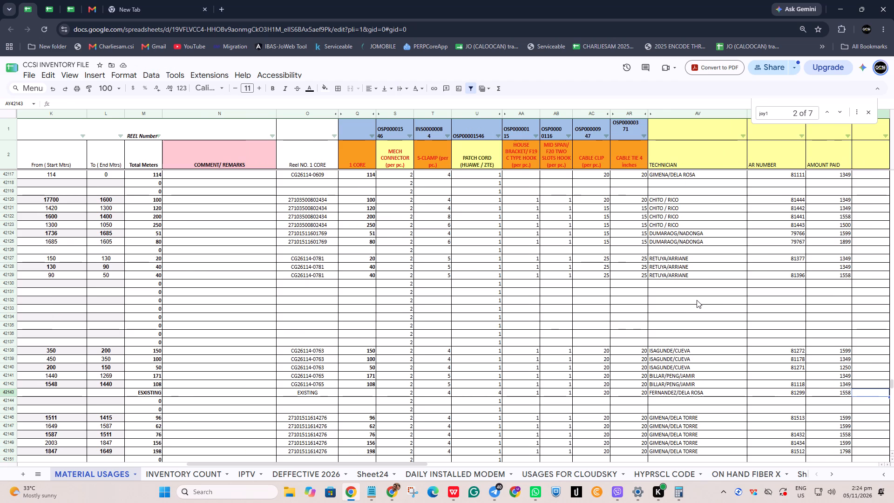
Examine the 11/03/2026 records from the JOYWIN row up to the last ECHO row, back to their dates and account details.
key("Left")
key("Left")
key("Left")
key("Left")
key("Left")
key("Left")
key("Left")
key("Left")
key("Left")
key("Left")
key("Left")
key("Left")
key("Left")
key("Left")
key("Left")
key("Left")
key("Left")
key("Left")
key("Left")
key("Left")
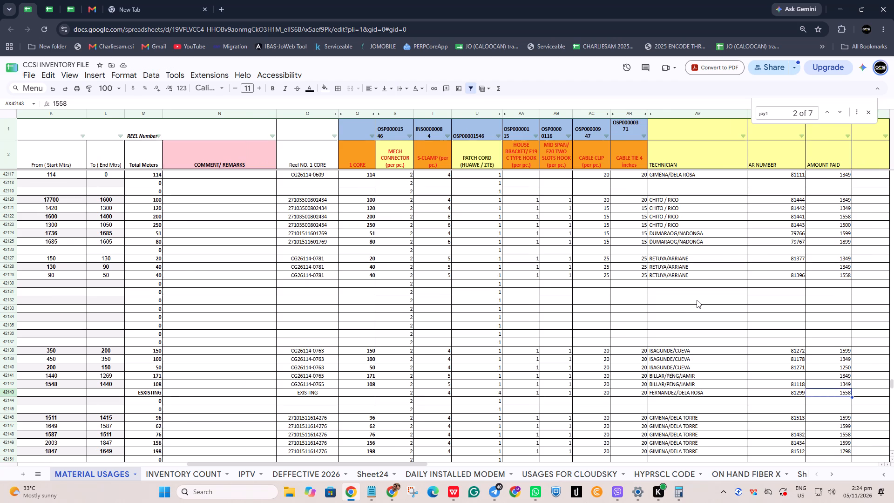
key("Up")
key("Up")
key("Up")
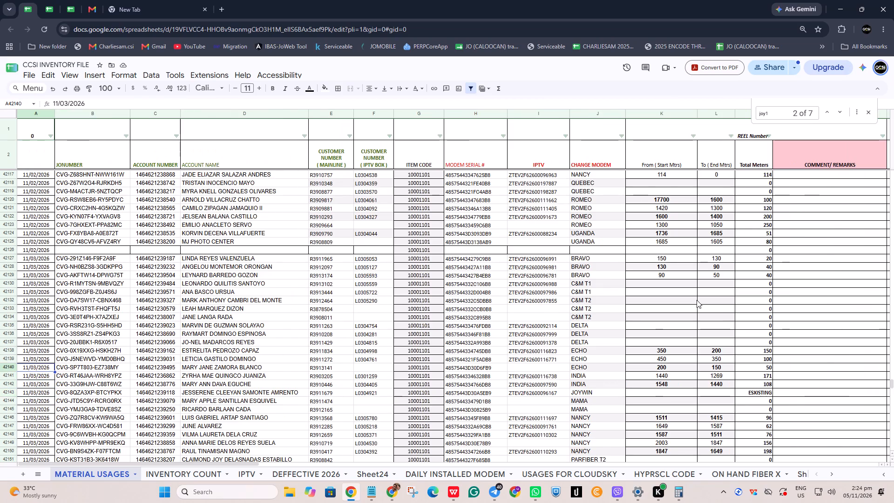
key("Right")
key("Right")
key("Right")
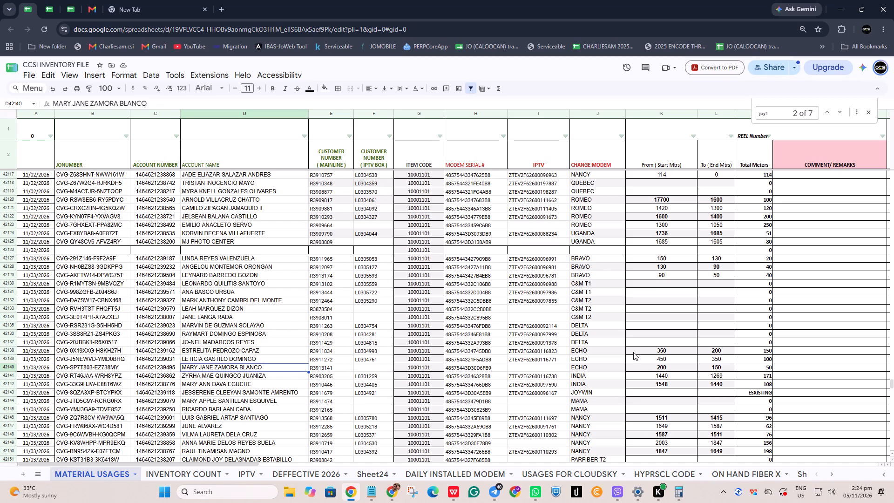
Enter a start reading of 1350 and an end reading of 1100 metres for the last 11/03/2026 DELTA record.
left_click(657, 344)
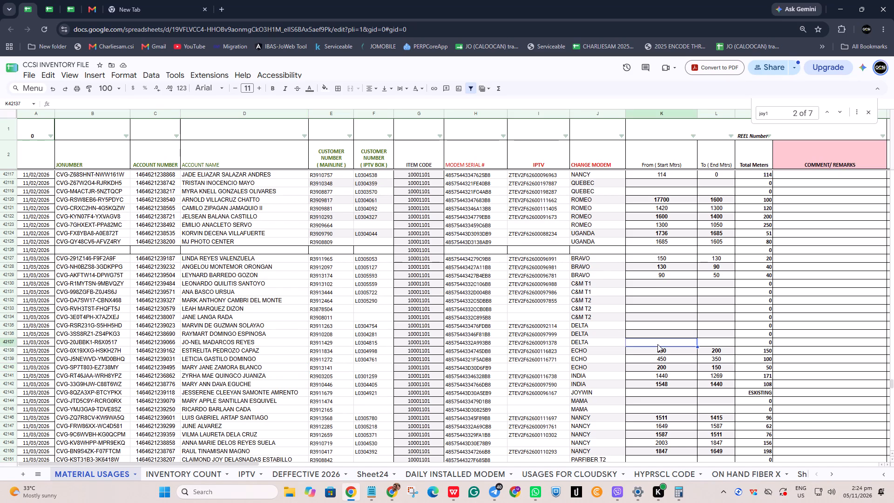
key("Left")
key("Left")
key("Left")
key("Left")
key("Left")
key("Left")
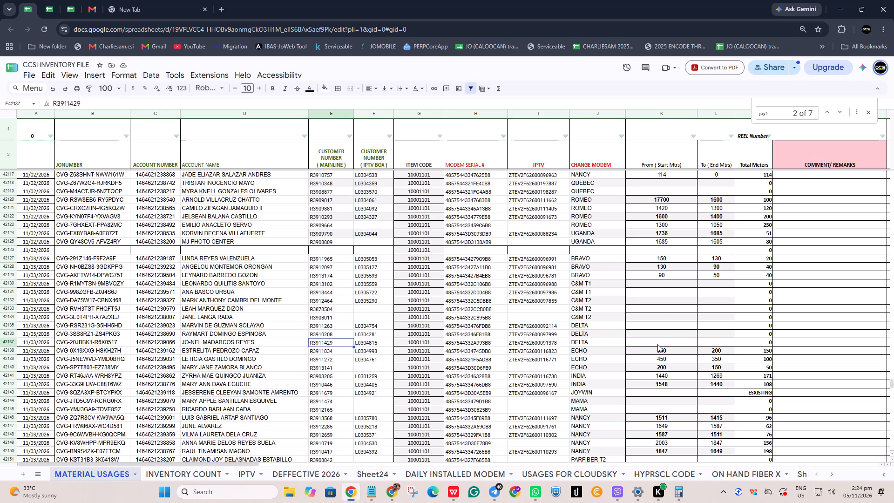
key("Left")
key("Left")
key("Right")
key("Right")
key("Right")
key("Right")
key("Right")
key("Right")
key("Right")
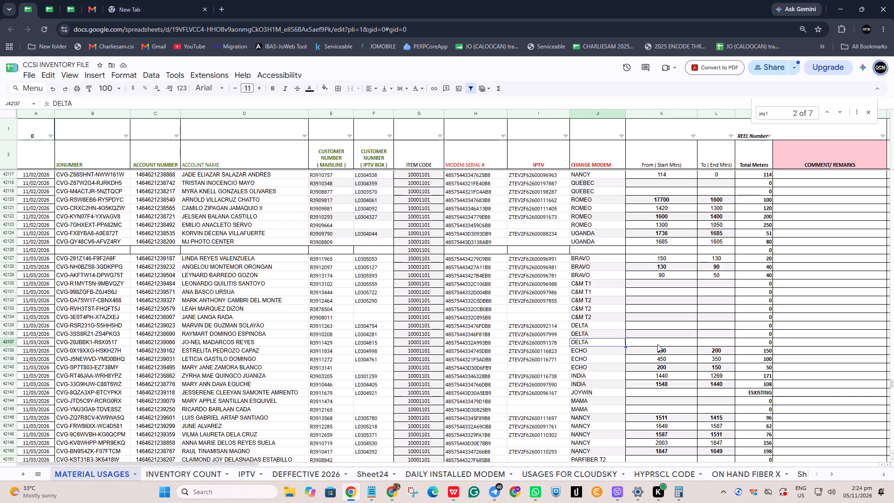
key("Right")
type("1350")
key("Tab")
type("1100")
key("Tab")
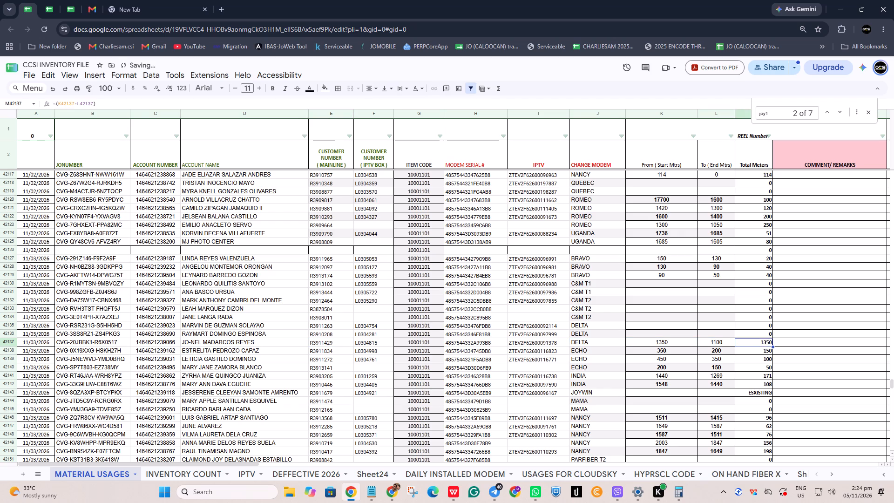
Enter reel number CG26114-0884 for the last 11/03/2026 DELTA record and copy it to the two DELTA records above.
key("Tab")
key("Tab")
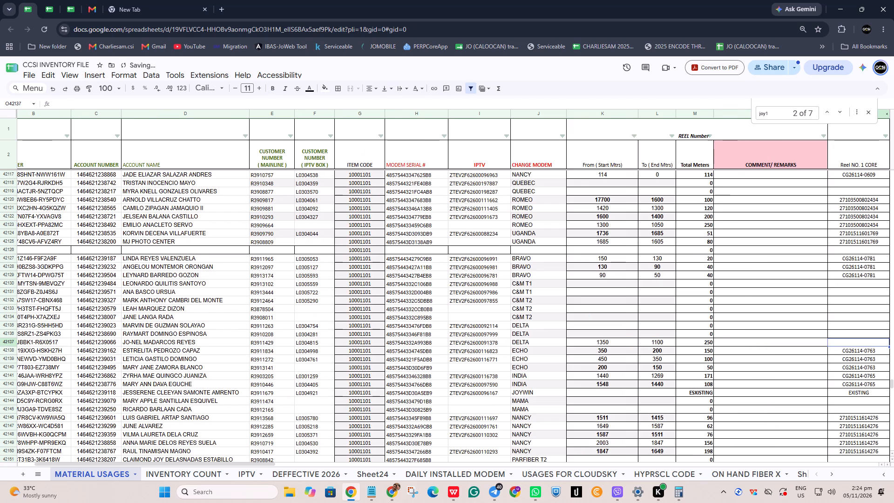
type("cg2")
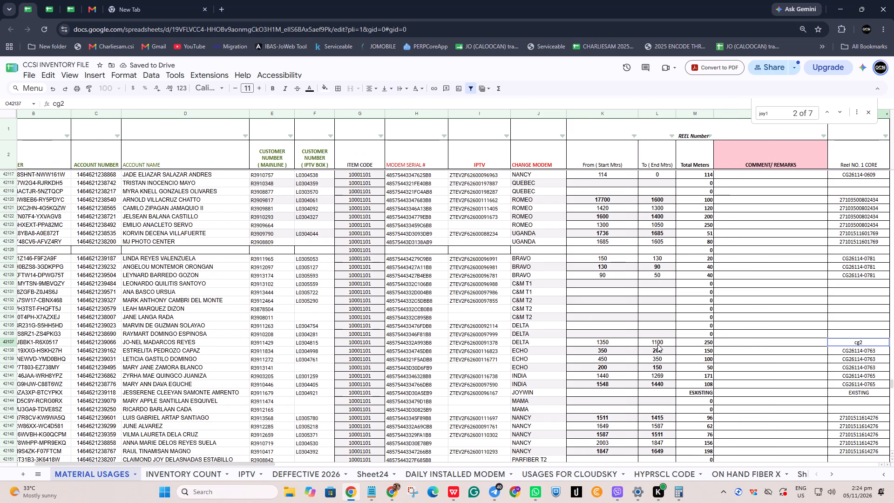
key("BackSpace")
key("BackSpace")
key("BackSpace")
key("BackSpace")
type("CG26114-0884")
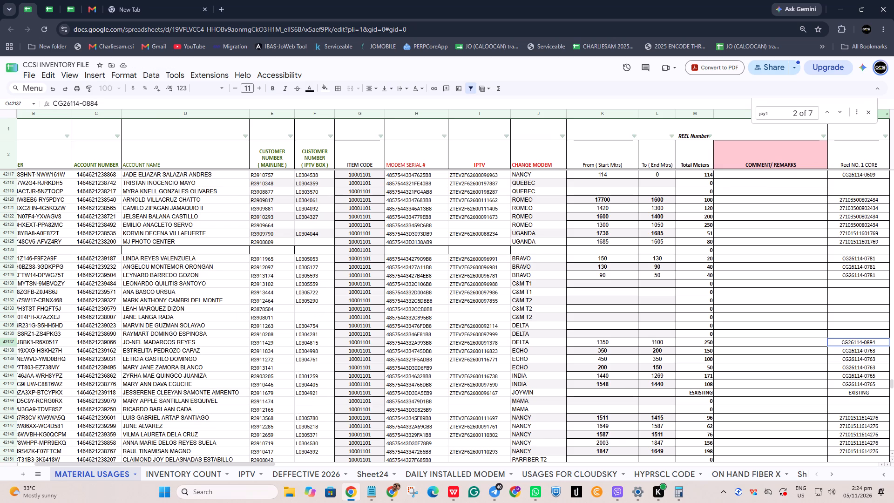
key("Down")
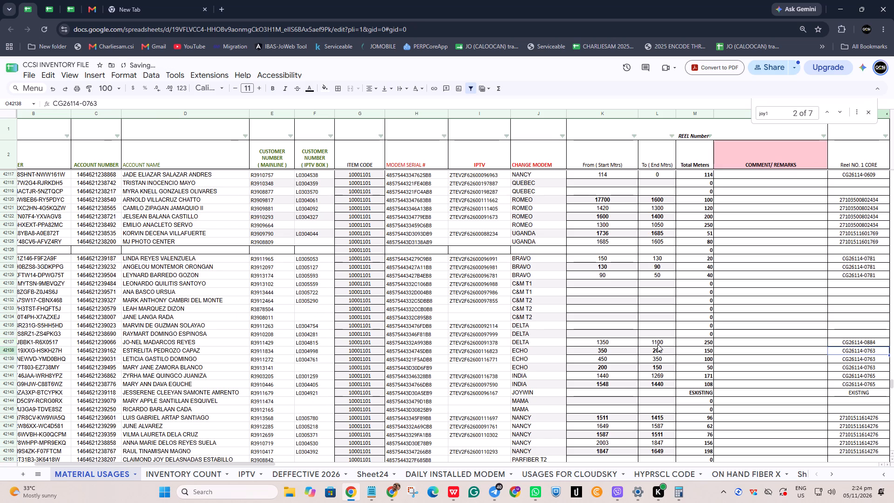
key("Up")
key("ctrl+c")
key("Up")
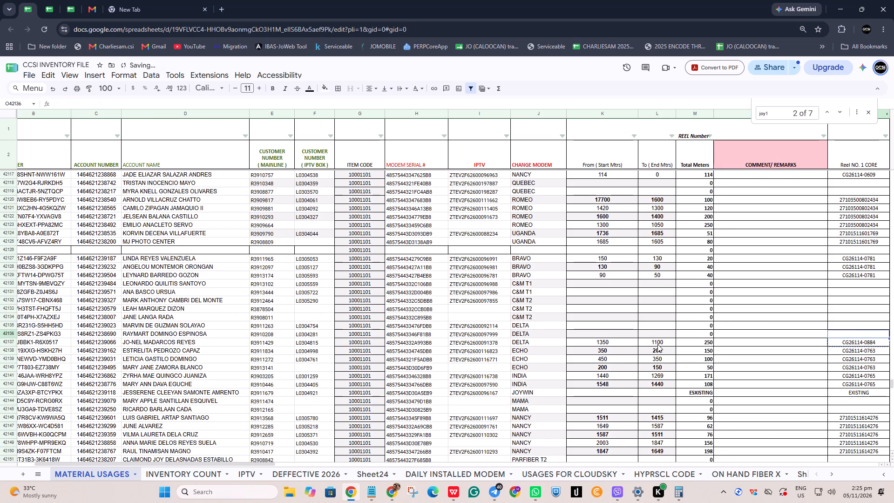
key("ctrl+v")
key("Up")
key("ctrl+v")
Enter 250 as the 1 CORE usage for the last 11/03/2026 DELTA record.
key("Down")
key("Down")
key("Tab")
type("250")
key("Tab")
Set the S-clamp quantity to 8 for all three 11/03/2026 DELTA records.
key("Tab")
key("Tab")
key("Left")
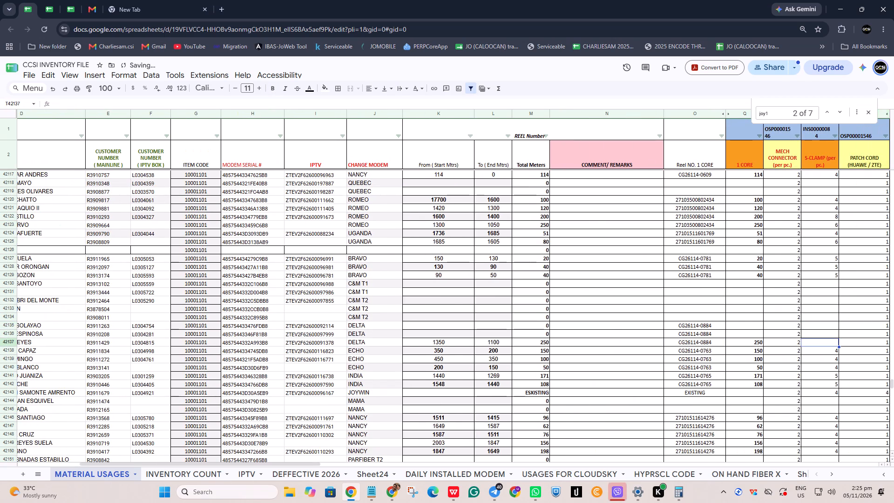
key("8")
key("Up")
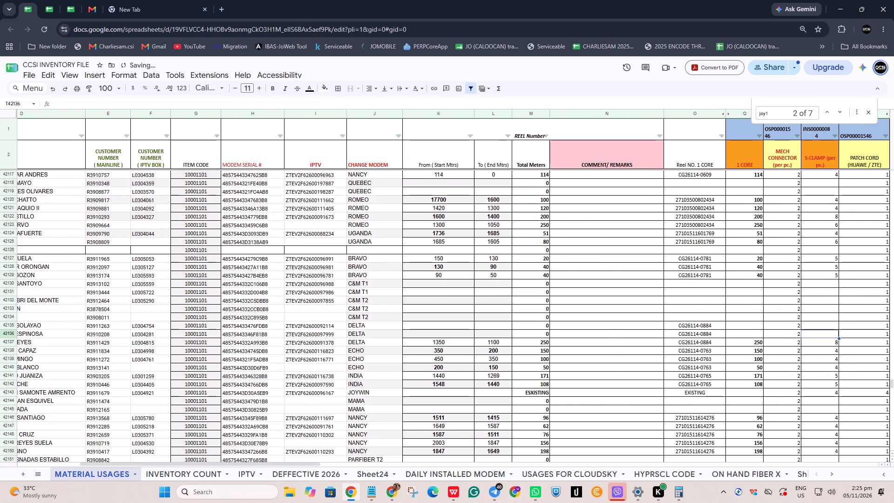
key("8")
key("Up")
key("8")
Enter 1 house bracket hook and 1 mid span hook for each of the three 11/03/2026 DELTA records.
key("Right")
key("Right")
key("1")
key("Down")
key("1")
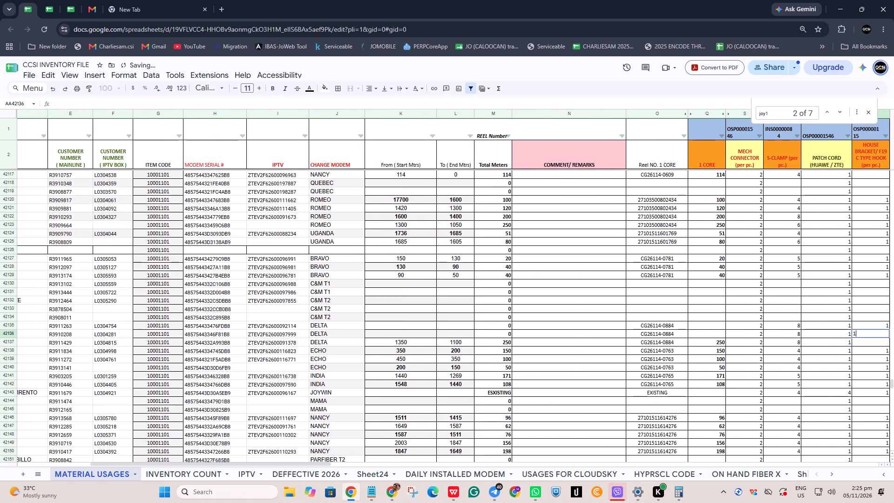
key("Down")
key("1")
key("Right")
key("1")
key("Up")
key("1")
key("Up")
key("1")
Enter 25 cable clips and 25 four-inch cable ties for each of the three 11/03/2026 DELTA records.
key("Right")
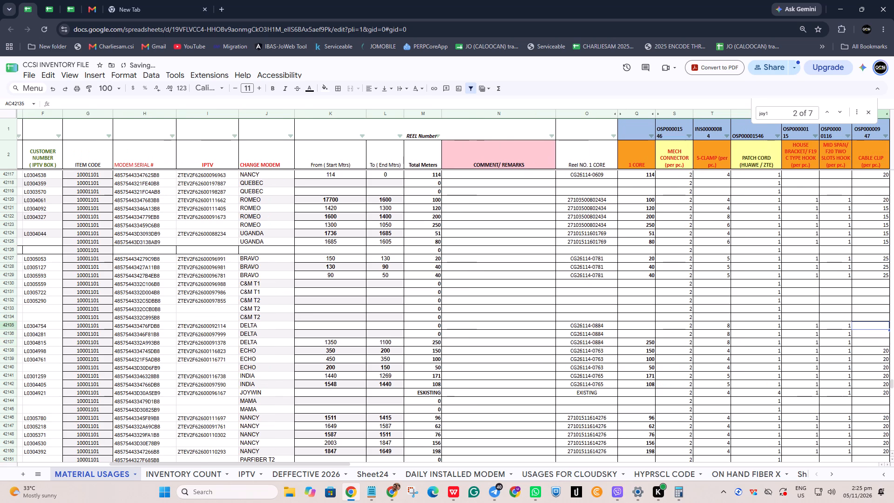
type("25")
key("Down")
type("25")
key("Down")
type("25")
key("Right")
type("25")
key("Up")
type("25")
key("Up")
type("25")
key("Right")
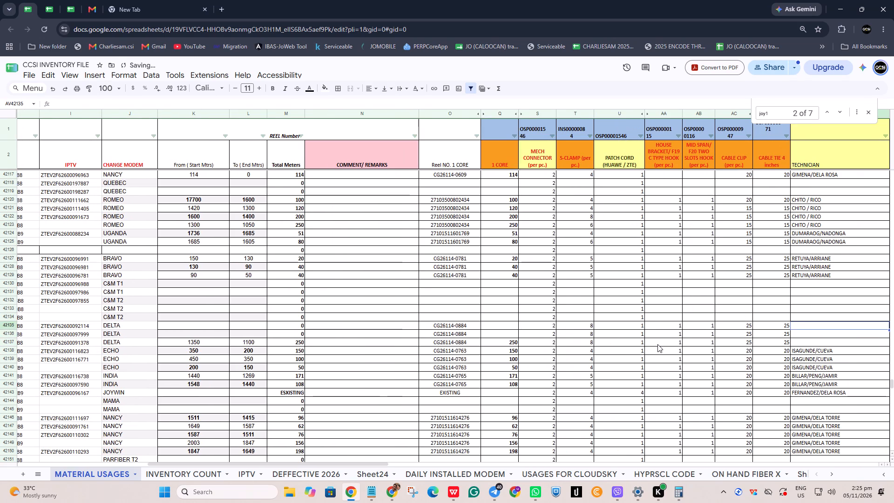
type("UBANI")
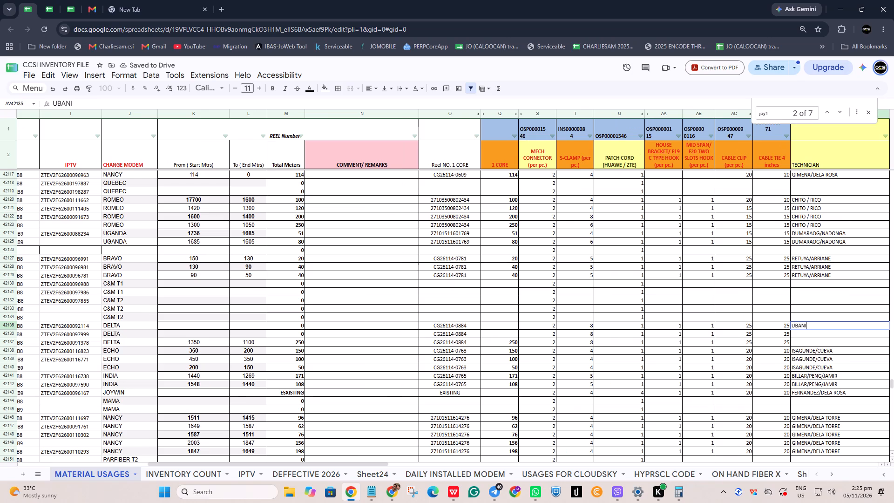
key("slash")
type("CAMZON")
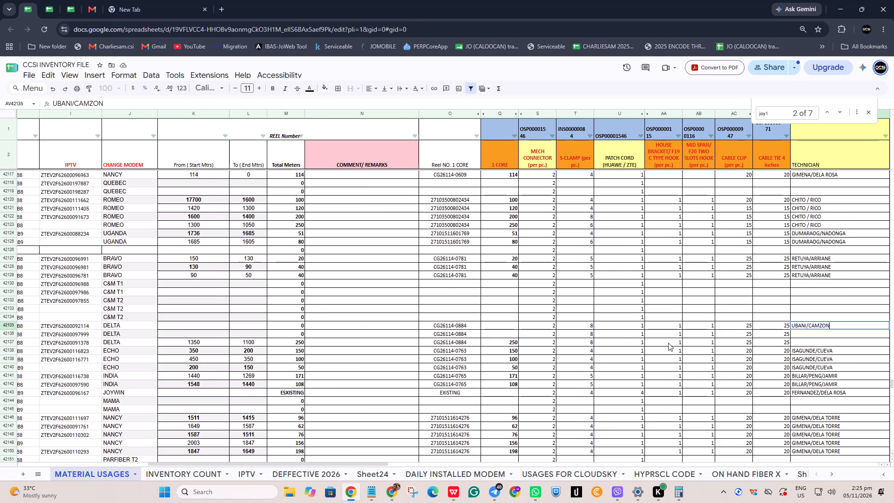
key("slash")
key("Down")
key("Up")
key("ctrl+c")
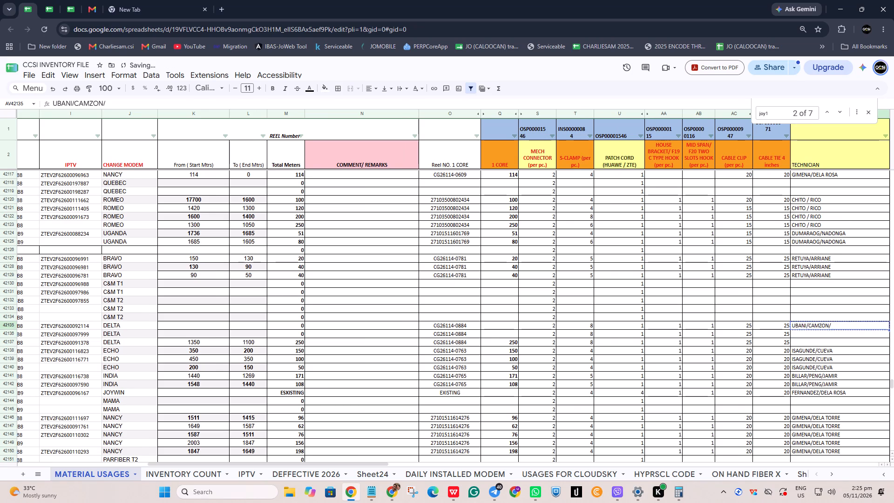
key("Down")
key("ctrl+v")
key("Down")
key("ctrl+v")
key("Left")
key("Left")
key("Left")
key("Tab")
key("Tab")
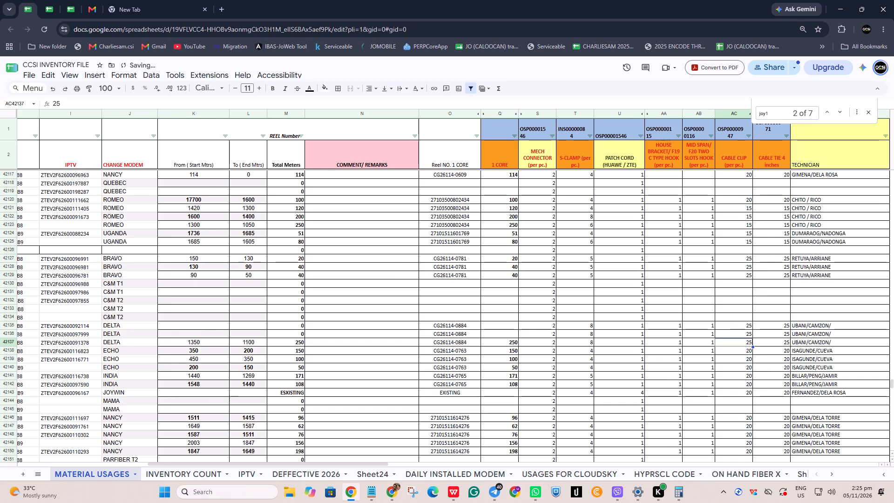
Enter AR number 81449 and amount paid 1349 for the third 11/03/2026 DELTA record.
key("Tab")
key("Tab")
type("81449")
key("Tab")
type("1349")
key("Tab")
Check the account number, account name and item details of the third 11/03/2026 DELTA record.
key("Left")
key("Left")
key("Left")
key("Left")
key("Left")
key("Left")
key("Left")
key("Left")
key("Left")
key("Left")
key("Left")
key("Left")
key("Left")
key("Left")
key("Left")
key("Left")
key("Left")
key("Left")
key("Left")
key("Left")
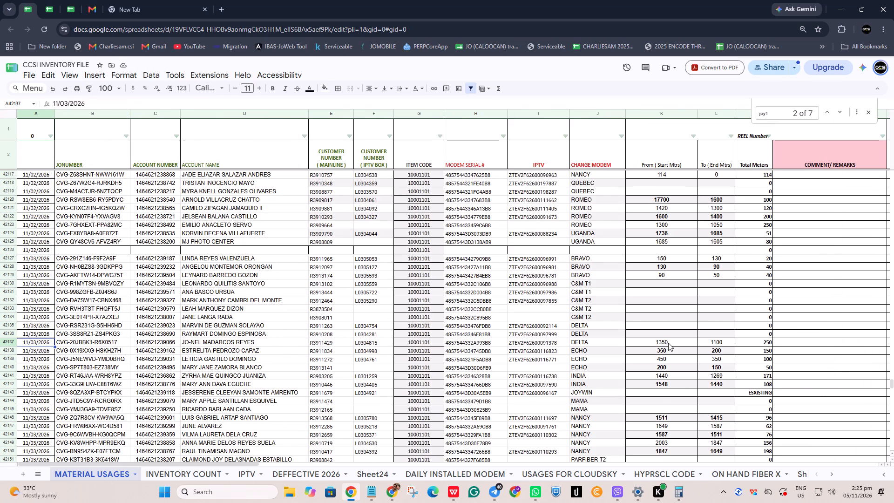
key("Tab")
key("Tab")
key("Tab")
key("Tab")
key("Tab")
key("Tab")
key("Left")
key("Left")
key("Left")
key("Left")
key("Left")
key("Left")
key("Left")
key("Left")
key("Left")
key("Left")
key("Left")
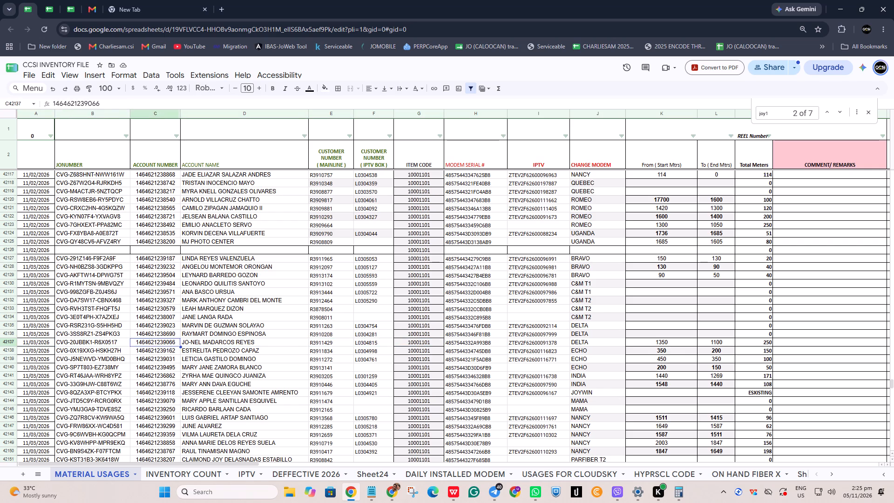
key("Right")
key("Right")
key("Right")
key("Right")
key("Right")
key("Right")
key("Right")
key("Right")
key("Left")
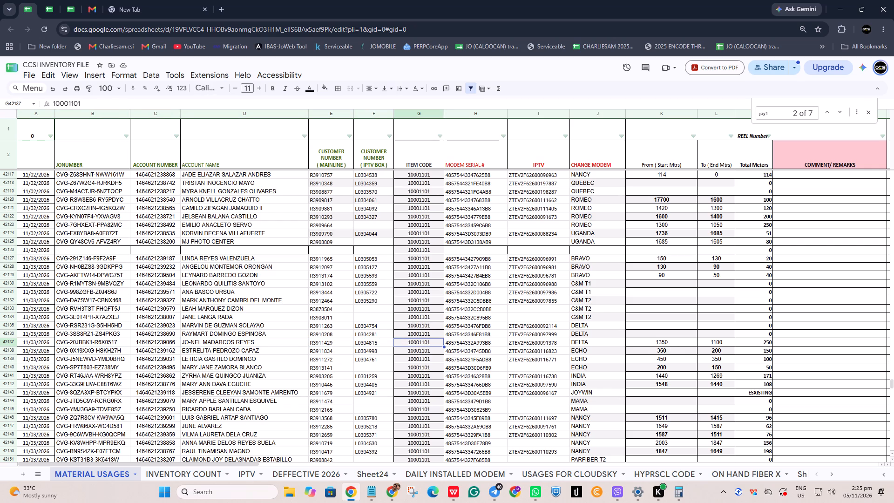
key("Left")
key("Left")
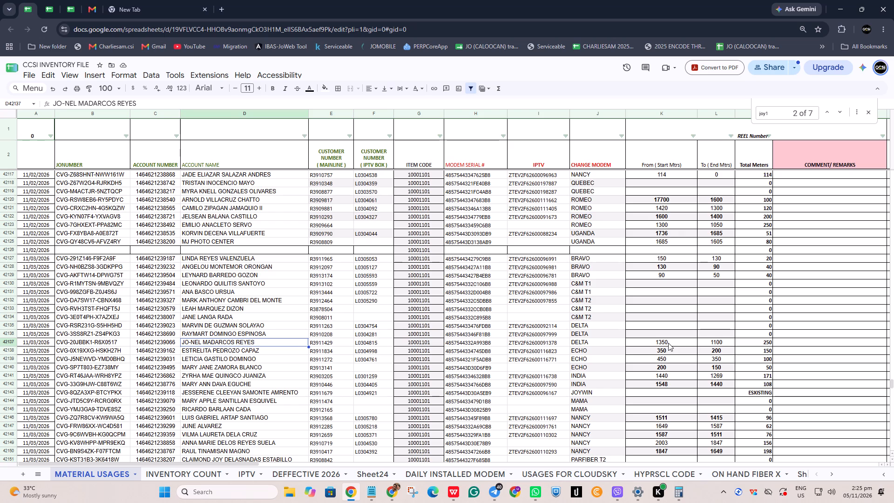
Enter a start reading of 1450 and an end reading of 1400 meters for the first 11/03/2026 DELTA record.
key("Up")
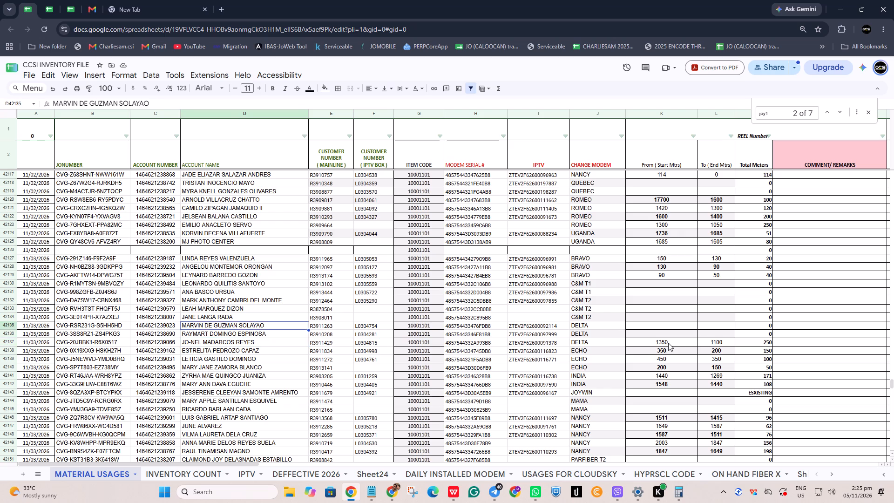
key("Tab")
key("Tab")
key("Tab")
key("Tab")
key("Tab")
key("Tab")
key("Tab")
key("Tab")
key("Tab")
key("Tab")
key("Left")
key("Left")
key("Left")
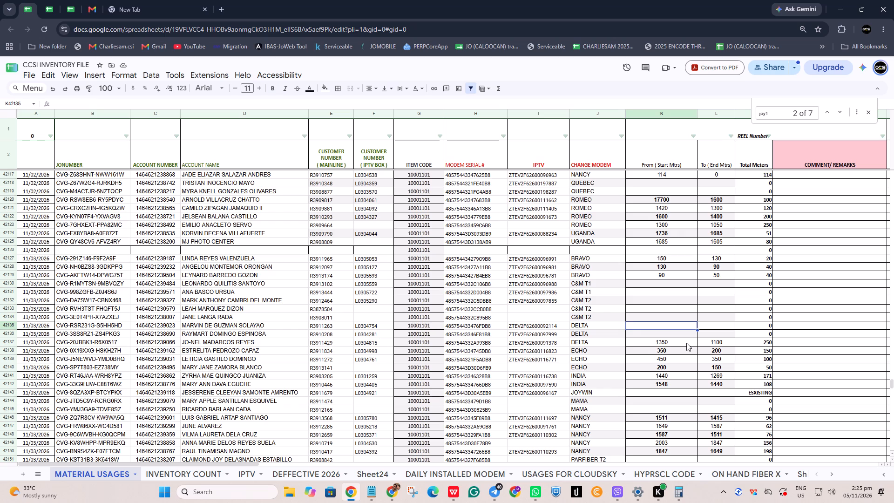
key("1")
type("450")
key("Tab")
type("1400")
Set the 1 CORE quantity of the first 11/03/2026 DELTA record to 50.
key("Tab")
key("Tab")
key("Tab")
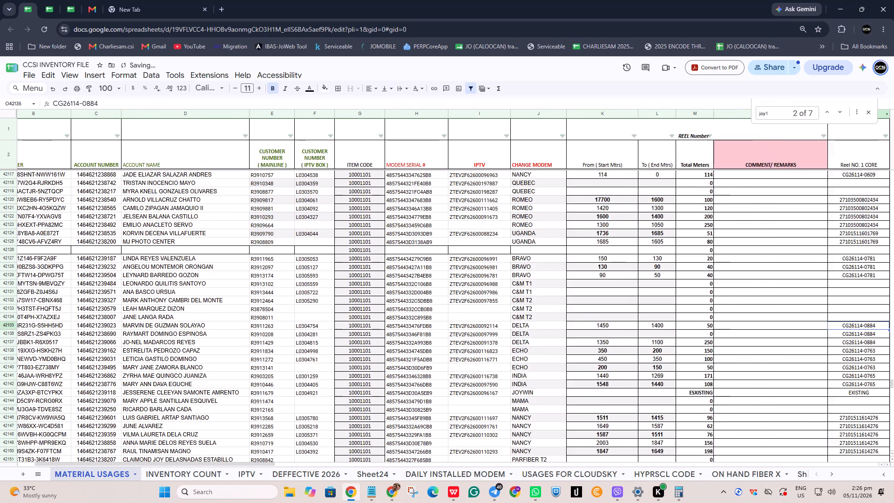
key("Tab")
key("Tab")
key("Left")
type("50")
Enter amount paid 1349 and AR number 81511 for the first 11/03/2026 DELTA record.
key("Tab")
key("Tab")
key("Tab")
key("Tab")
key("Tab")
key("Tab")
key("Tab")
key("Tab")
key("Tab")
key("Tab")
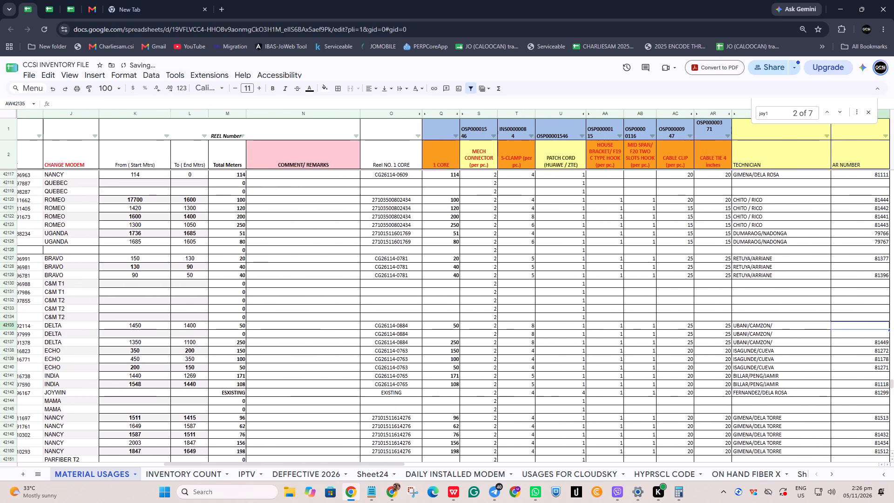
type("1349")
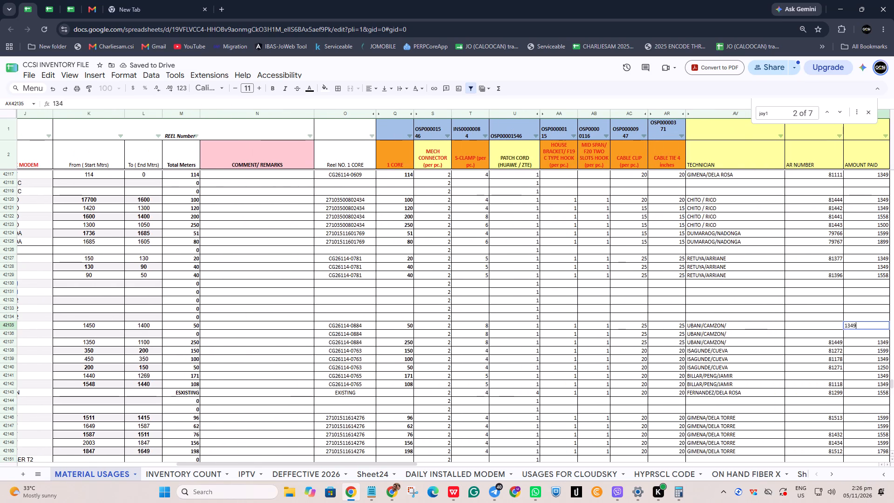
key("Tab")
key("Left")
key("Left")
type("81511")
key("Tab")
Check the account details of the first and second 11/03/2026 DELTA records.
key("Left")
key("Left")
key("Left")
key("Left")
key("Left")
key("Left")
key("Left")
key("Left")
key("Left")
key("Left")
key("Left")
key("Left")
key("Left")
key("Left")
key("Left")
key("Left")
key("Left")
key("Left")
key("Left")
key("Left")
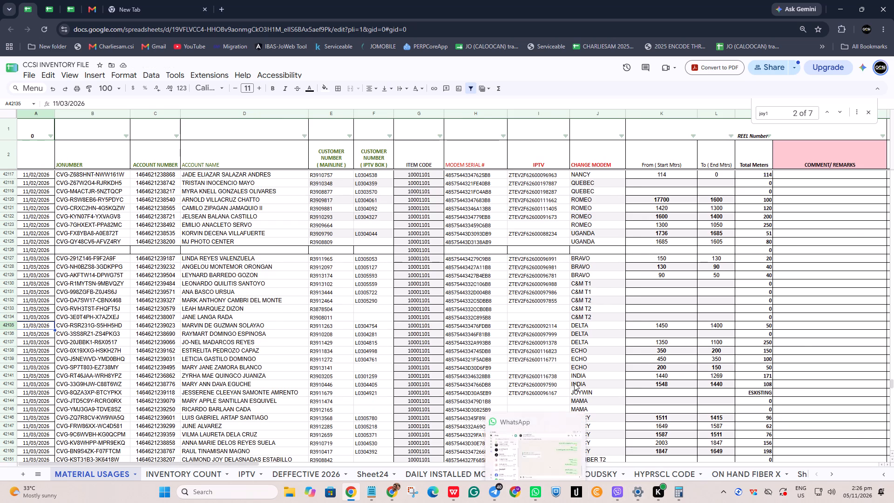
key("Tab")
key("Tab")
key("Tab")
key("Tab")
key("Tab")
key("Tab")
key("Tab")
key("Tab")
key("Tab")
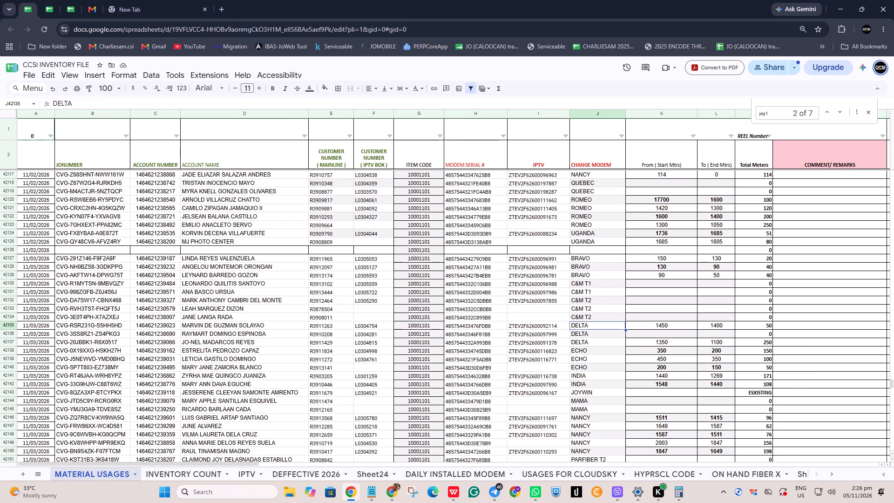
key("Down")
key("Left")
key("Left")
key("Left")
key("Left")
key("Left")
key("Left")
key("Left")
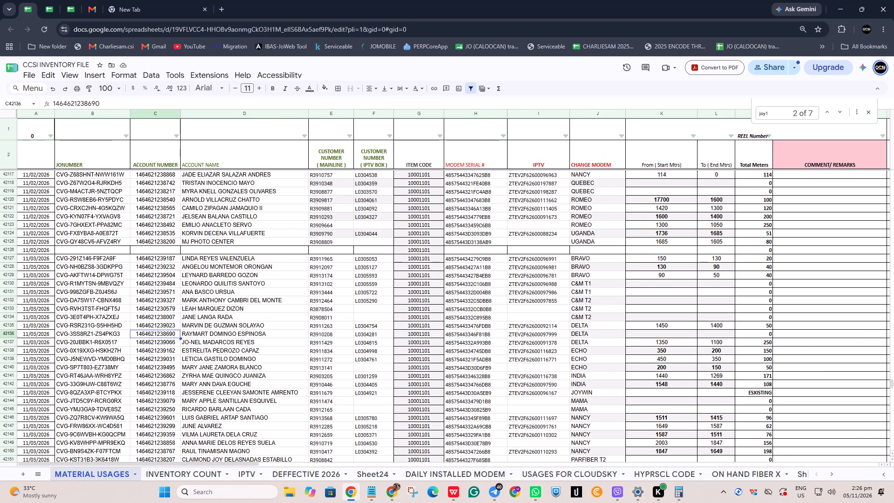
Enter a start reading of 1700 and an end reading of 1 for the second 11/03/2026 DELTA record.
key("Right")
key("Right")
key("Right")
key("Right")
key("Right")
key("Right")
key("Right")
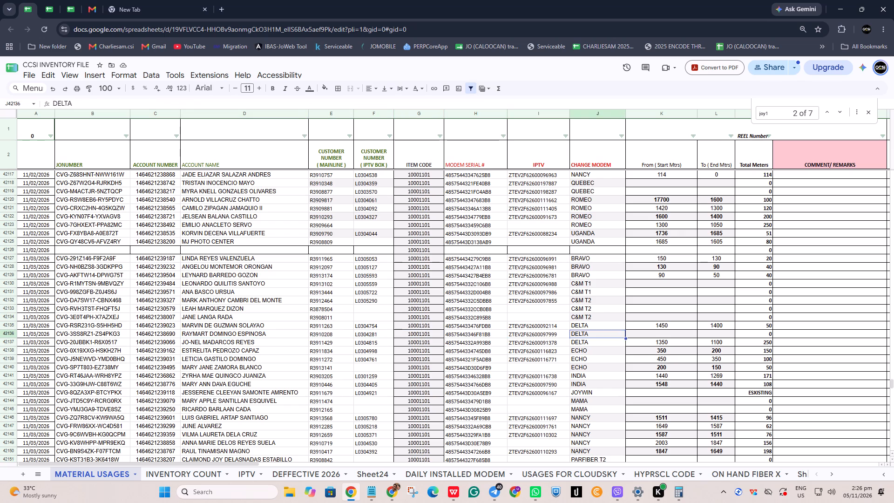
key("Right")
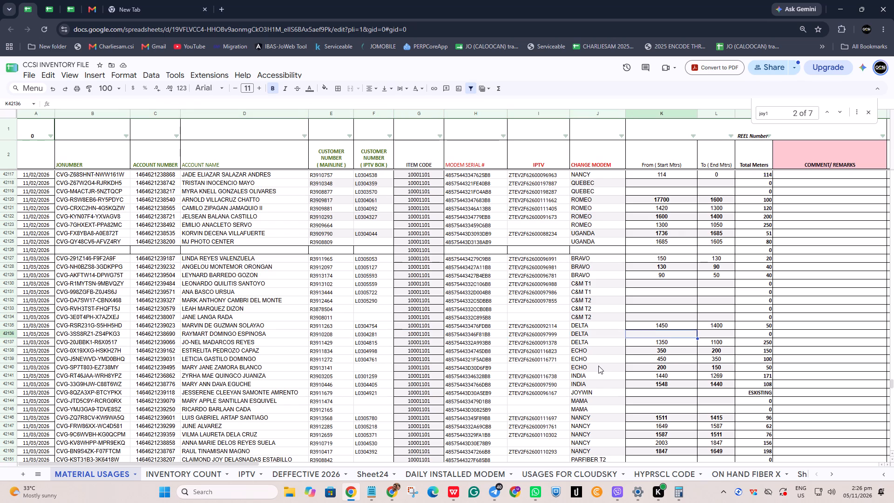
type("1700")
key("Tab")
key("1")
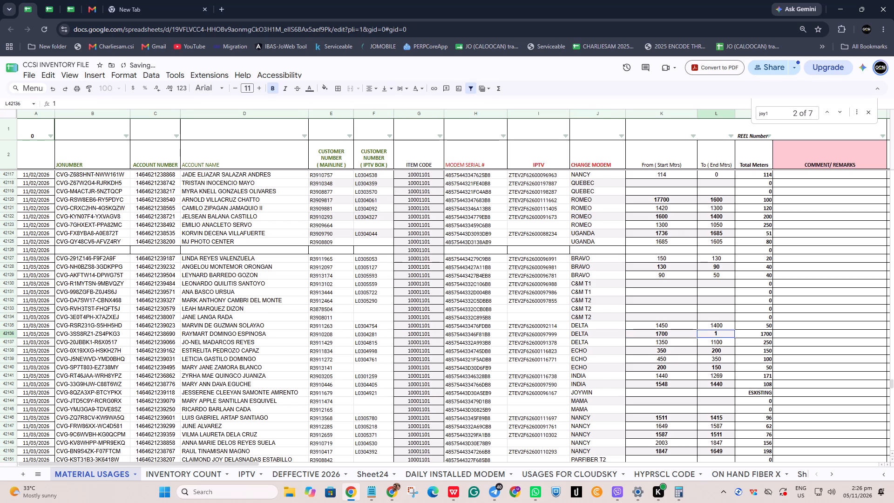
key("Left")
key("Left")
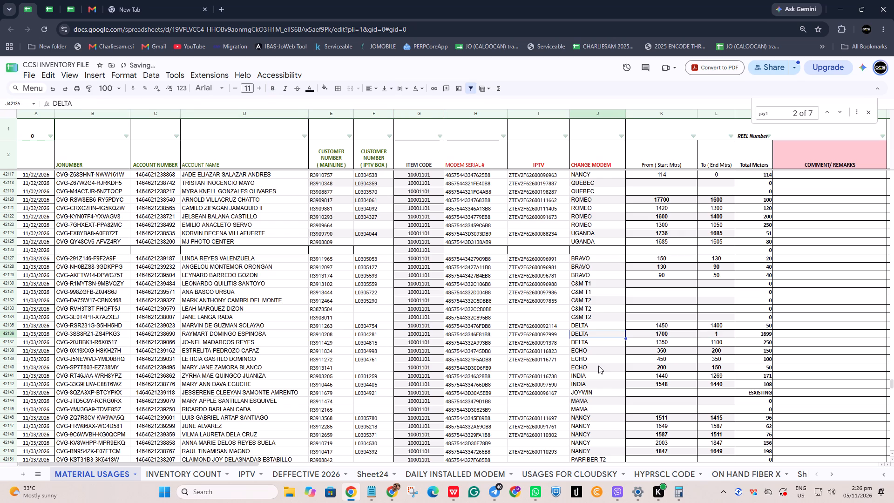
Set the second 11/03/2026 DELTA record's start reading to 1400 and its end reading to 1350 meters.
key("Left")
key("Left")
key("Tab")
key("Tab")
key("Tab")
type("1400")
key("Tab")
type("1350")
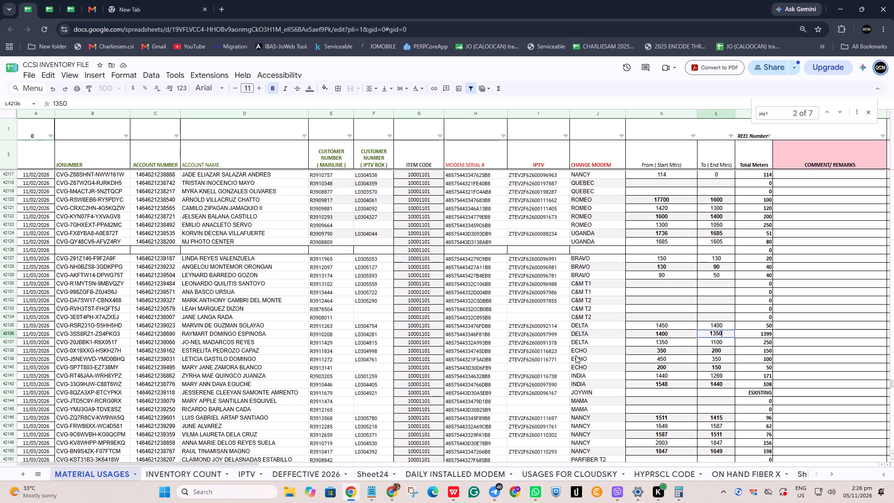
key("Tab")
Enter a 1 CORE quantity of 50 for the second 11/03/2026 DELTA record.
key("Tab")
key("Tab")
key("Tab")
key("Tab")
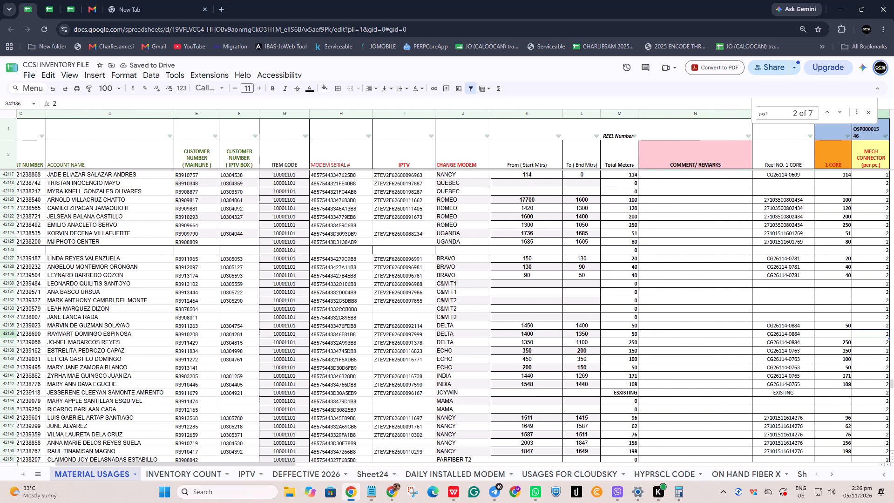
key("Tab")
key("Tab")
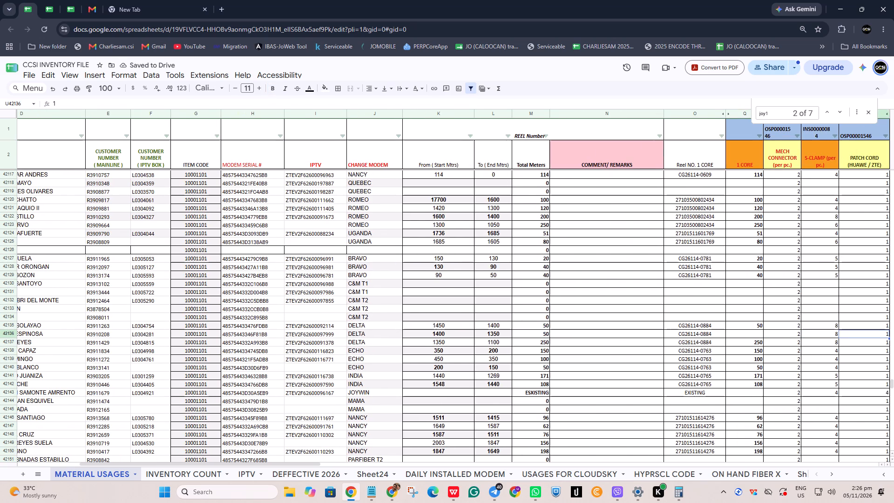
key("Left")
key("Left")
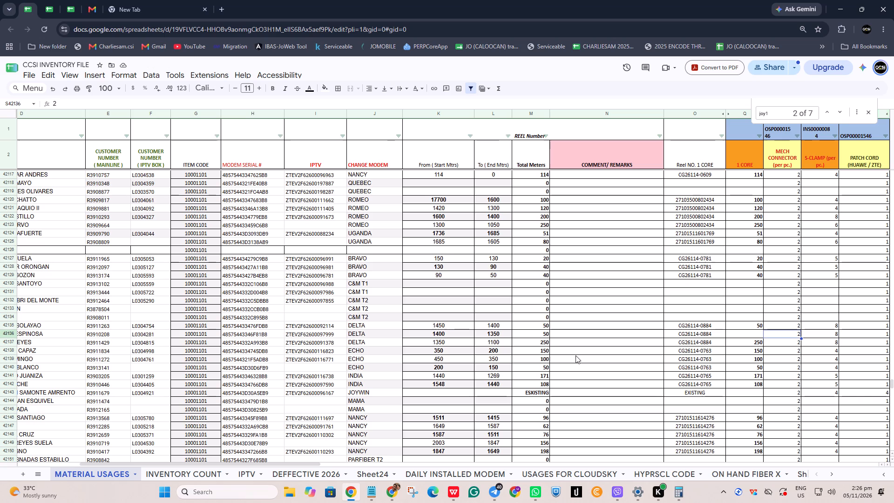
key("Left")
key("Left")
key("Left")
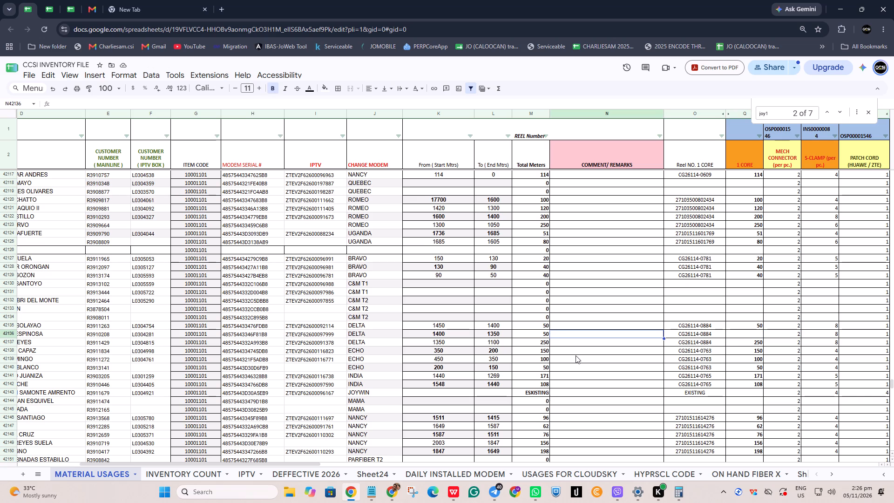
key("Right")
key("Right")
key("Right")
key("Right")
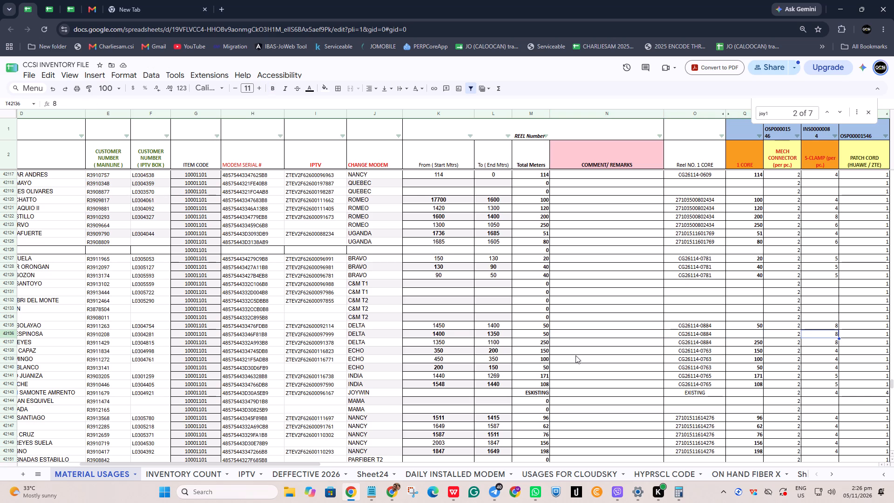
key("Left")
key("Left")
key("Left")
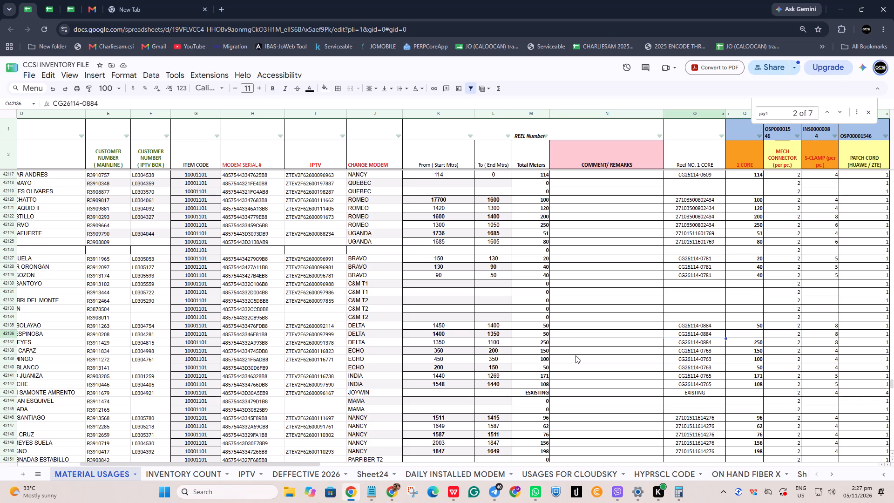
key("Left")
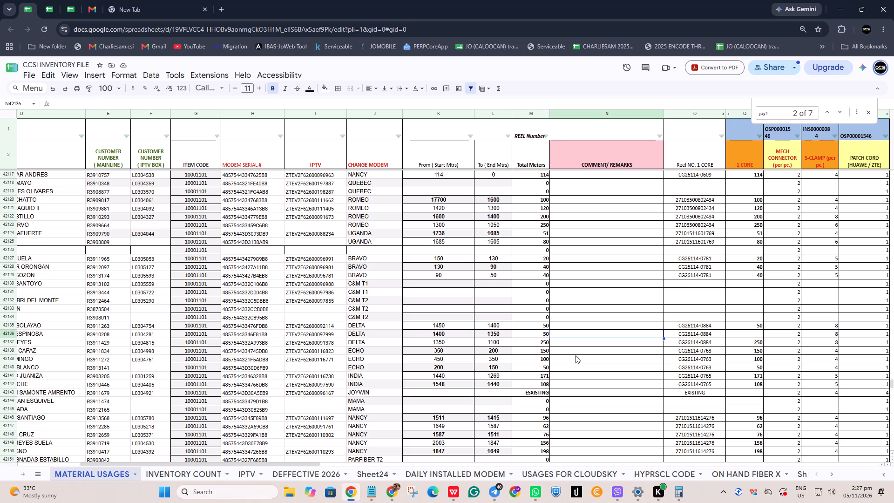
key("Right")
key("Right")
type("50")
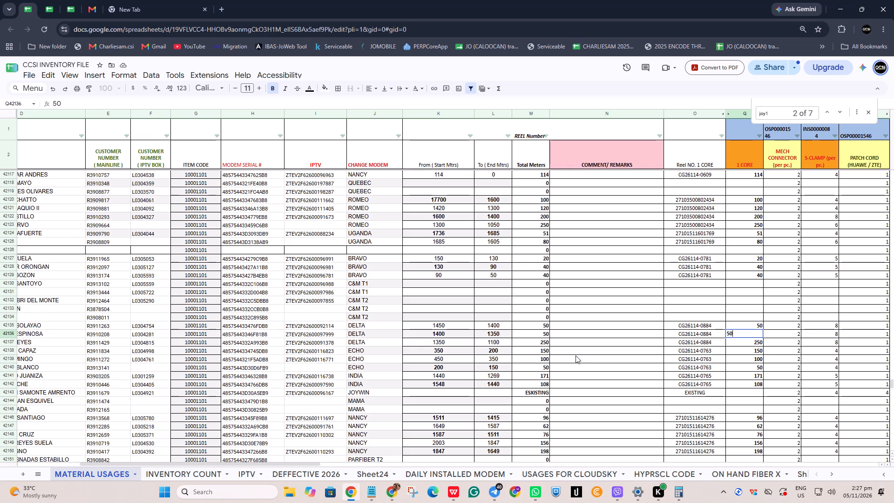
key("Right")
Check the reel number and material quantities of the second 11/03/2026 DELTA record.
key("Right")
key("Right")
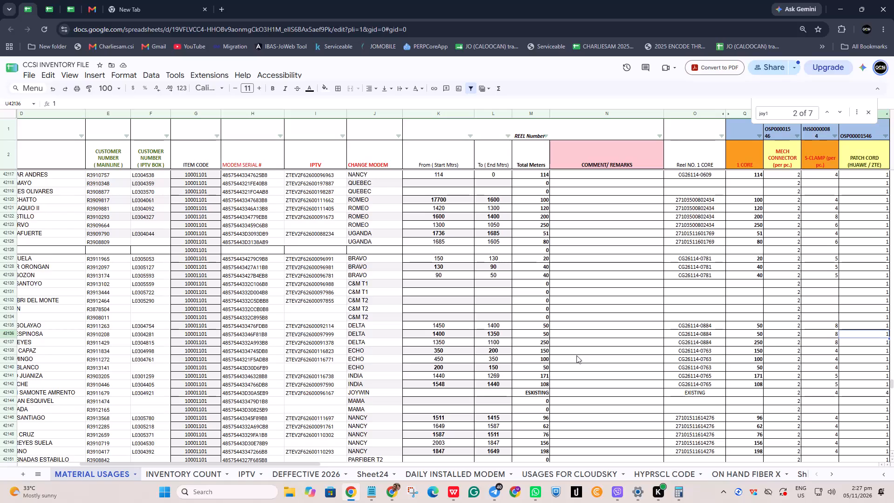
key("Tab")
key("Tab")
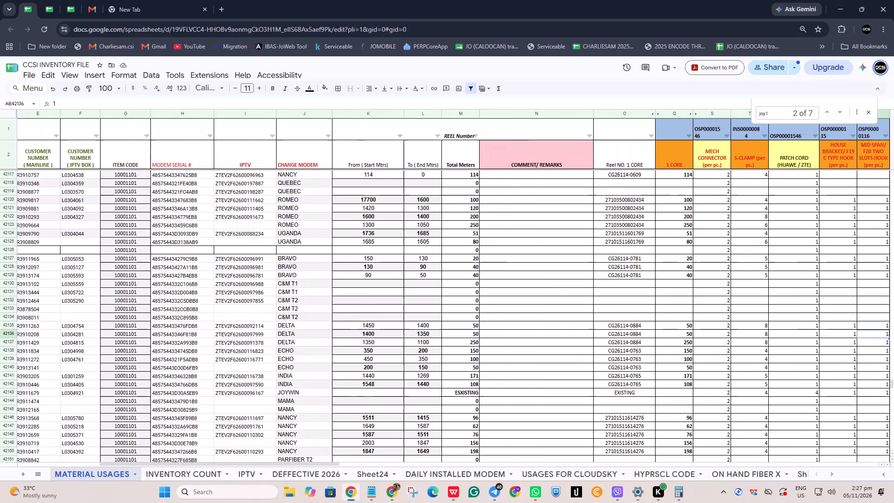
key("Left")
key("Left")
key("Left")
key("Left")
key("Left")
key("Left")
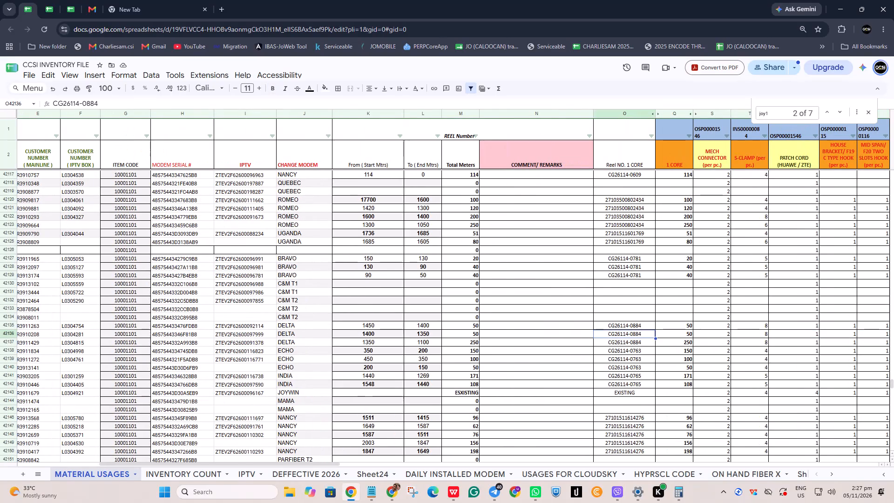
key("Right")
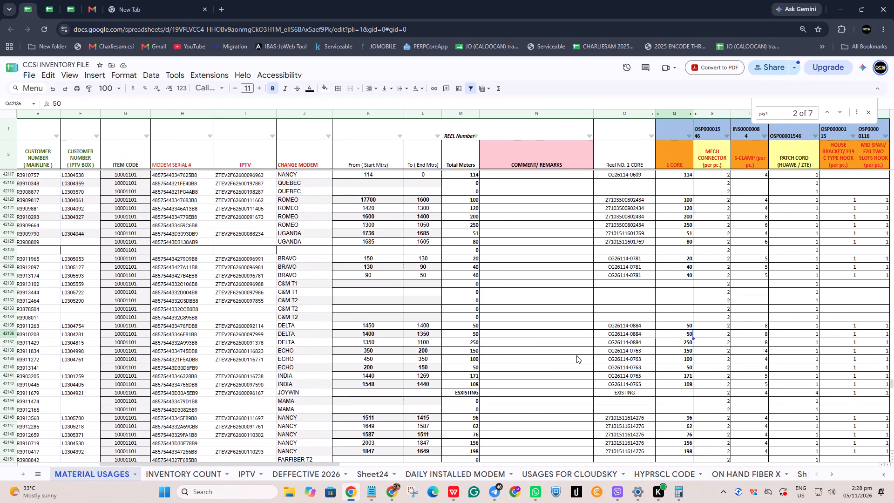
Check the modem serial, customer numbers and account details of the second 11/03/2026 DELTA record.
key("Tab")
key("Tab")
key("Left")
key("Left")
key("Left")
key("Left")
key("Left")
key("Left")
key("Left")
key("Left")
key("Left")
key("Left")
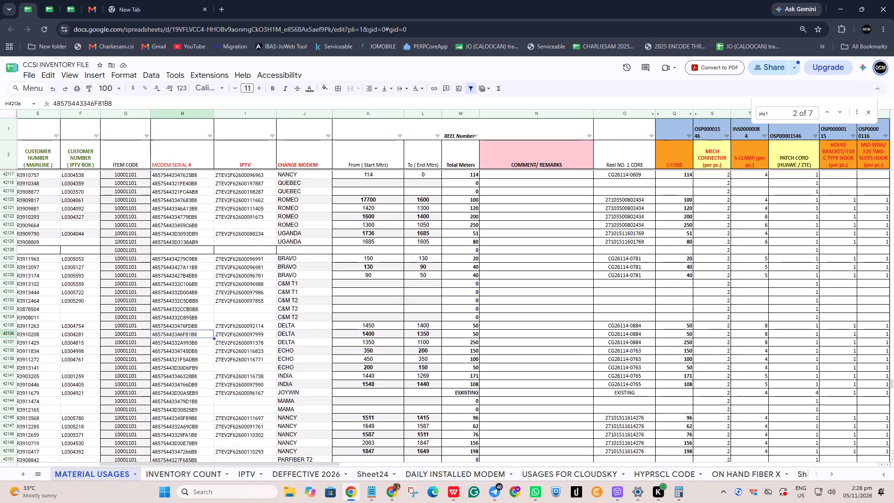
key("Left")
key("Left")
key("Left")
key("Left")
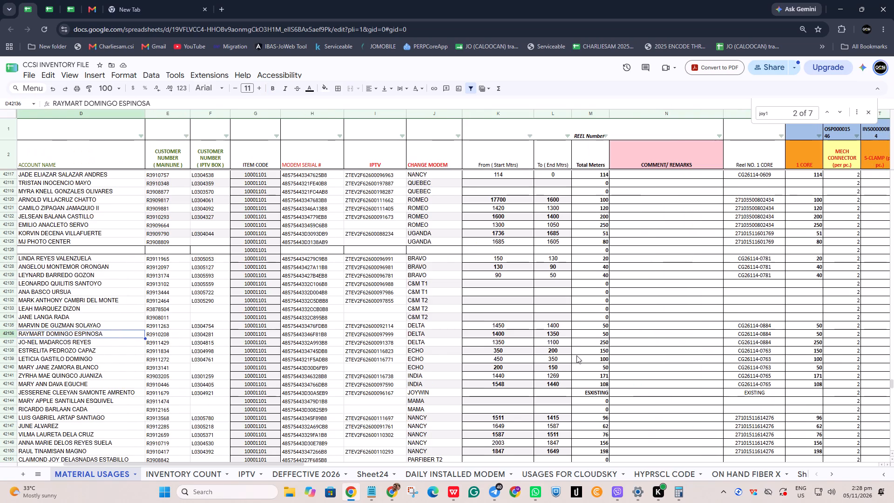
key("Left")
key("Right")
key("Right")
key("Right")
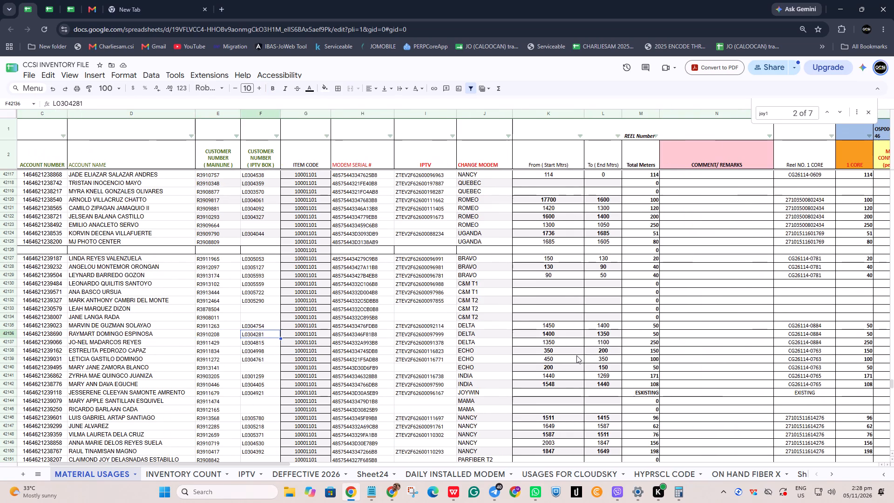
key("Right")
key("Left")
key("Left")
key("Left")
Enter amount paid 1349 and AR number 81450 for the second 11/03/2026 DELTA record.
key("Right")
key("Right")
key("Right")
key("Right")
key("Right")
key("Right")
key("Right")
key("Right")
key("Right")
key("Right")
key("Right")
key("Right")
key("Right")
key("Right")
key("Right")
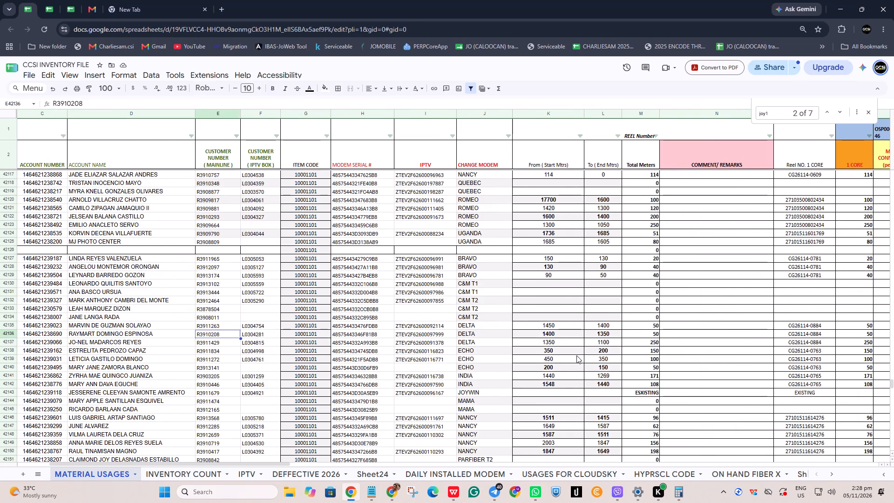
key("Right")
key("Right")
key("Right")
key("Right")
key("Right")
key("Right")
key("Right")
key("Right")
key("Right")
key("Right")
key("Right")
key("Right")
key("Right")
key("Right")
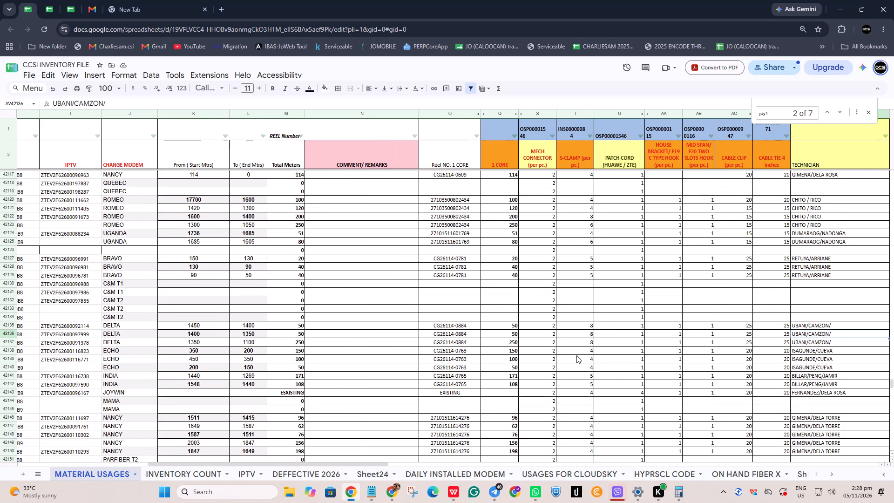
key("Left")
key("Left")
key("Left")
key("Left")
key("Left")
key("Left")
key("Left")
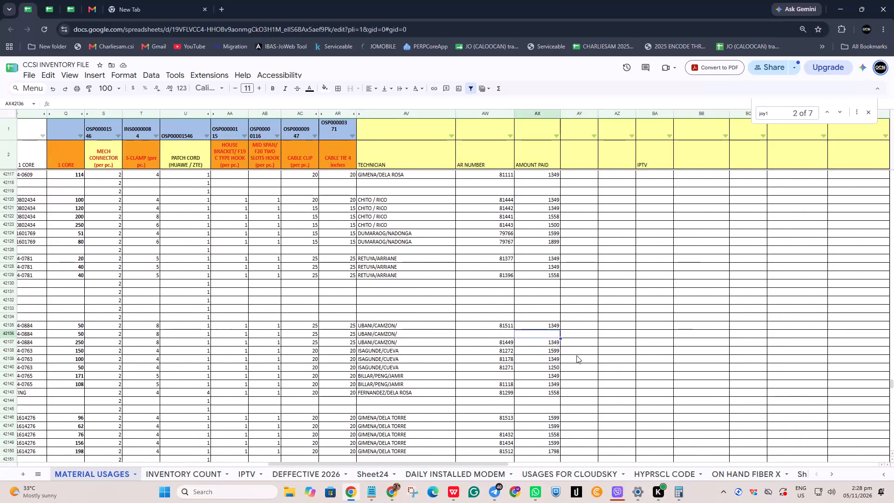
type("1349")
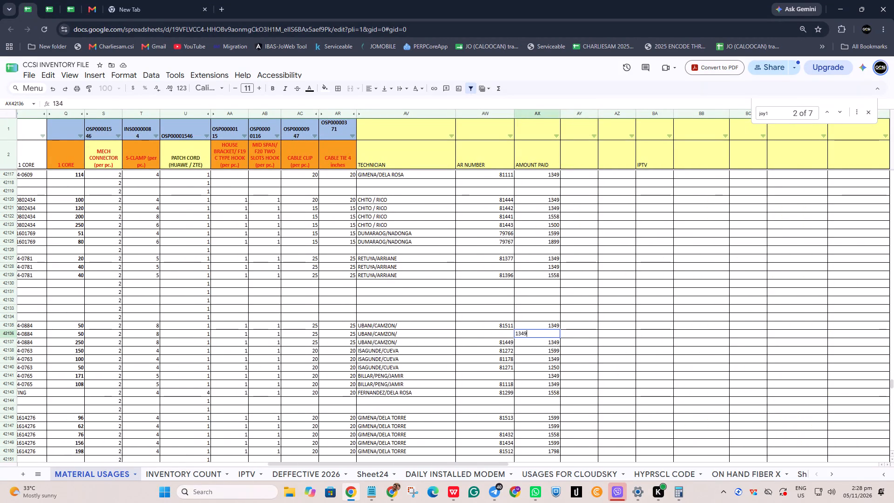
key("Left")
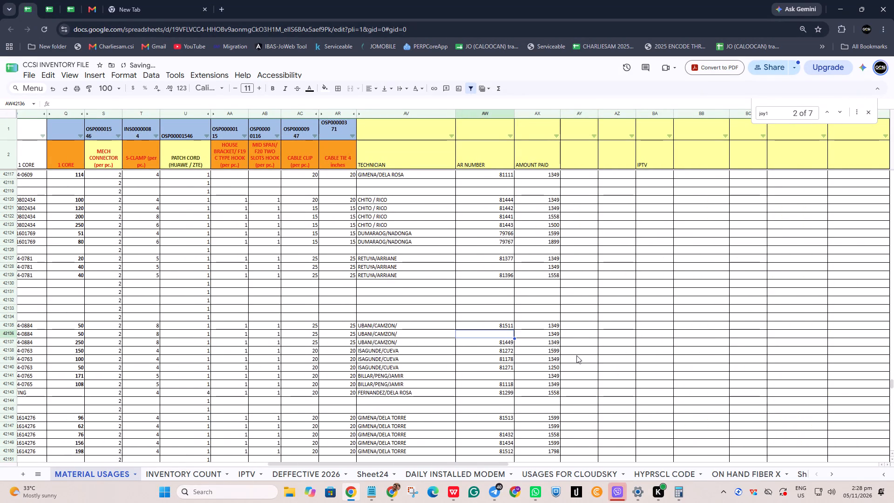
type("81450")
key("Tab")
Review the account name, customer numbers and modem entries of the second 11/03/2026 DELTA record.
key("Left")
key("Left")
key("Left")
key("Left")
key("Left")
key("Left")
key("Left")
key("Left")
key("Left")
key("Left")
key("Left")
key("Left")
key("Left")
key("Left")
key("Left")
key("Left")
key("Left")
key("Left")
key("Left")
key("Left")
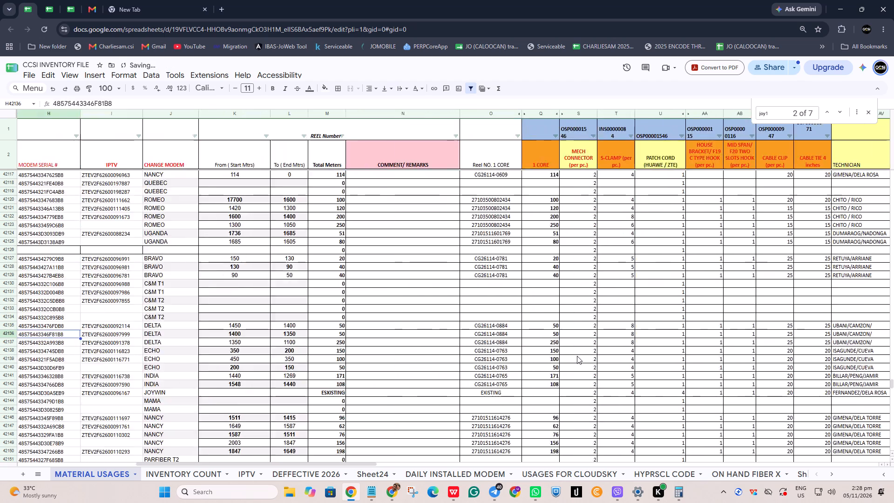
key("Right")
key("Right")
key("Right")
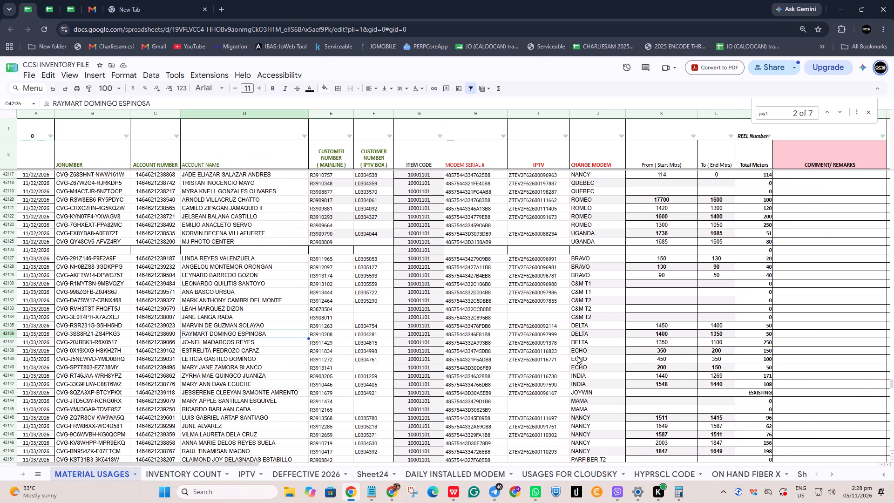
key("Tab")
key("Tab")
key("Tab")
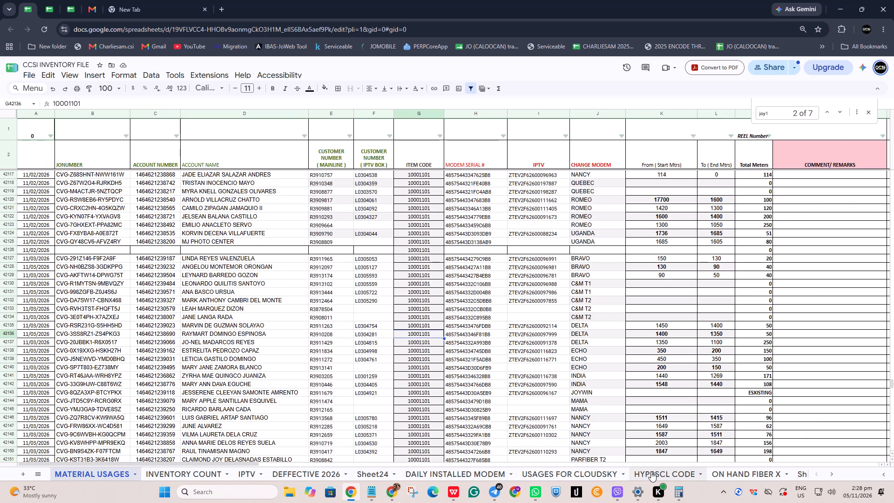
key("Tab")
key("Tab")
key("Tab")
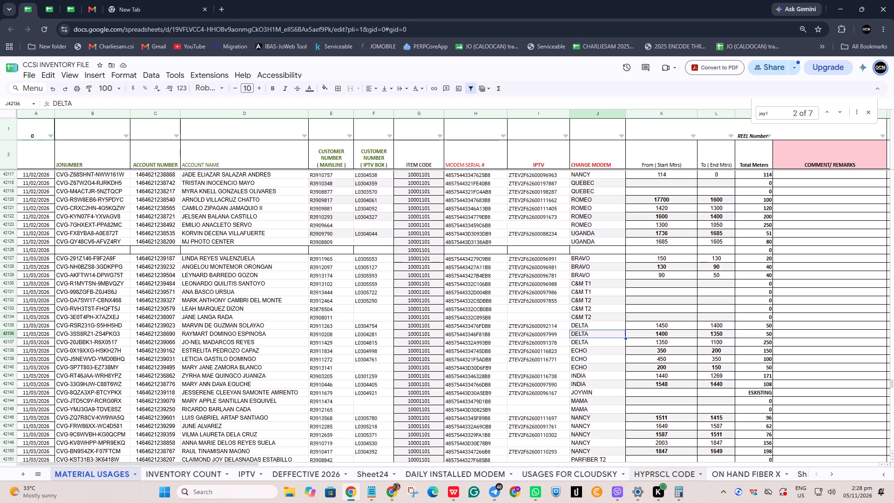
Check the account details of the first 11/03/2026 MAMA record.
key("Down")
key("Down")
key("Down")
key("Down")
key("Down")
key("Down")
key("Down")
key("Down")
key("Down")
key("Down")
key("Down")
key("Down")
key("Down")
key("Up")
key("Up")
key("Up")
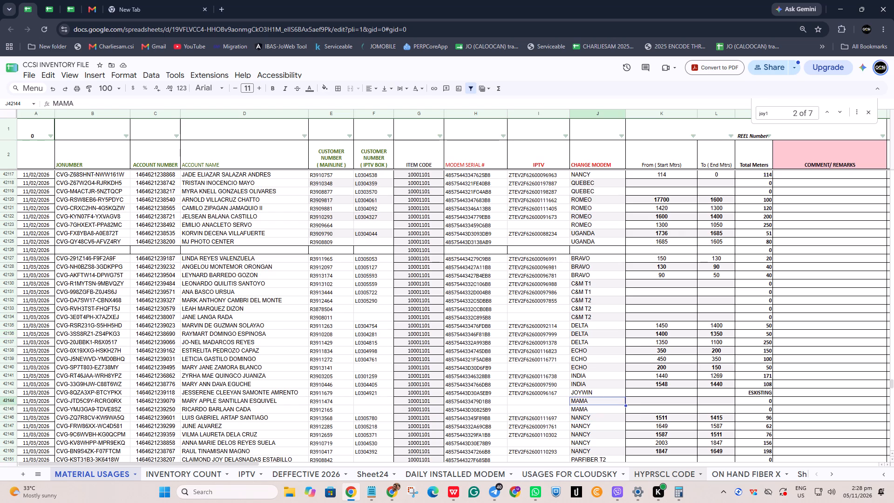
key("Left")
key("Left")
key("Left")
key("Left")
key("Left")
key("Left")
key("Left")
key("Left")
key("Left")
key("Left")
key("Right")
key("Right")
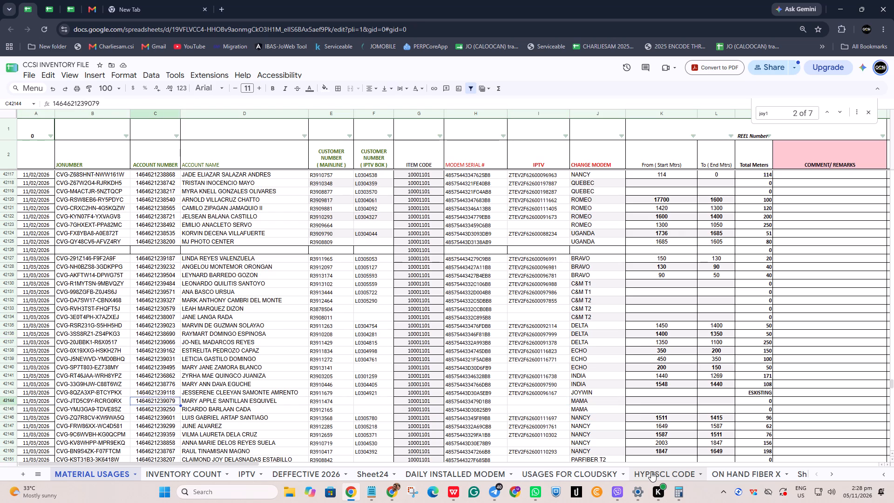
Enter meter readings from 1620 to 1510 for the first 11/03/2026 MAMA record.
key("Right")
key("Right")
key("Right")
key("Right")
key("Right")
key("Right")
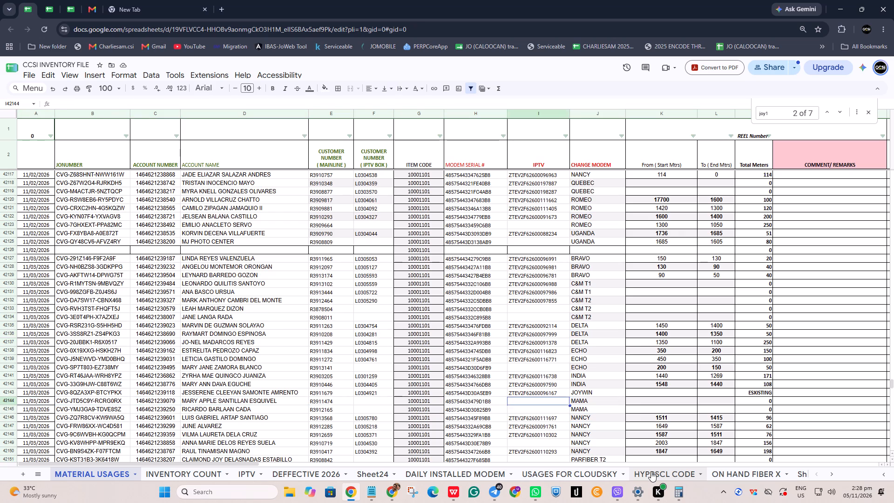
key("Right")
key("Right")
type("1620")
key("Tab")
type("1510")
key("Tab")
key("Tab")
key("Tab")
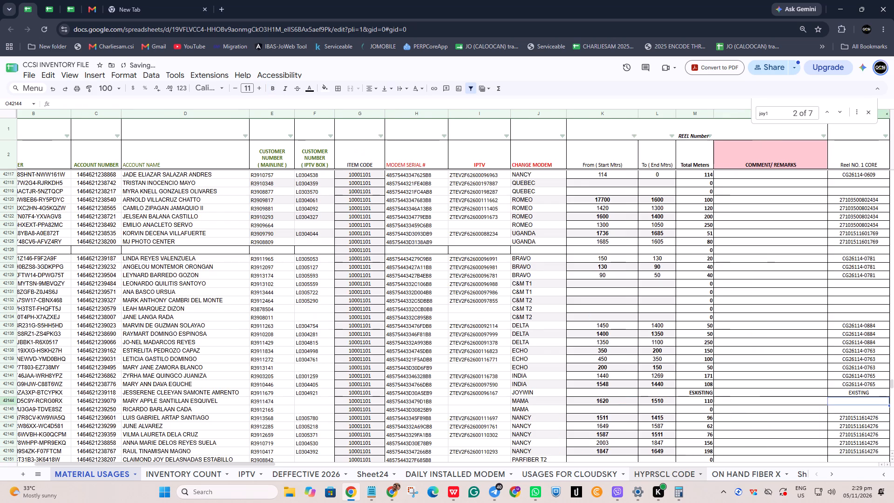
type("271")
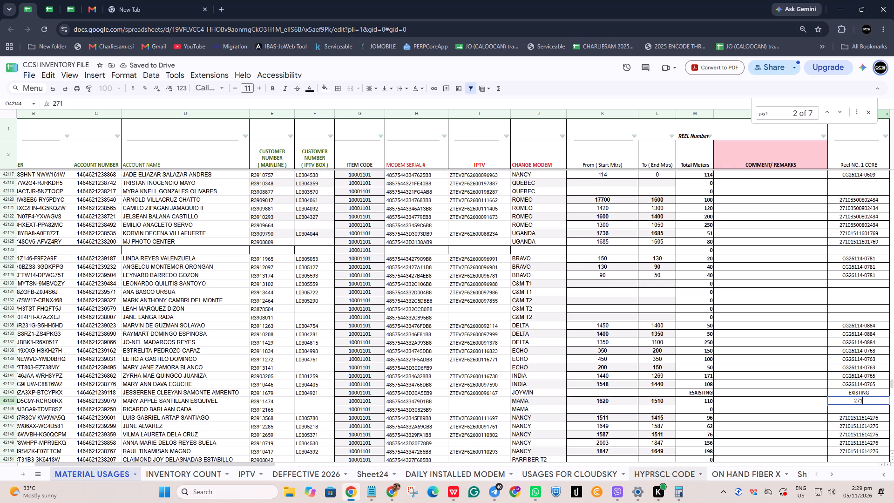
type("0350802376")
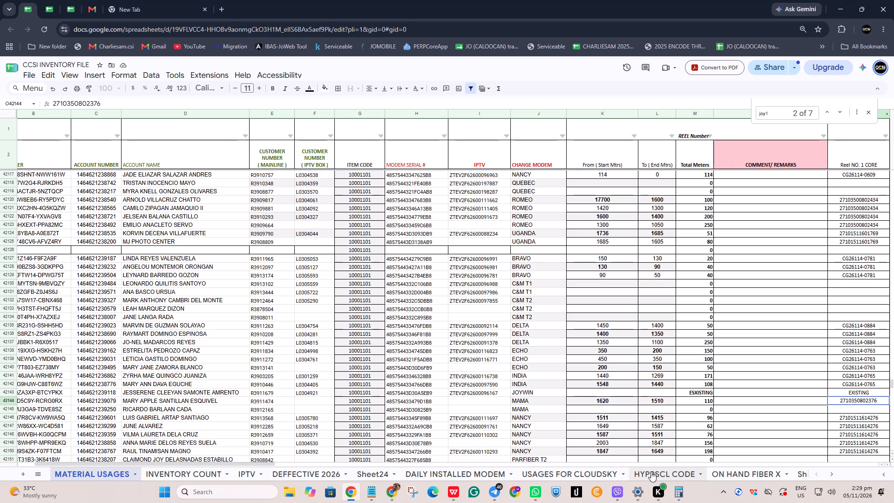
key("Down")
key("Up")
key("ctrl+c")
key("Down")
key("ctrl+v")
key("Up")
Set 1 core to 110 for the first 11/03/2026 MAMA record and S-clamp to 4 for both MAMA records.
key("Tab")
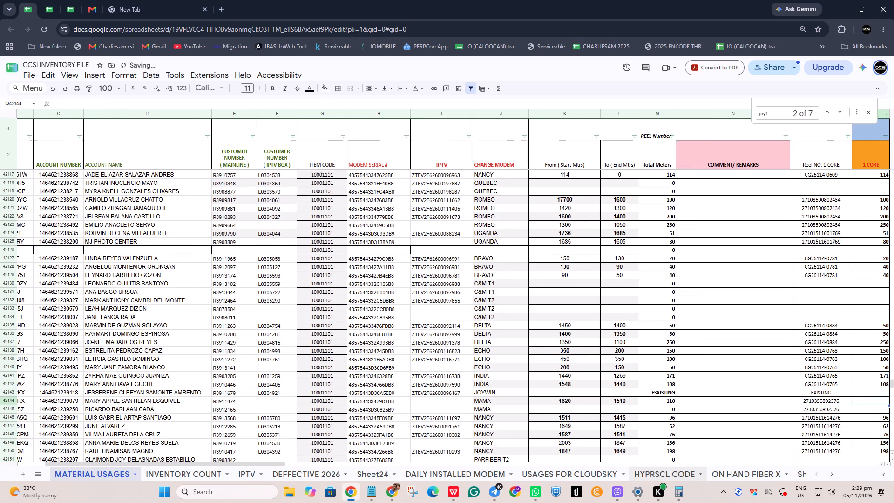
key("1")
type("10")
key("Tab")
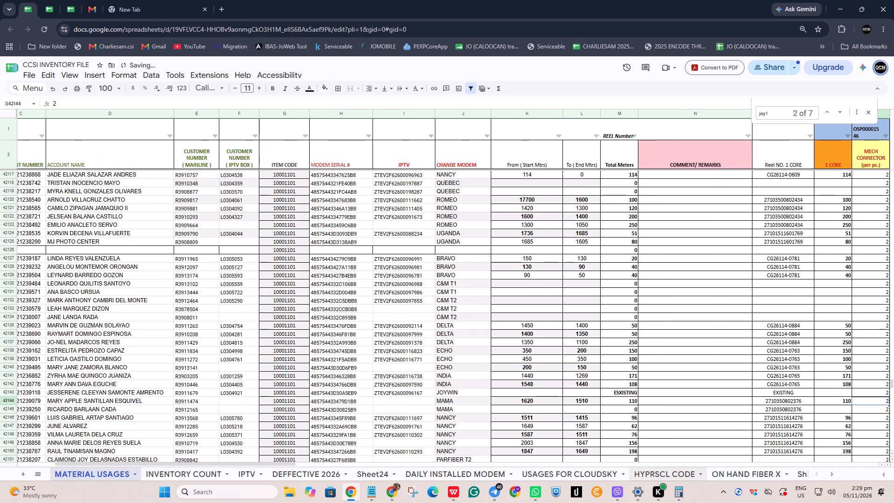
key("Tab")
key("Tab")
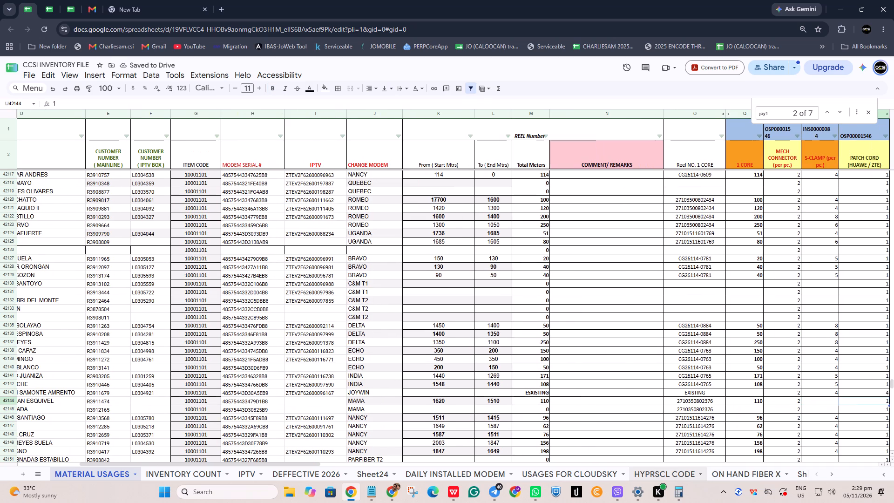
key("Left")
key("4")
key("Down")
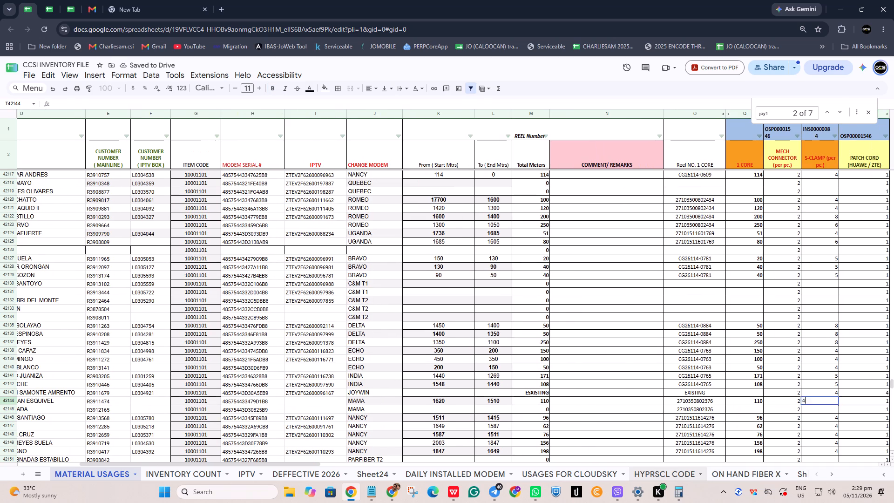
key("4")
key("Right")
Enter quantity 1 for the house bracket and mid span hooks in both 11/03/2026 MAMA records.
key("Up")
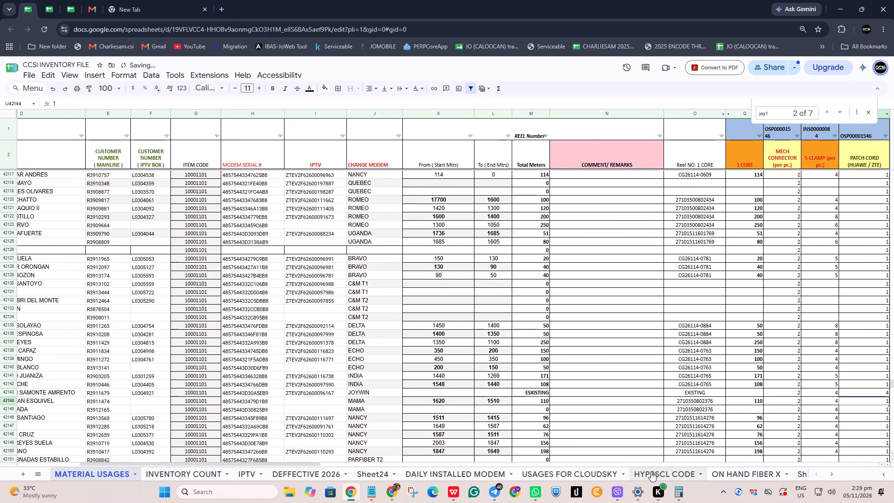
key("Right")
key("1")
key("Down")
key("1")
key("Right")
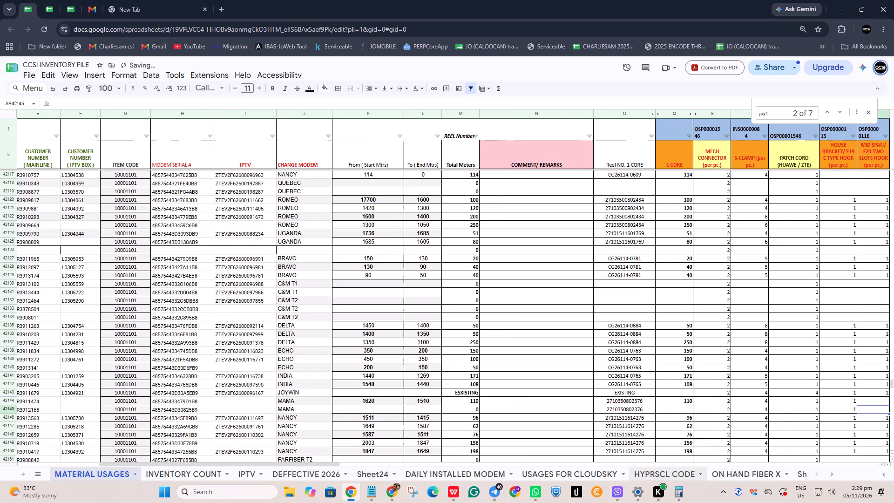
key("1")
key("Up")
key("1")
Enter quantity 20 for cable clips and 4-inch cable ties in both 11/03/2026 MAMA records.
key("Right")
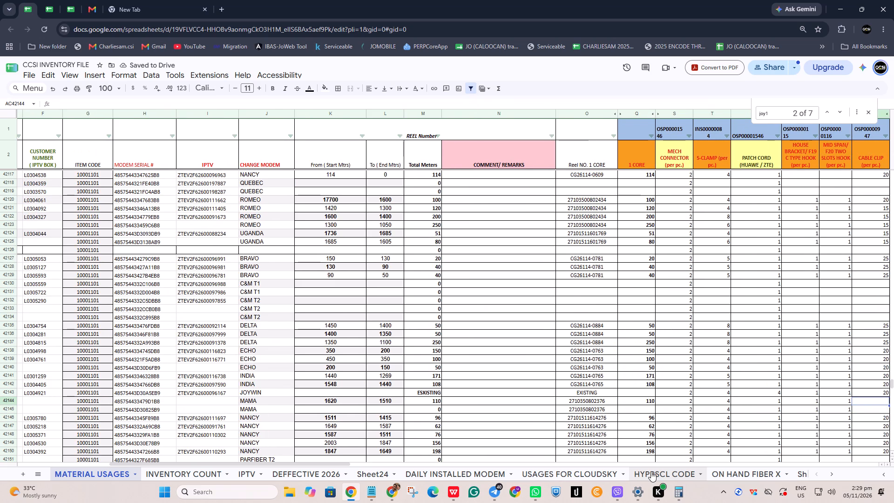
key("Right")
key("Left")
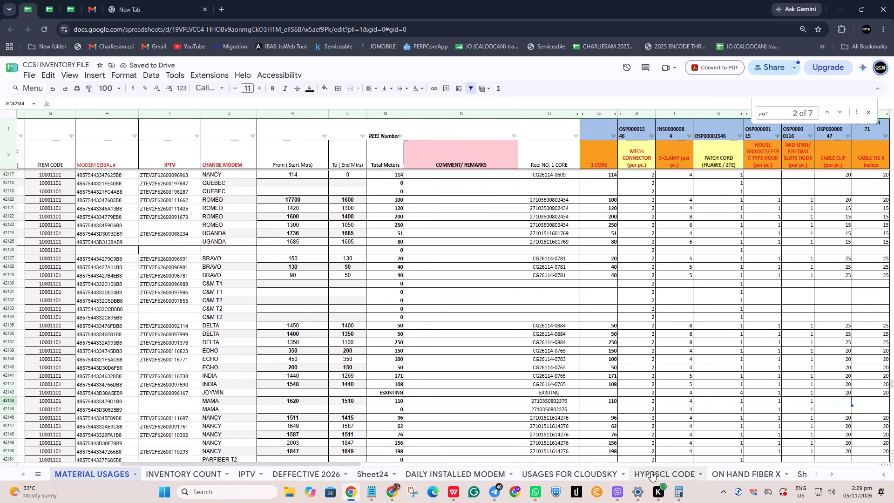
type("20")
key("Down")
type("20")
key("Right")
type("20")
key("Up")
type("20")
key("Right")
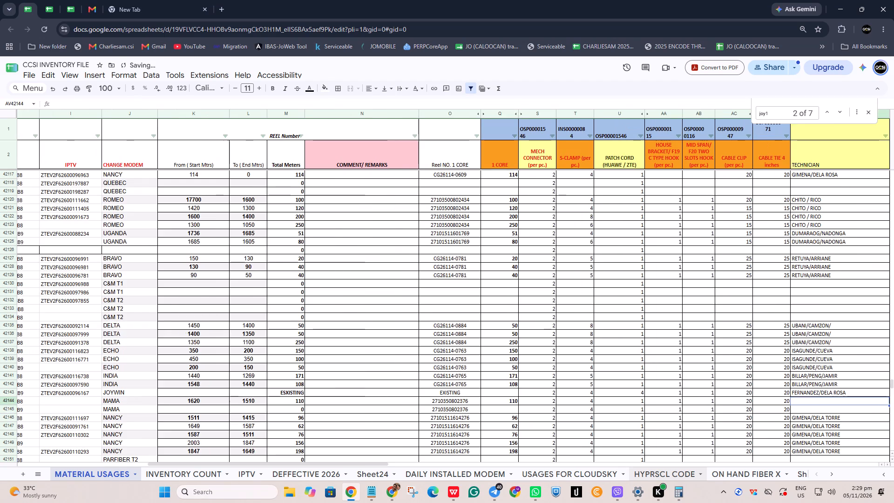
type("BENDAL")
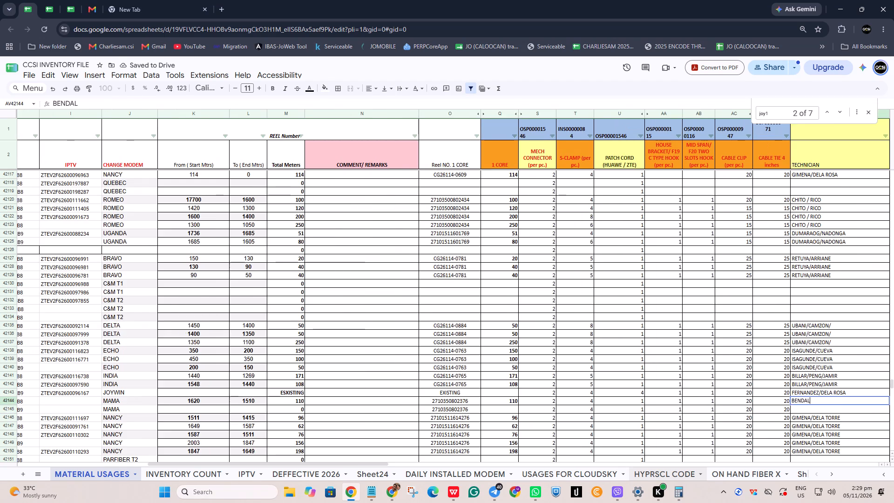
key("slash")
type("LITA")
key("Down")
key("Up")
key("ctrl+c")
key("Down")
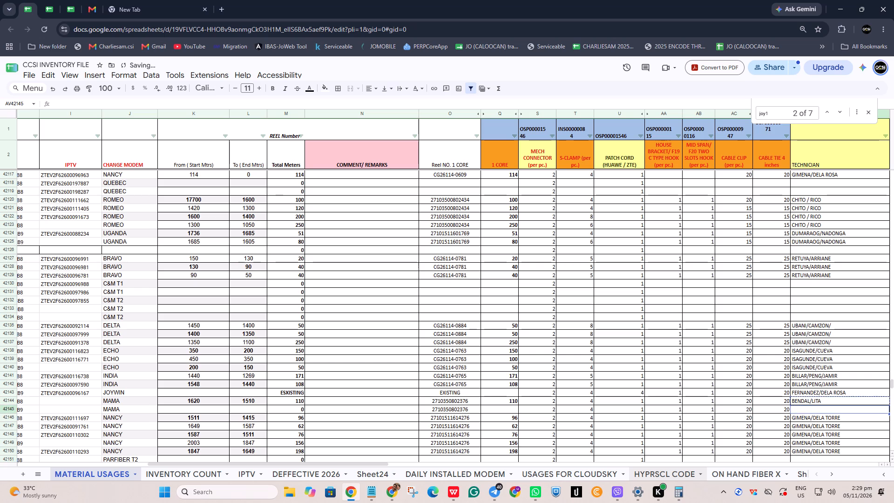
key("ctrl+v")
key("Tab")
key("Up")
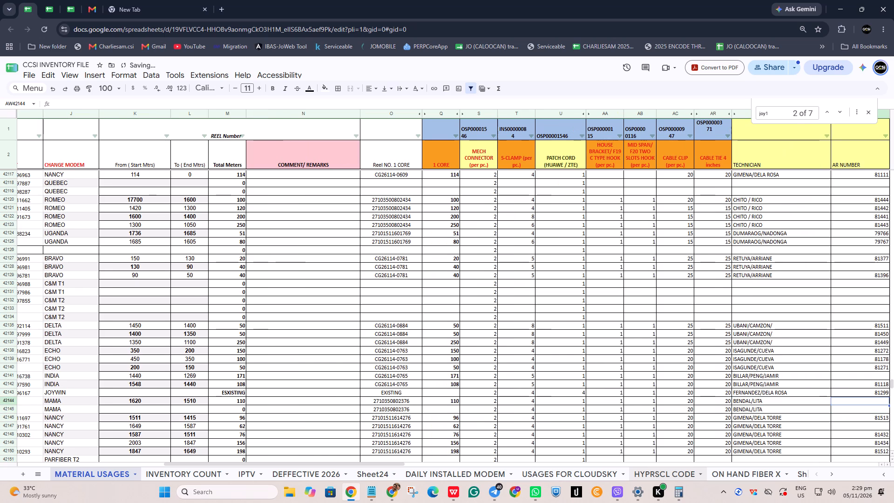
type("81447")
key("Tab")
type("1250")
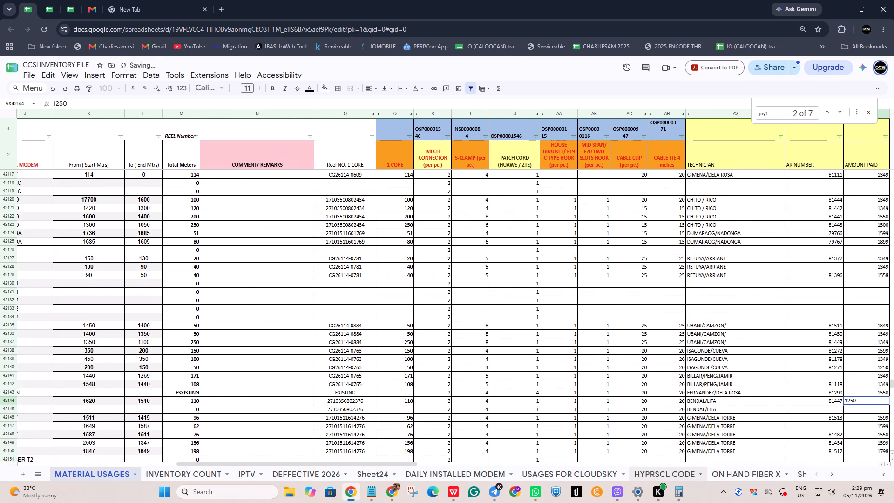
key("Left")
Check the material quantities, account details, modem entries and meter readings of the first 11/03/2026 MAMA record.
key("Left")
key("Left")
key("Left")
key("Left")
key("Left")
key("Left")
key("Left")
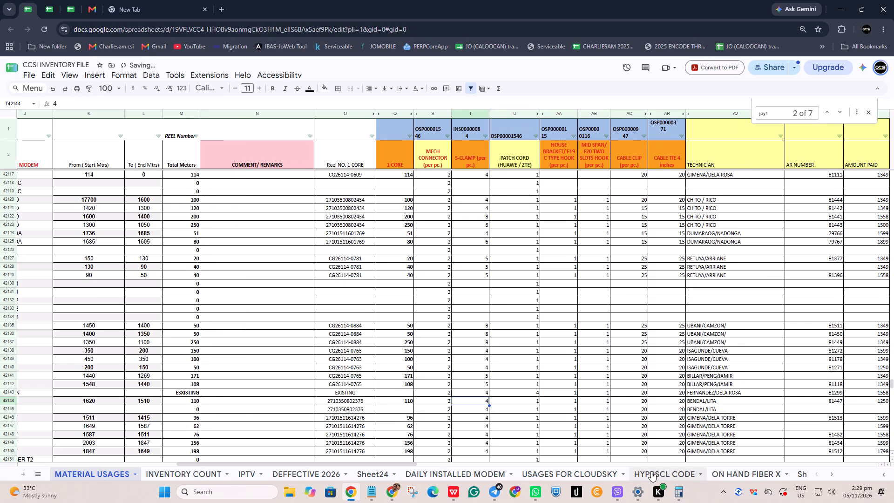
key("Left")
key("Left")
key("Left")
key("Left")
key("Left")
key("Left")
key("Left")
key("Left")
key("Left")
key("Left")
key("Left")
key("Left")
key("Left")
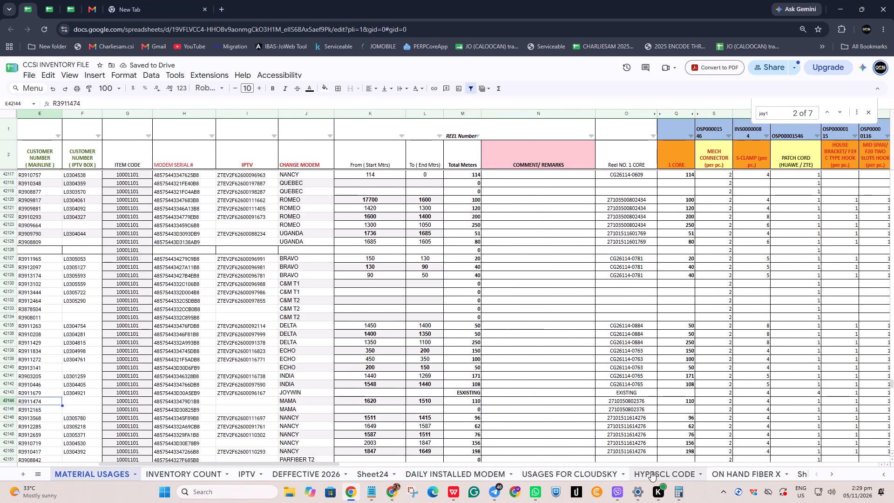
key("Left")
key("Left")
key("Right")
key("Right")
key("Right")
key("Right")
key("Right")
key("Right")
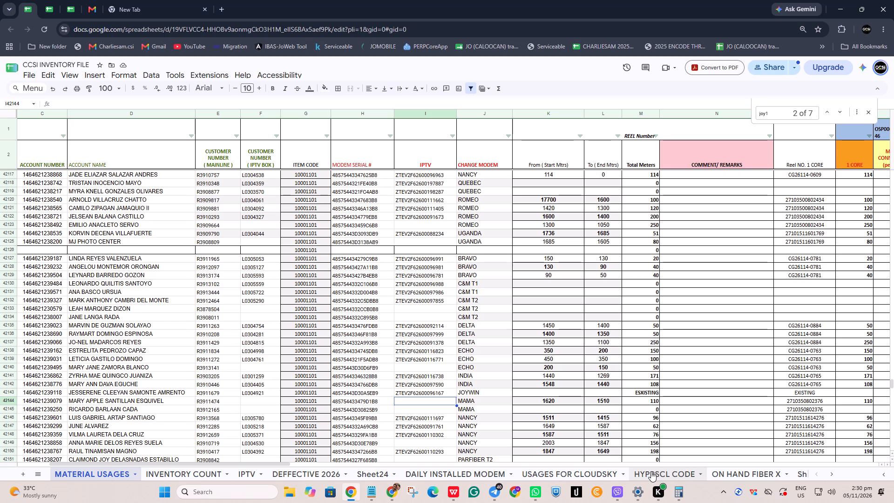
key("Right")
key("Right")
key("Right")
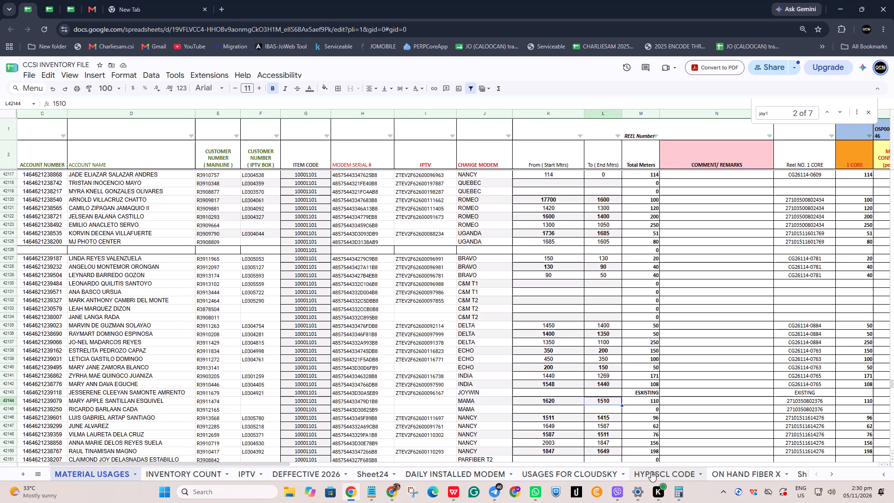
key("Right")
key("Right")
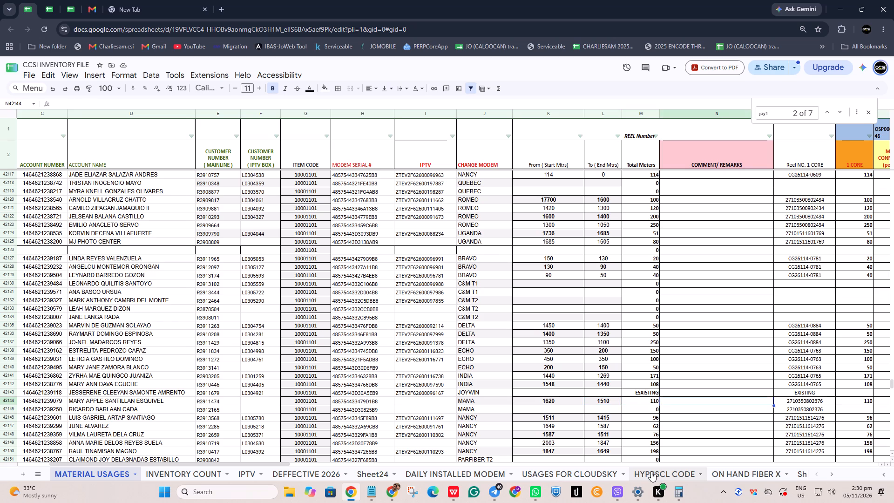
Review the first 11/03/2026 MAMA record from its date and job number through to its total meters.
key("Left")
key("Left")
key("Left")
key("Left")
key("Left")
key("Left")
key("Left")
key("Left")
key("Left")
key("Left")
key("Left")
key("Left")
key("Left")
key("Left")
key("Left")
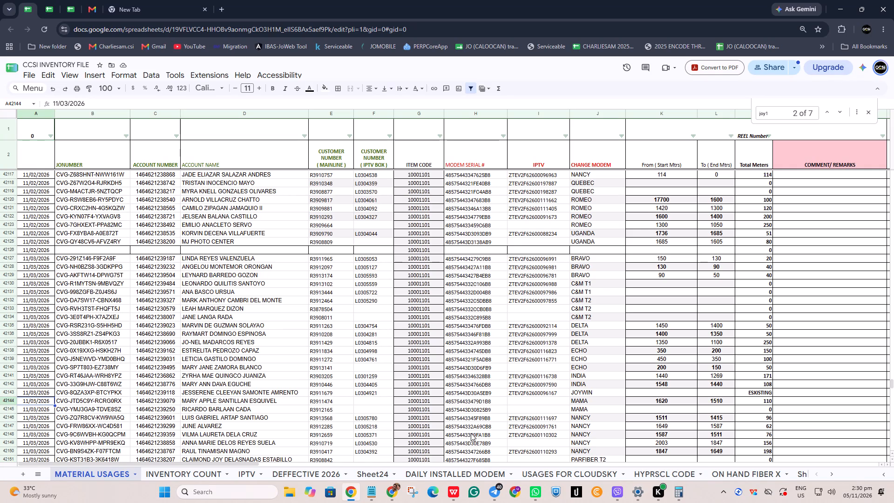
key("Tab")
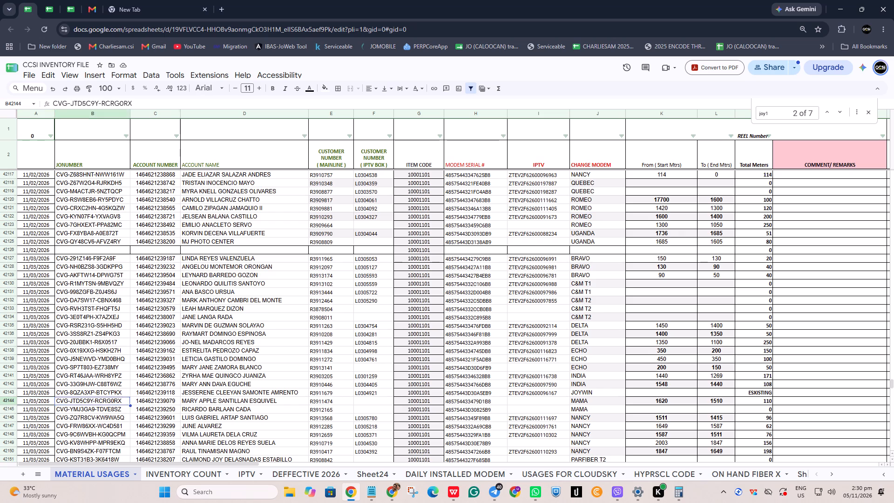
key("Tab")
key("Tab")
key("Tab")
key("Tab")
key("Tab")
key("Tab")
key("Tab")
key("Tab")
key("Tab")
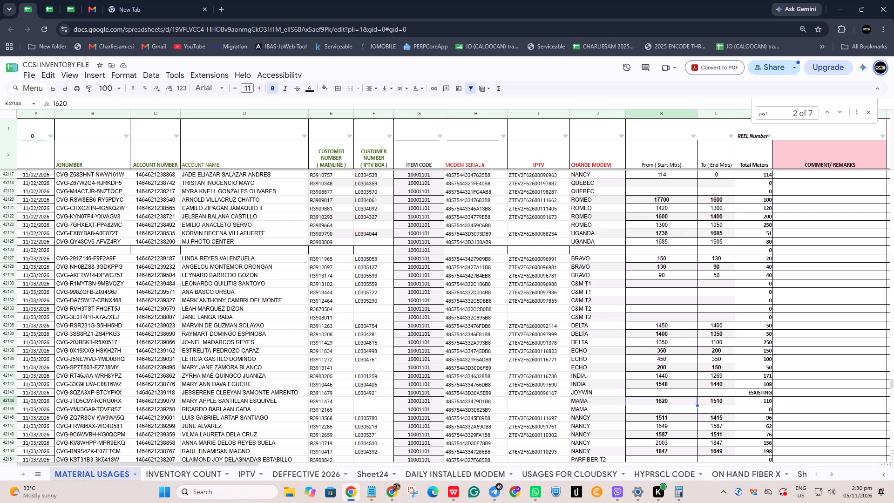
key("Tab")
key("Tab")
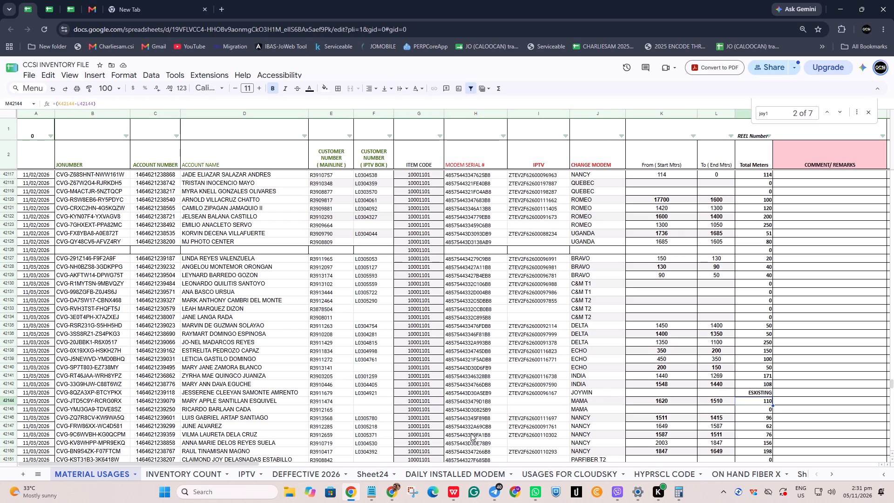
Recheck the account number, mainline customer number, modem serial and start reading of the first 11/03/2026 MAMA record.
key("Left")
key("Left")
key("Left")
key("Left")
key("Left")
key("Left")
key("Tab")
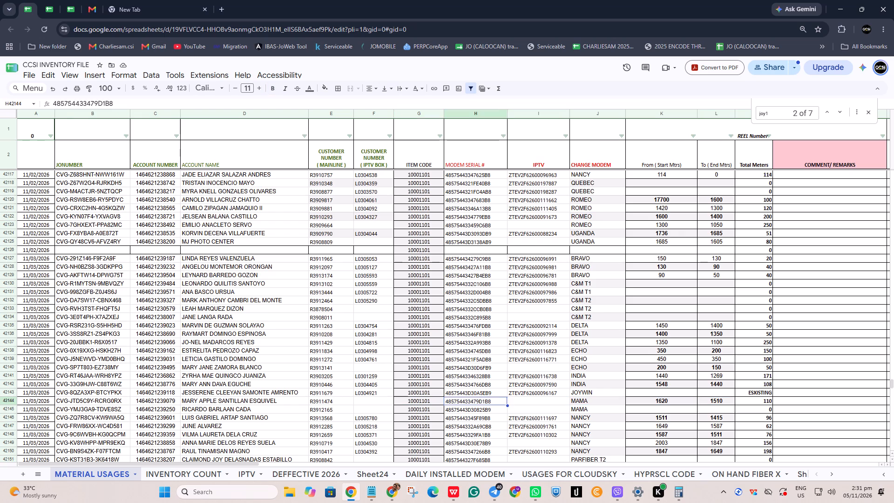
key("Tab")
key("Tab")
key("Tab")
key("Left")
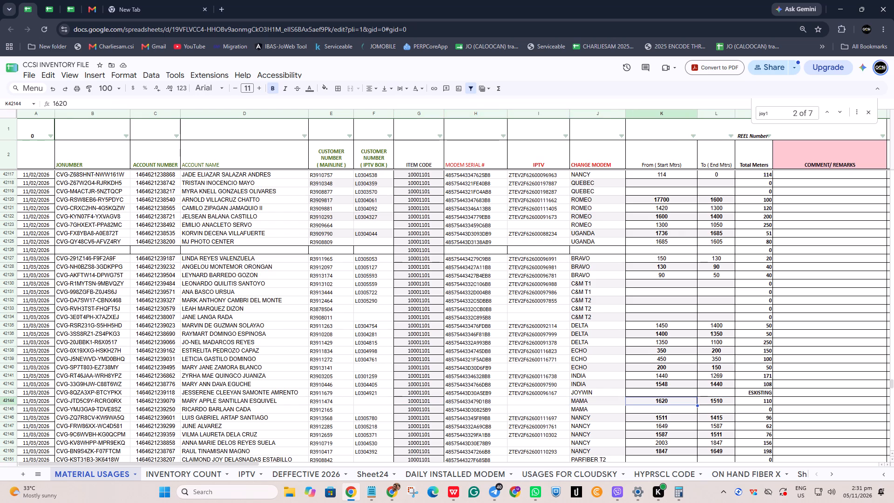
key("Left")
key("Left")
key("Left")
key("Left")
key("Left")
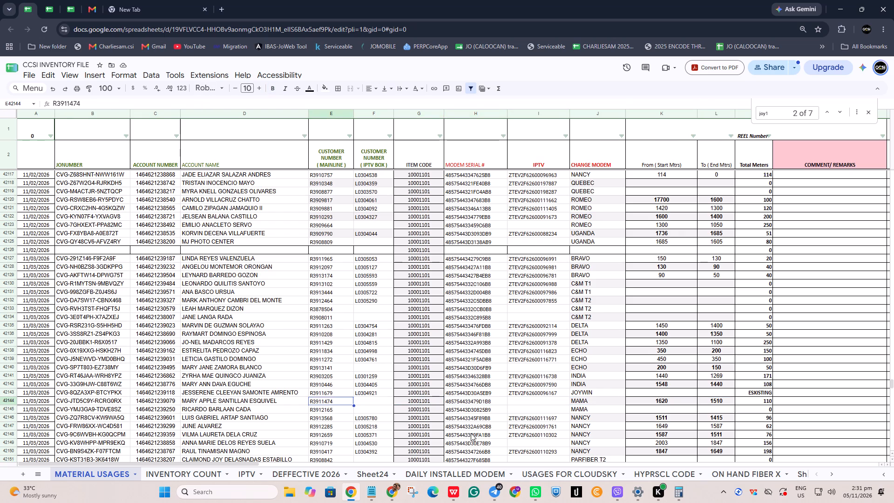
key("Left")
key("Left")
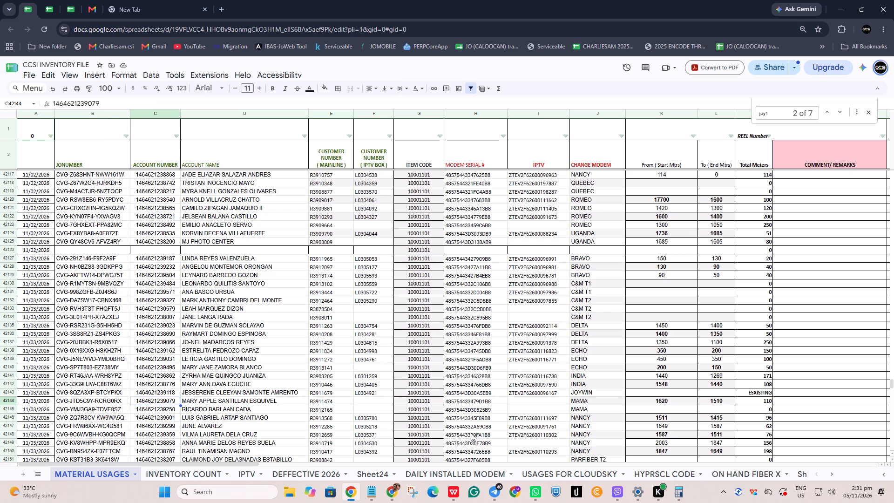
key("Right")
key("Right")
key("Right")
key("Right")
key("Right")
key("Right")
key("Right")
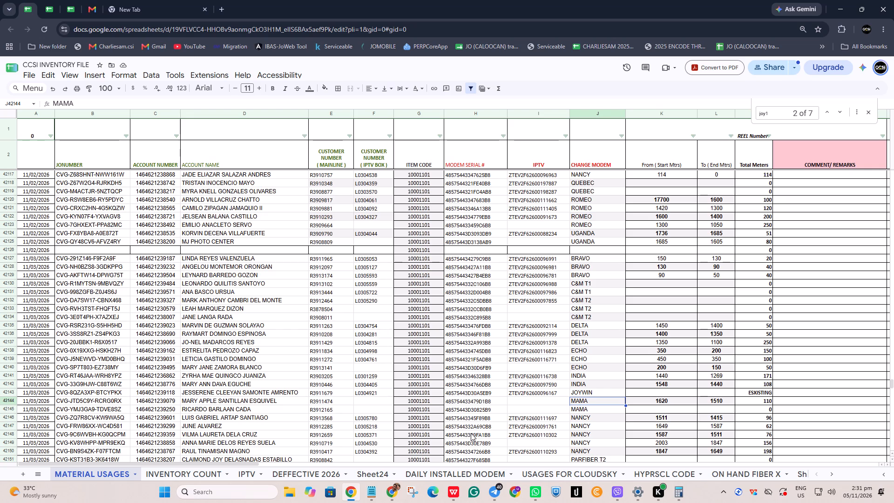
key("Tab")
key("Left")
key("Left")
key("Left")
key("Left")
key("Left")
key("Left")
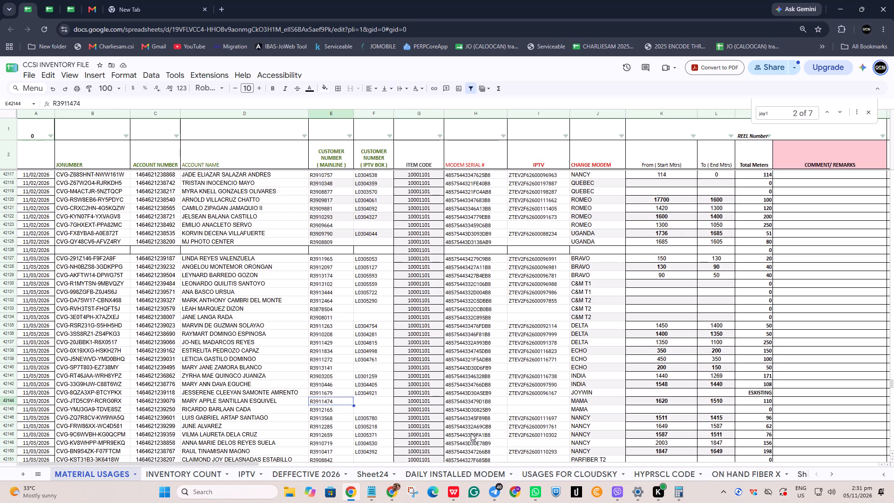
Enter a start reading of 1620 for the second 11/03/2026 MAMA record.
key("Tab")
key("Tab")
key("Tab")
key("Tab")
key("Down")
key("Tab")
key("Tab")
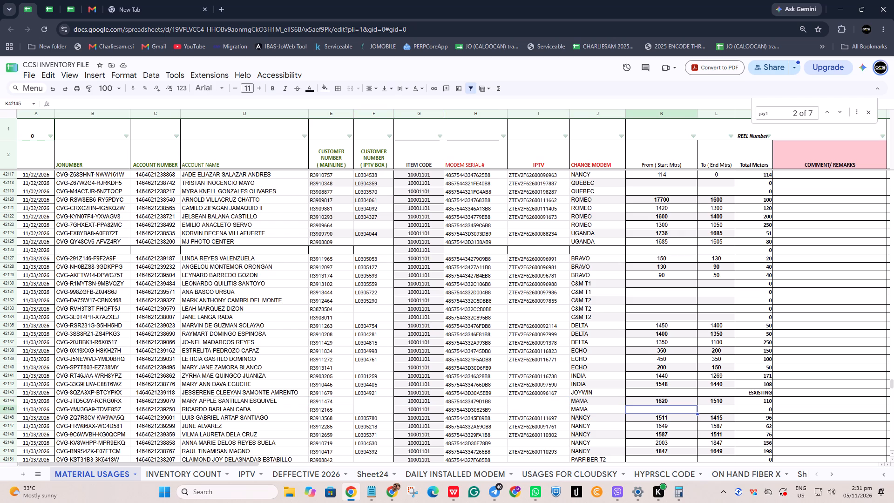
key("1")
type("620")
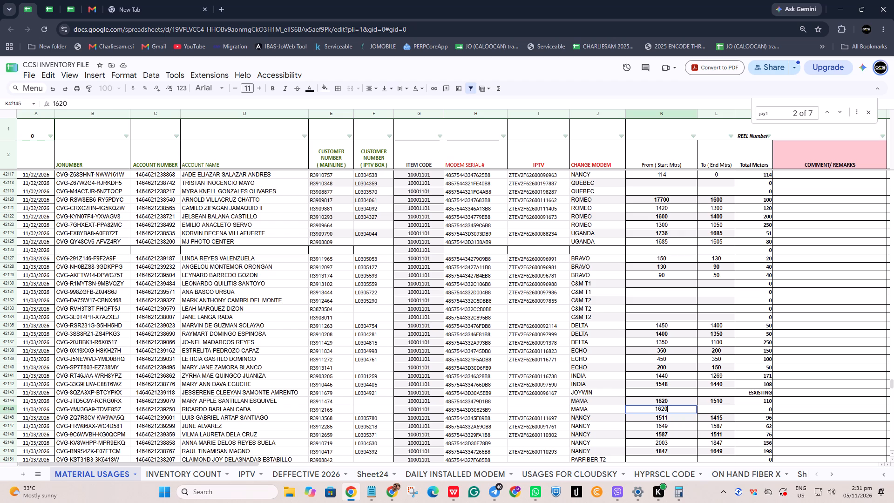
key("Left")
Check the job number, account number and account name of the second 11/03/2026 MAMA record against the one above.
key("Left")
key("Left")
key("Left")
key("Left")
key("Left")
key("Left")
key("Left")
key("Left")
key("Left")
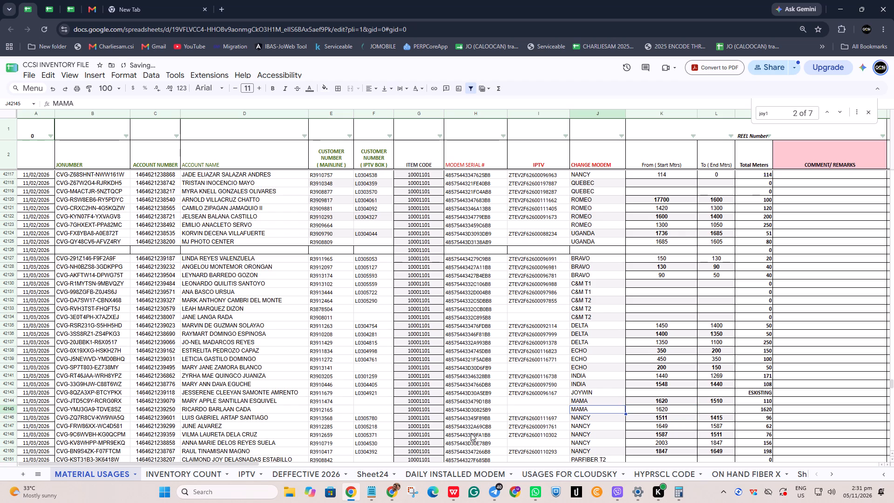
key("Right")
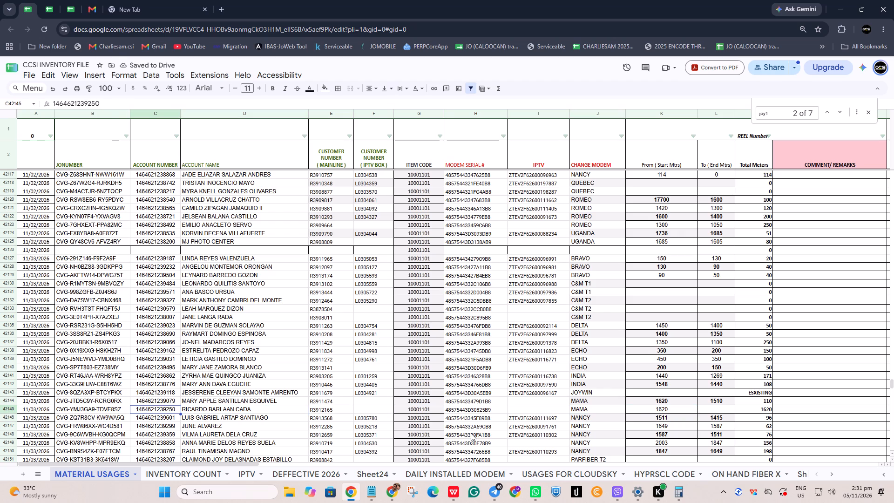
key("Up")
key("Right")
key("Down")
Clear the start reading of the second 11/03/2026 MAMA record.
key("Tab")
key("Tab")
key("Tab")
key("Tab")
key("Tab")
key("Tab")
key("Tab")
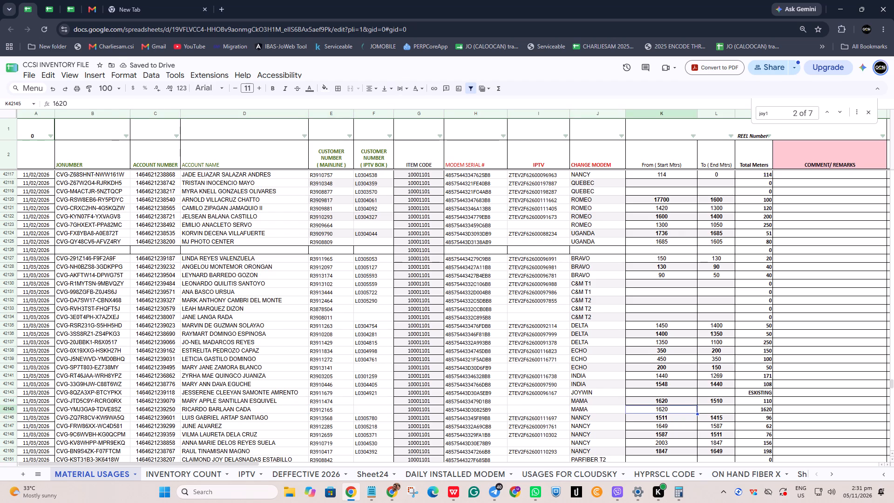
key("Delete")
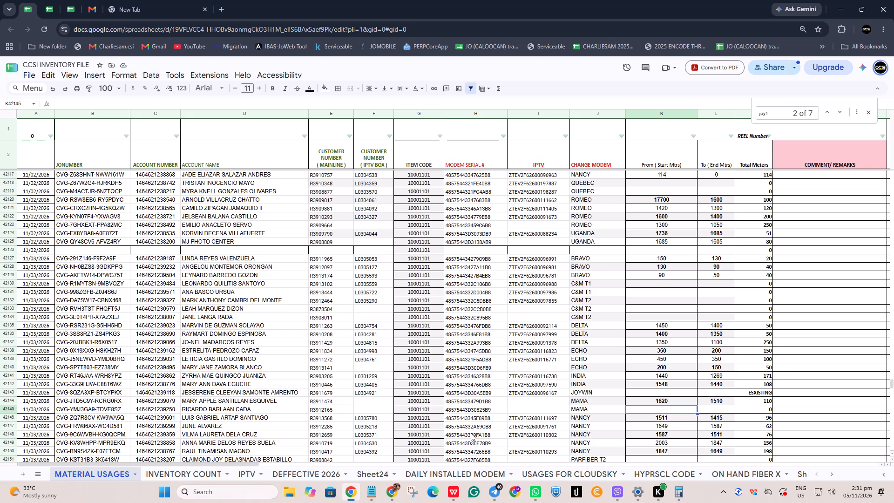
Enter start reading 151 and end reading 1413 for the second 11/03/2026 MAMA record.
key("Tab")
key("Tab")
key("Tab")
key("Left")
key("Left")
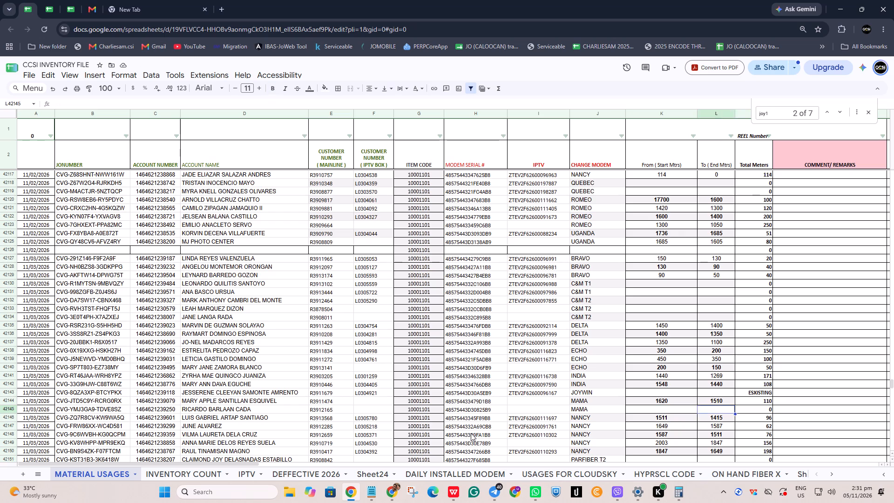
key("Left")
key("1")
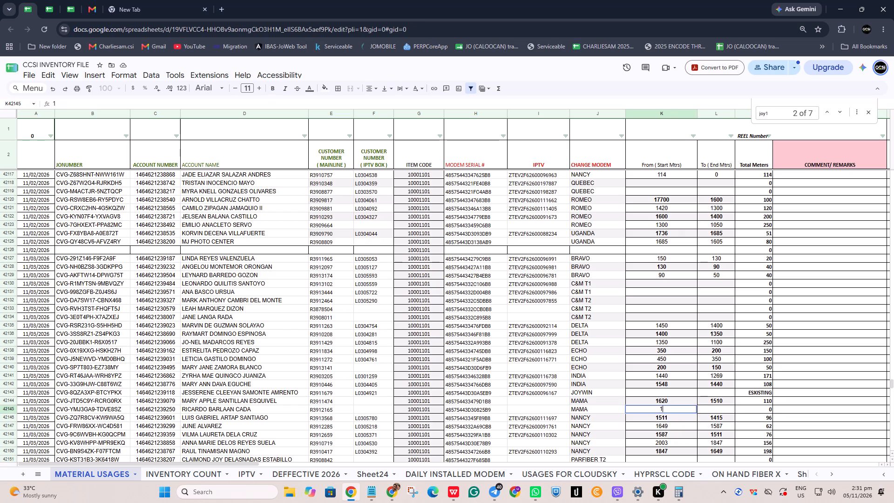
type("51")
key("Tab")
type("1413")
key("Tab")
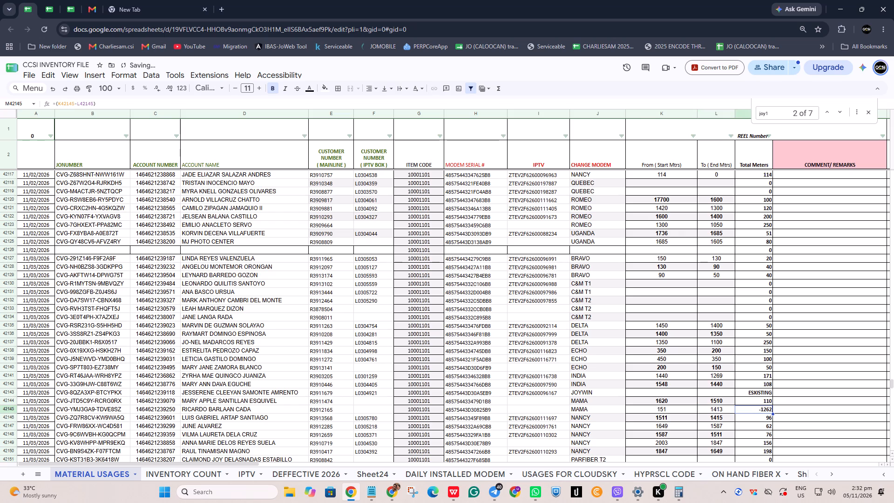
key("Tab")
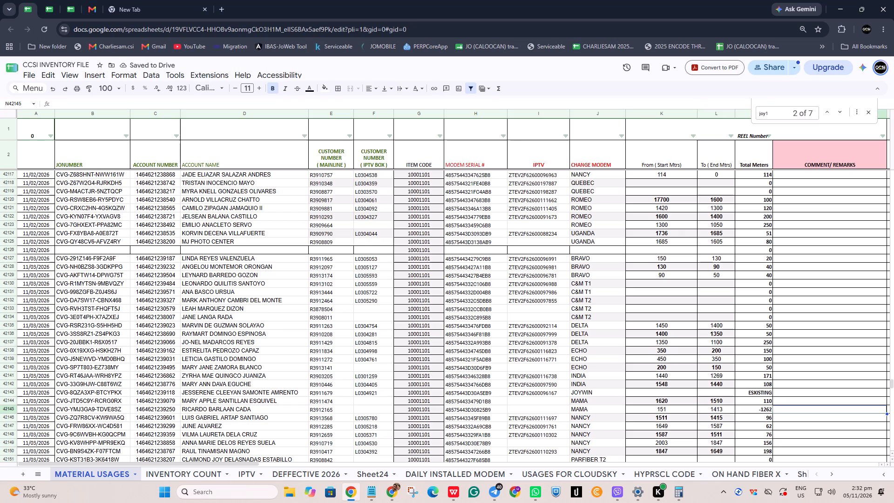
Correct the start reading of the second 11/03/2026 MAMA record to 1510.
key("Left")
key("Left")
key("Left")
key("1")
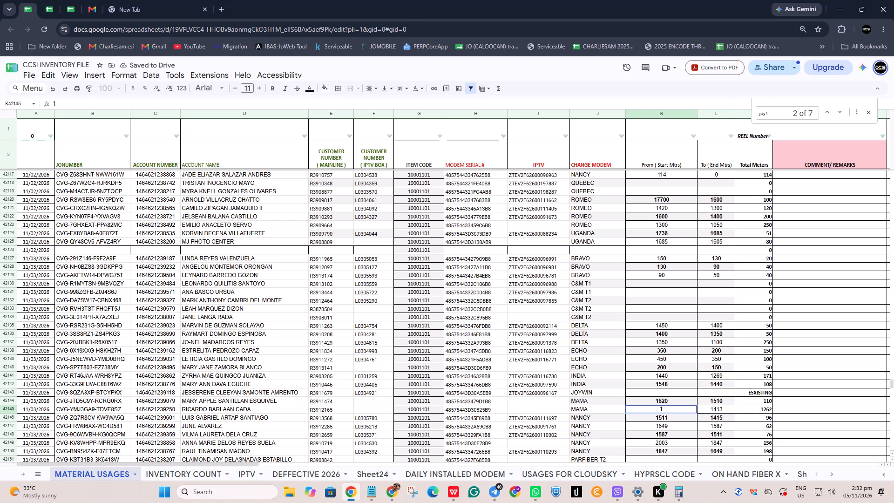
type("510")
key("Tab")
Enter 97 as the 1 Core quantity for the second 11/03/2026 MAMA record.
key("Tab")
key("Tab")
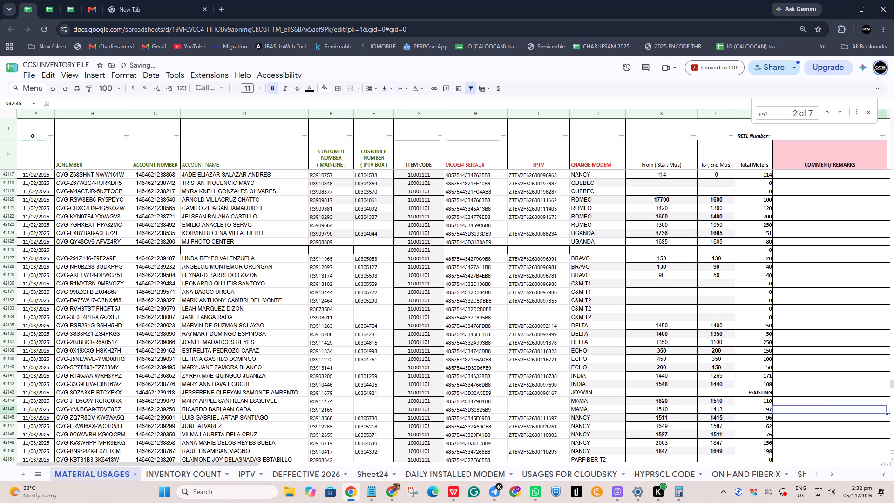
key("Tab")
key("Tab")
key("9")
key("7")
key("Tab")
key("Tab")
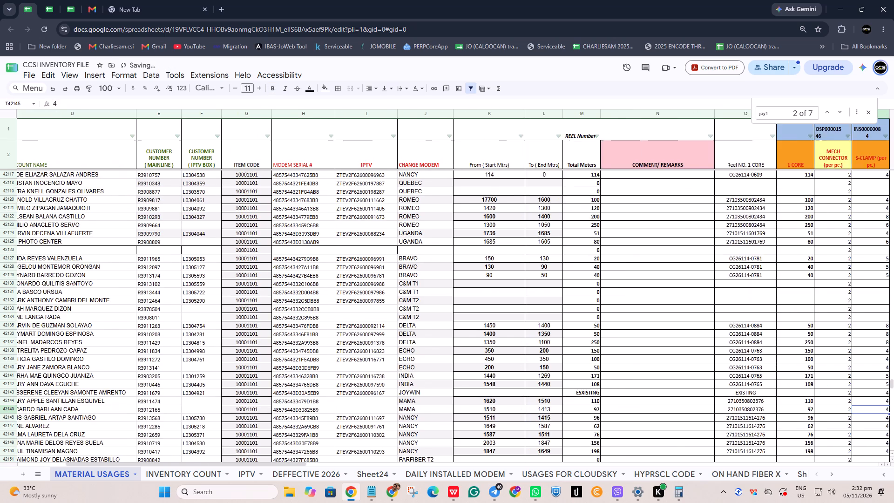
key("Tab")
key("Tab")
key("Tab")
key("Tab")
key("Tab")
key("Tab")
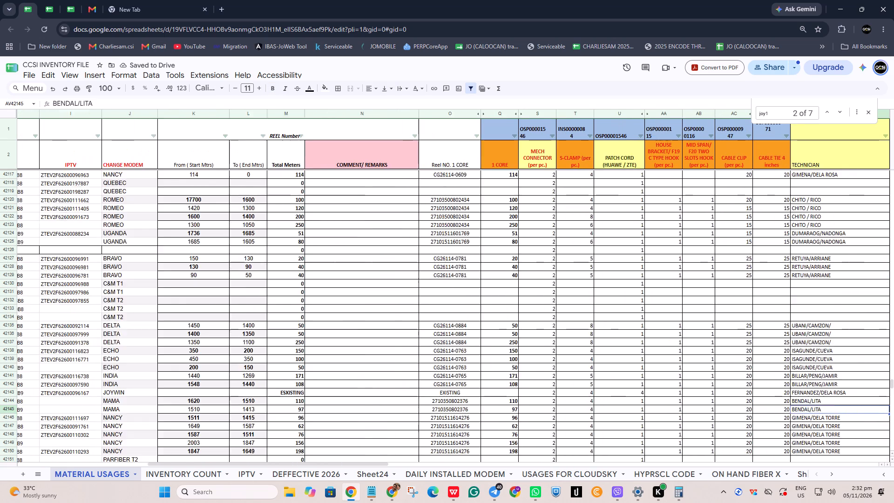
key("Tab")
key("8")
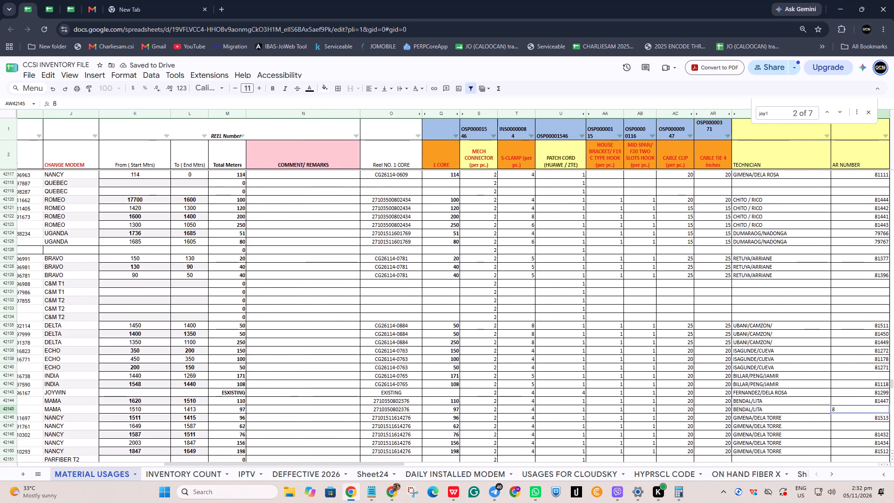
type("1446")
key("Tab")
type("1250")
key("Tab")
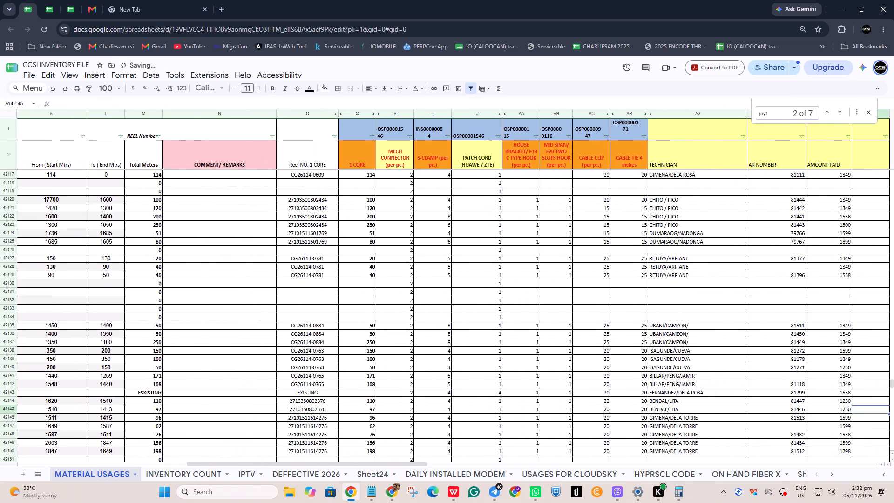
Review the second 11/03/2026 MAMA record back to its job number, account number and mainline customer number.
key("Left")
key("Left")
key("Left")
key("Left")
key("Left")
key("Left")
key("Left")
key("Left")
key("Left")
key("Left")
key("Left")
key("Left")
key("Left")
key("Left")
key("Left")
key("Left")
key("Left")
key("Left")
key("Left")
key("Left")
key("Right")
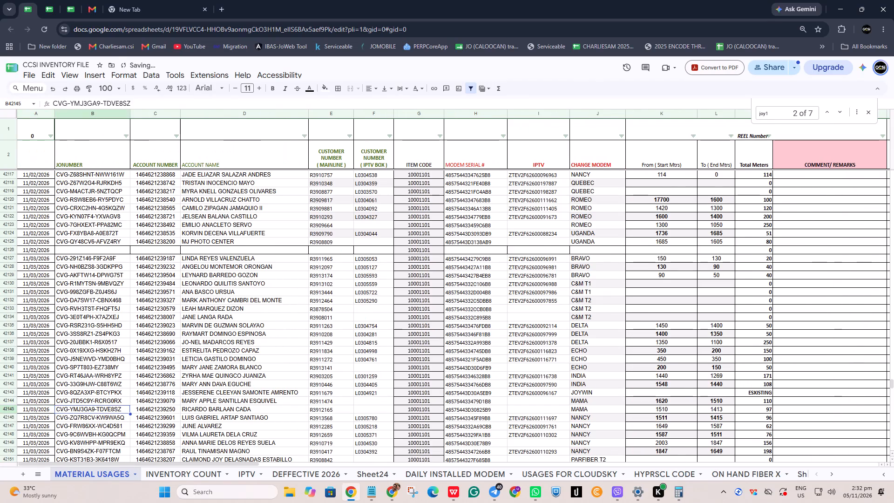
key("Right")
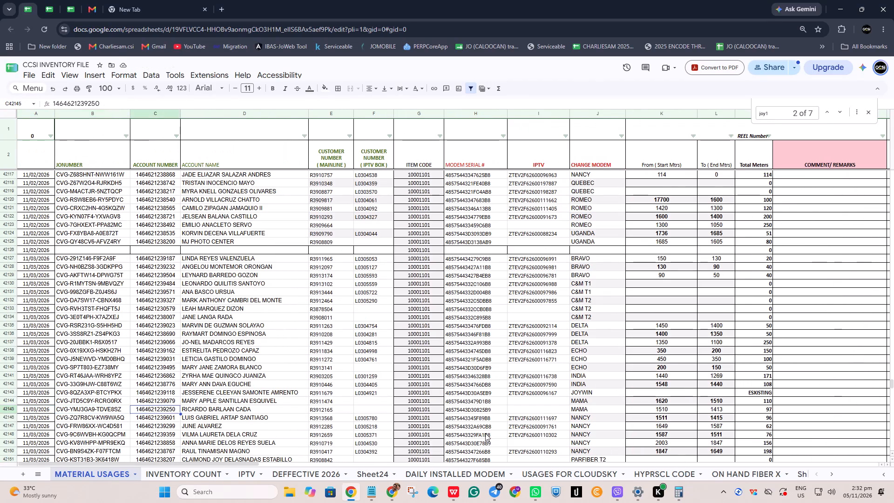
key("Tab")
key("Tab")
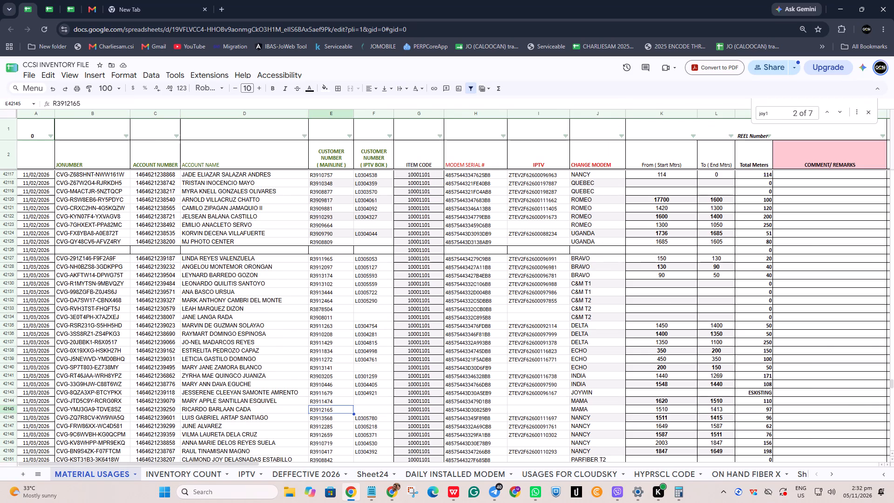
Enter start reading 150 and end reading 100 for the 11/03/2026 TANGO record.
scroll(497, 437, "down", 5)
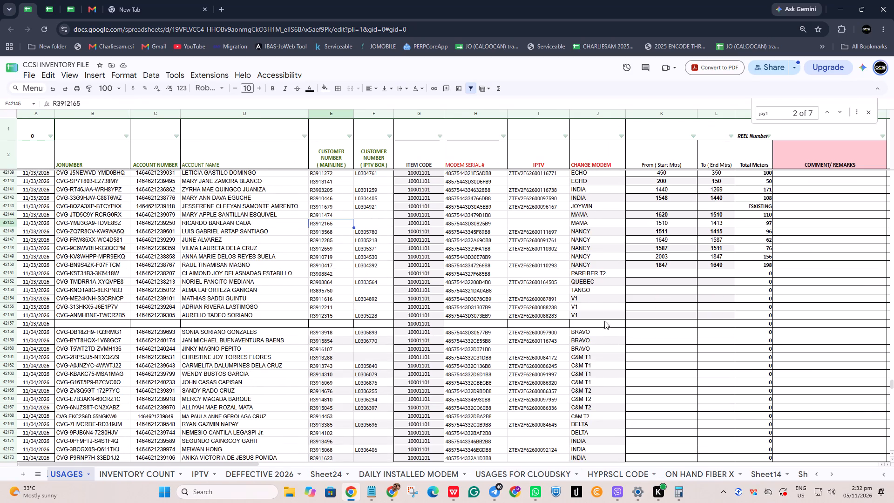
left_click(602, 290)
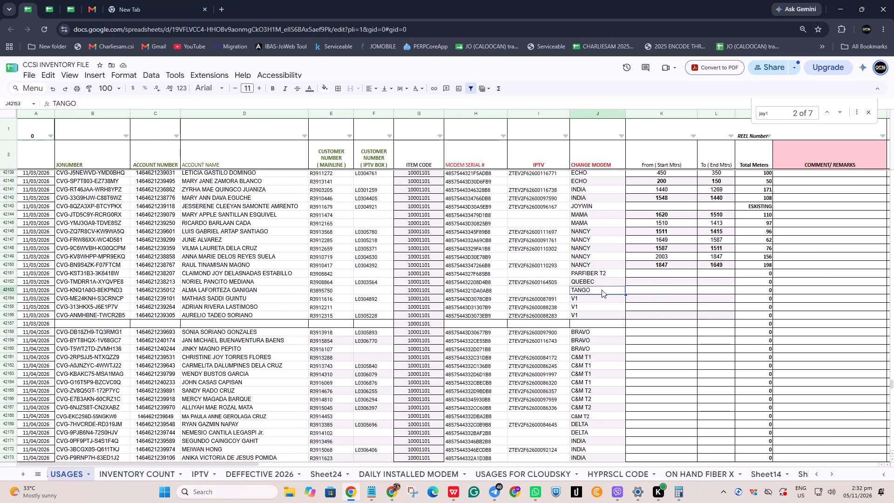
key("Tab")
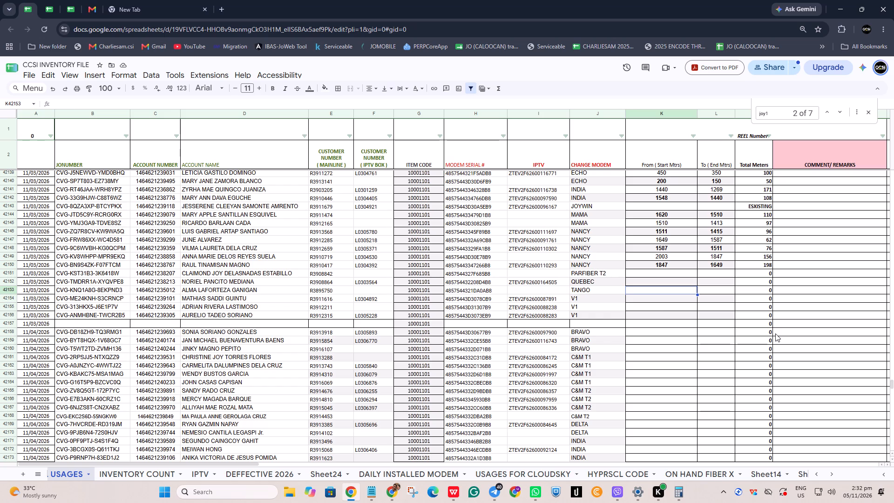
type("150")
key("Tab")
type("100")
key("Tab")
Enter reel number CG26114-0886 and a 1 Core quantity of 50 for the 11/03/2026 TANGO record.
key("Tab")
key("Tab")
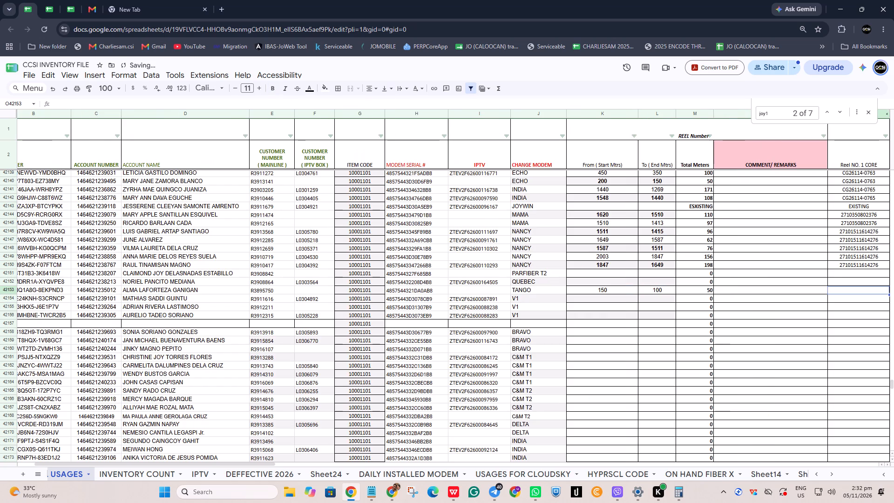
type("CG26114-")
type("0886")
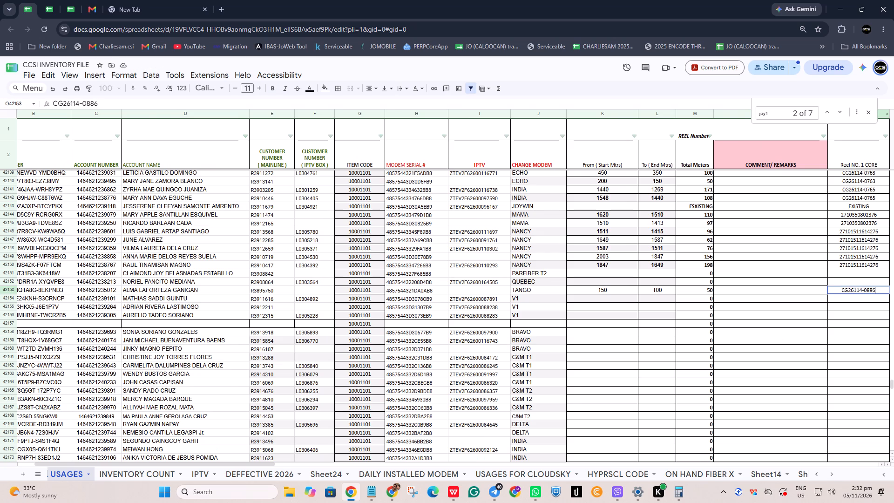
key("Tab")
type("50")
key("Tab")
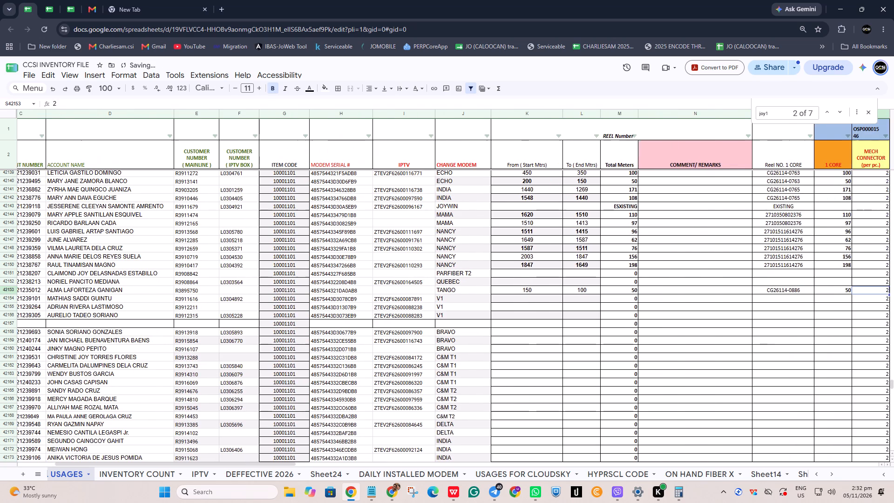
Fill in the TANGO record's materials: S-clamp 4, F19 C-type hook 1, F20 two-slot hook 1, cable clip 20 and cable tie 20.
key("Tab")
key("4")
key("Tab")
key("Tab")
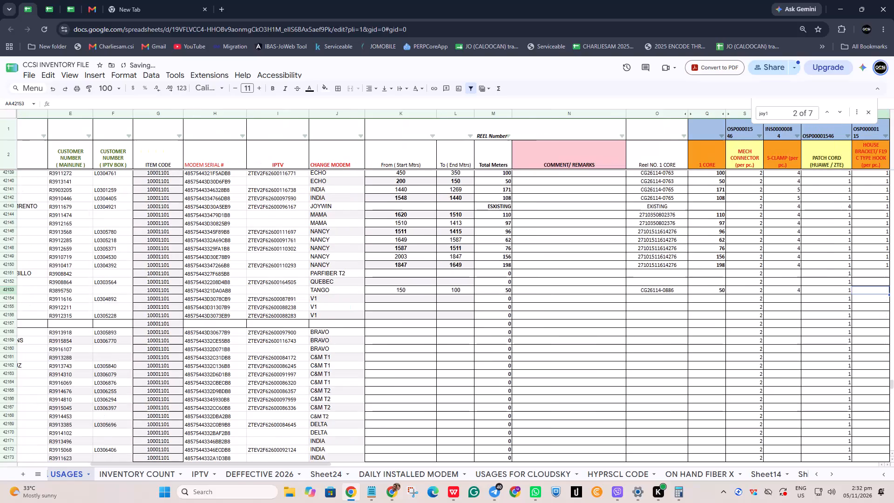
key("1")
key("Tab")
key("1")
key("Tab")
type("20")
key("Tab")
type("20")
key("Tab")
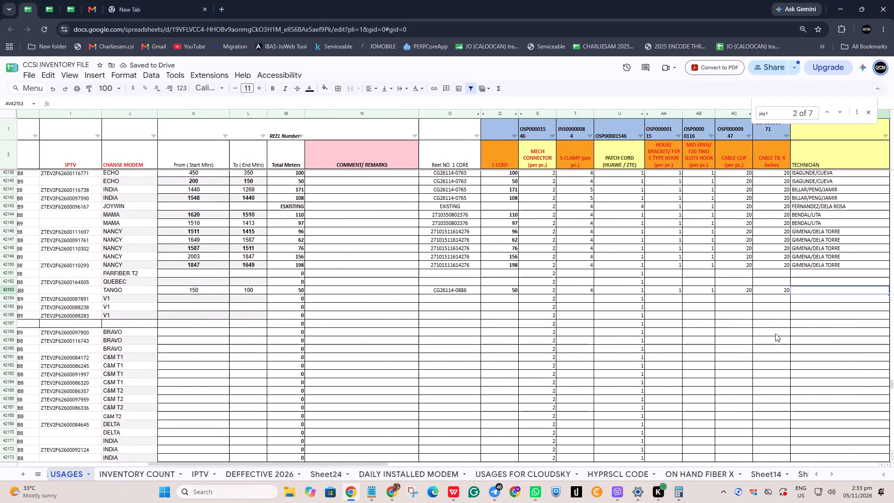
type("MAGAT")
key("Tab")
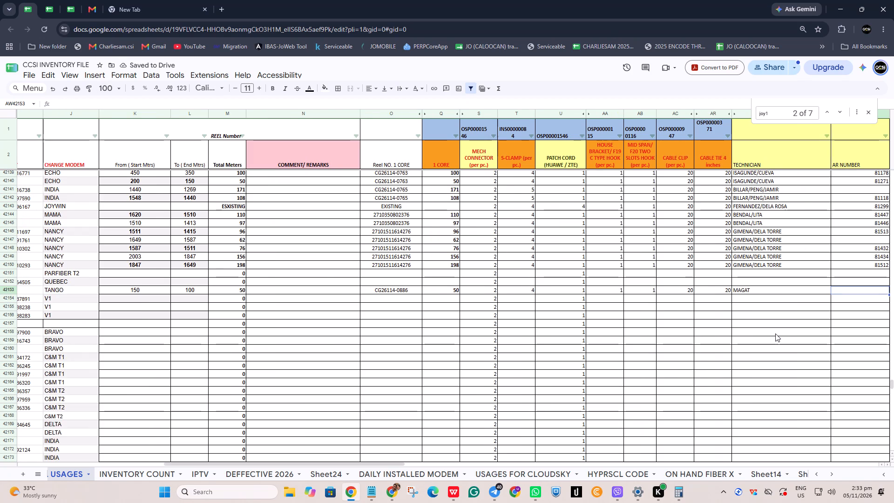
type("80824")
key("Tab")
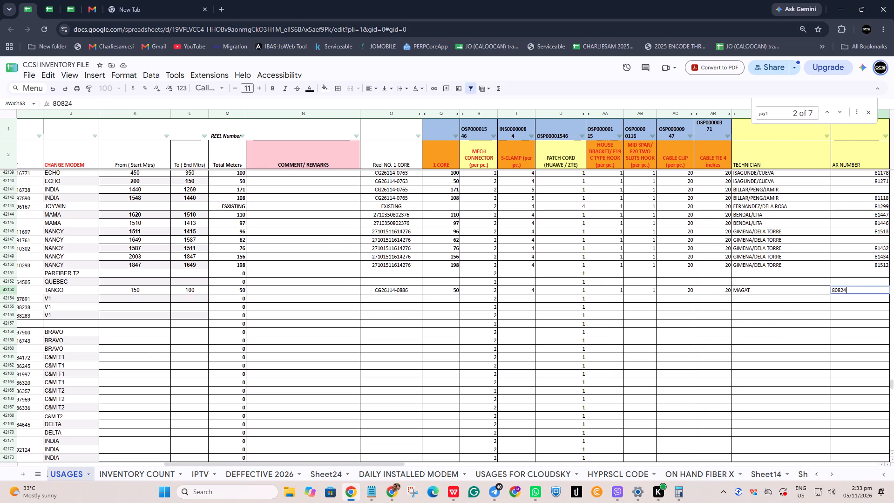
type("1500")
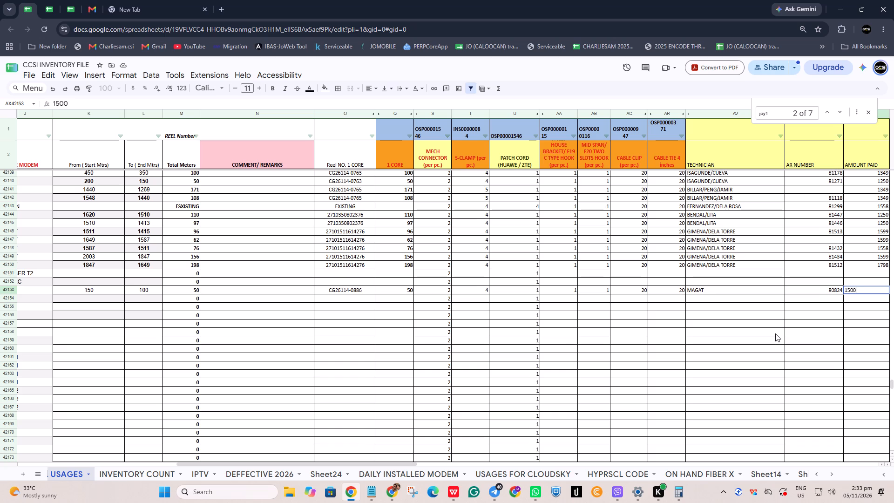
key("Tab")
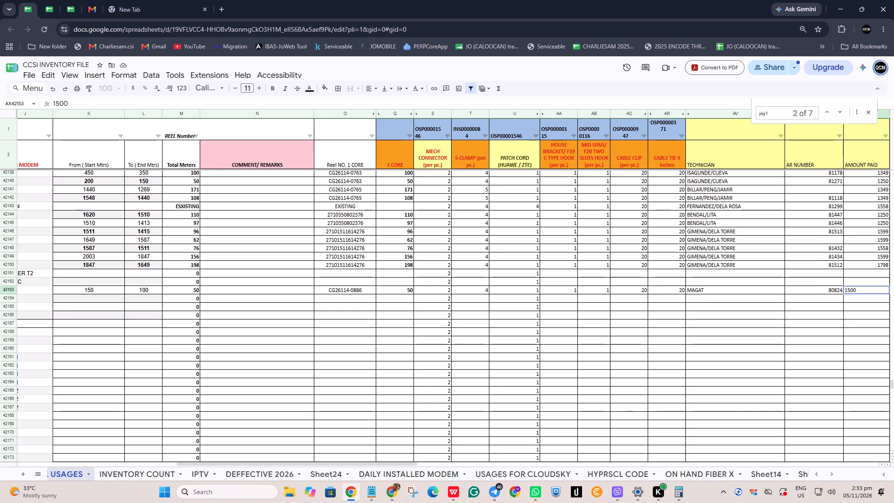
Review the 11/03/2026 TANGO record's material quantities, account number, account name and customer numbers.
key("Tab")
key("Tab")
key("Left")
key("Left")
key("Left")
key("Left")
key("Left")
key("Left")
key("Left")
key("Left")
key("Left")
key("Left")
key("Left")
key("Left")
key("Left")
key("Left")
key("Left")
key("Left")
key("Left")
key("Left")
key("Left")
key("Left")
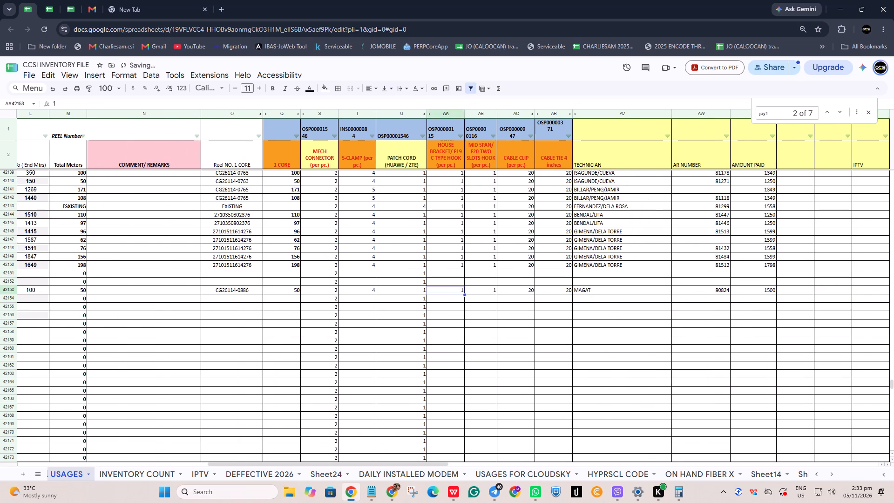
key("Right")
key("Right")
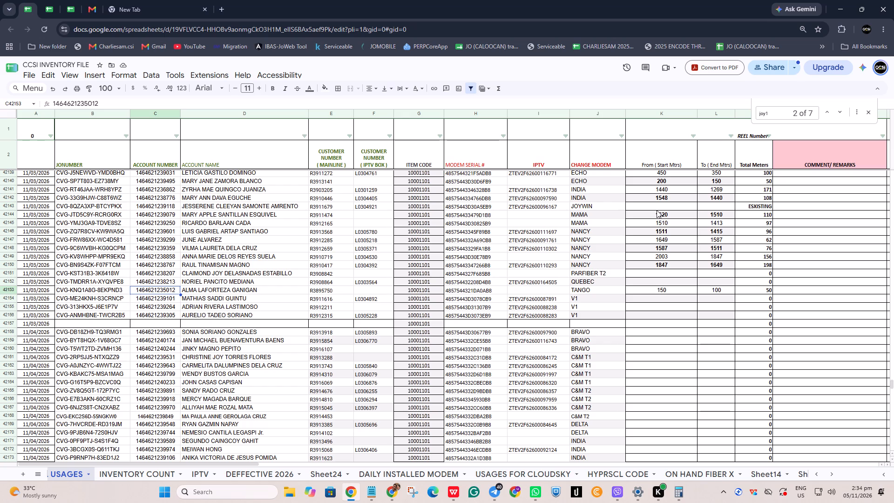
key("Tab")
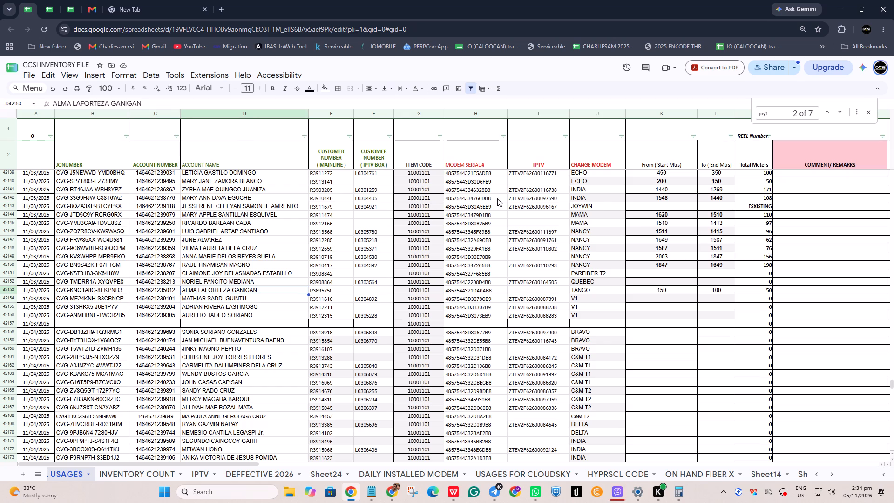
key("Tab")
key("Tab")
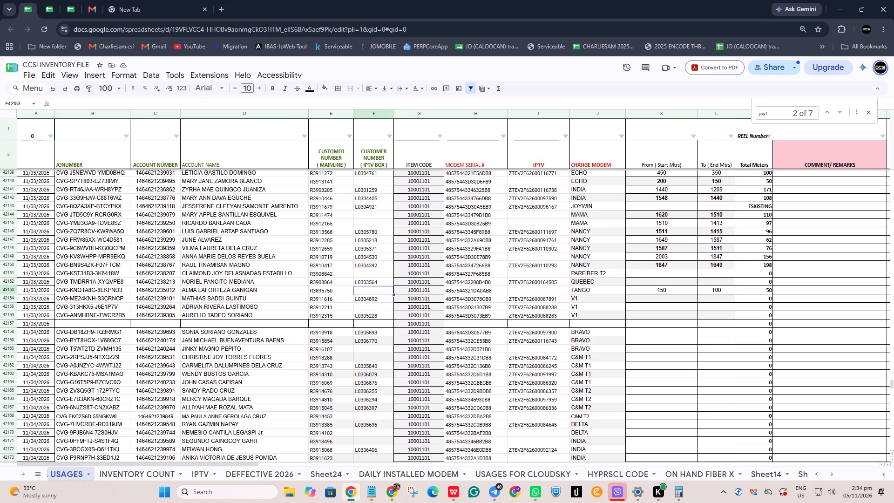
Check the modem serial number of the 11/03/2026 TANGO record.
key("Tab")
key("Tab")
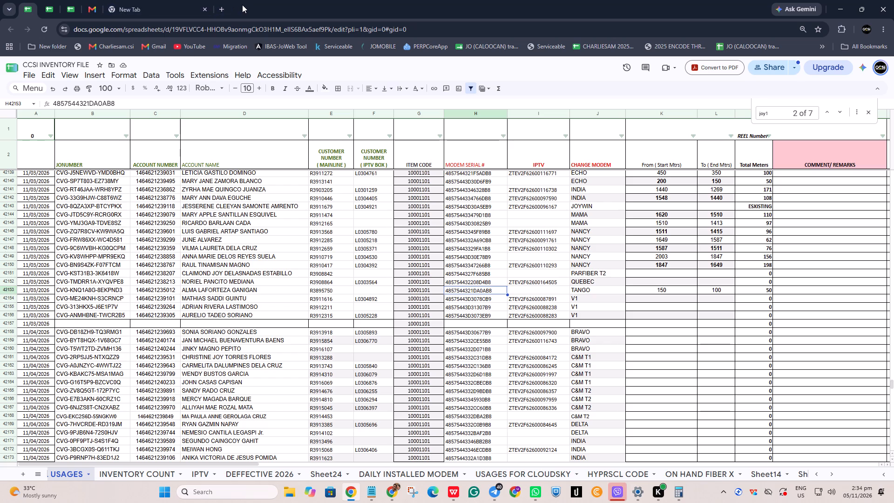
Look through the 11/04/2026 records from the last entry back up to the end of the 11/03/2026 records.
scroll(318, 432, "down", 1)
scroll(238, 392, "down", 3)
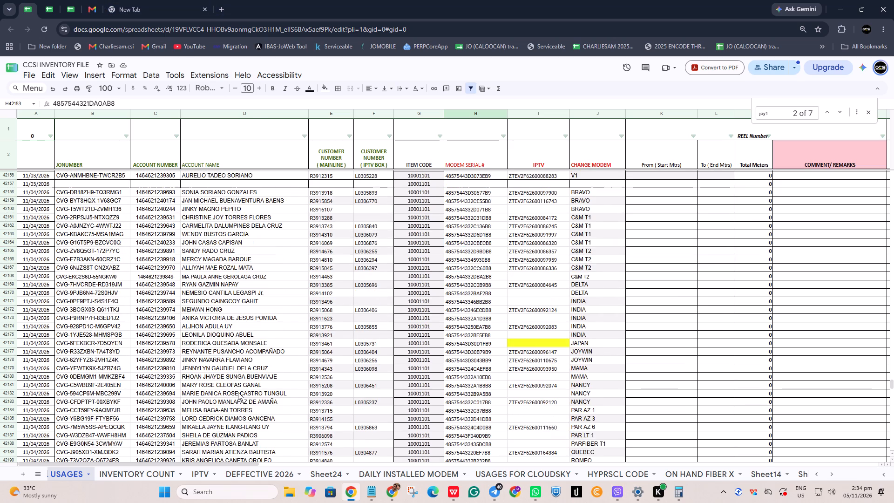
scroll(238, 392, "down", 5)
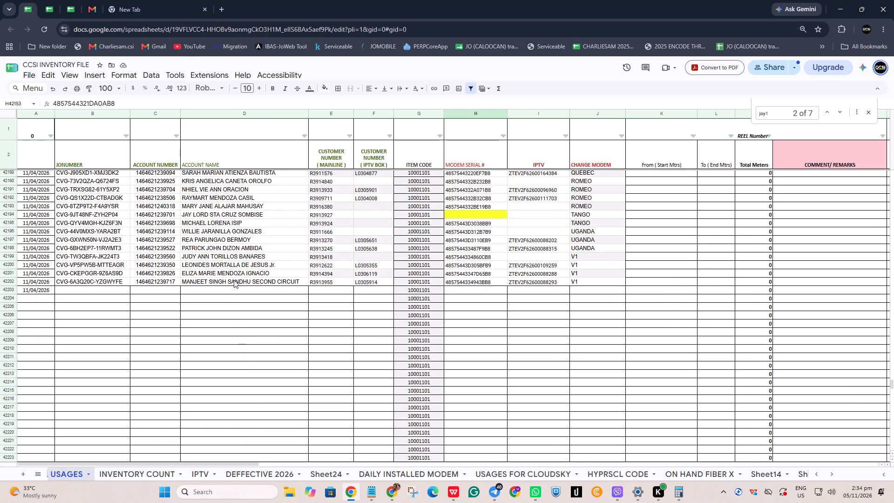
left_click(234, 277)
key("Up")
key("Up")
key("Up")
key("Up")
key("Up")
key("Up")
key("Up")
key("Up")
key("Up")
key("Up")
key("Up")
key("Up")
key("Up")
key("Up")
key("Up")
key("Up")
key("Up")
key("Up")
key("Up")
key("Up")
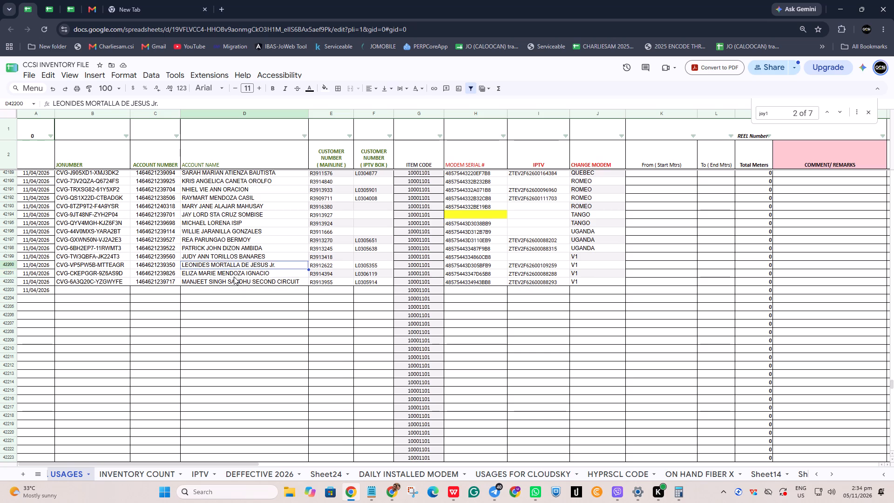
key("Up")
key("Up")
key("Up")
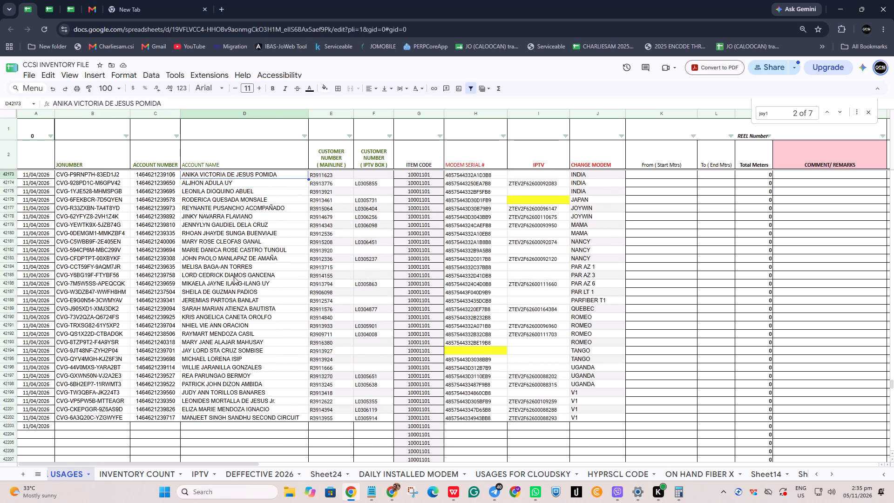
key("Up")
key("Up")
key("Up")
key("Up")
key("Up")
key("Up")
key("Up")
key("Up")
key("Up")
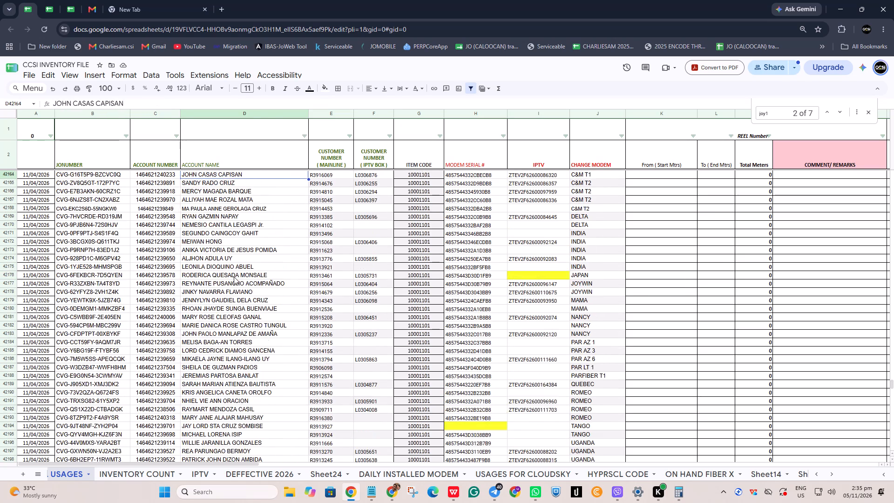
key("Up")
key("Up")
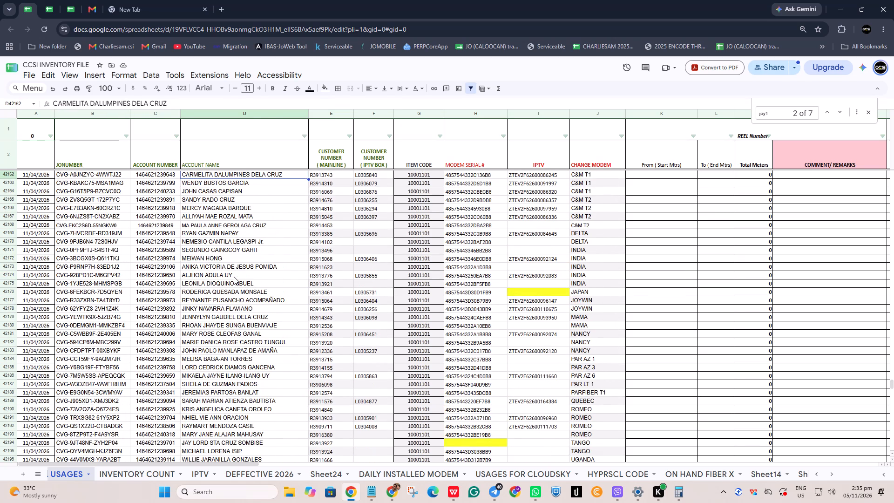
key("Up")
key("Up")
key("Up")
key("Up")
key("Up")
key("Up")
key("Up")
key("Up")
key("Up")
key("Up")
key("Up")
key("Up")
key("Up")
key("Up")
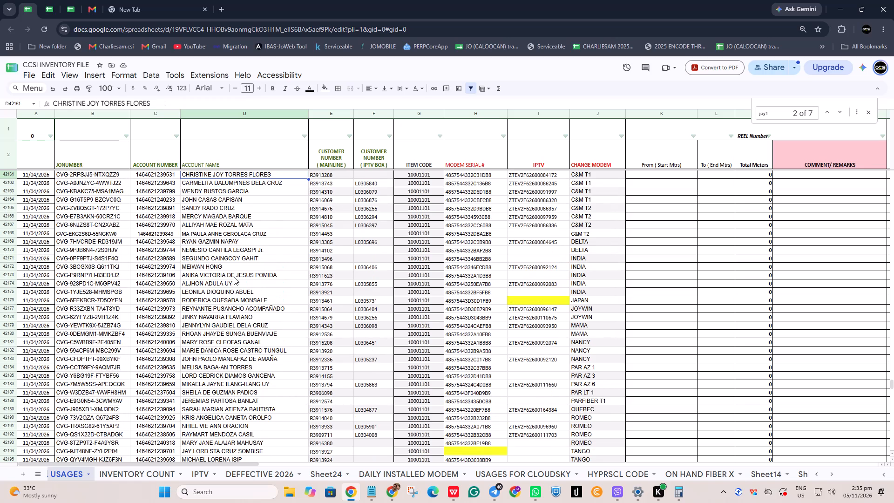
Examine the account names from the last 11/03/2026 records down through the 11/04/2026 BRAVO, C&M and DELTA records.
key("Down")
key("Down")
key("Down")
key("Down")
key("Down")
key("Down")
key("Down")
key("Down")
key("Down")
key("Down")
key("Down")
key("Down")
key("Down")
key("Down")
key("Down")
key("Down")
key("Down")
key("Down")
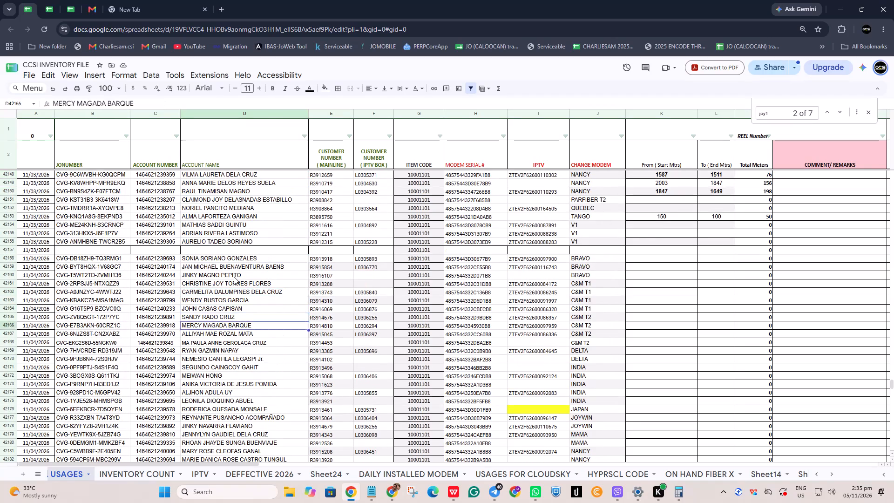
key("Down")
key("Down")
key("Down")
key("Down")
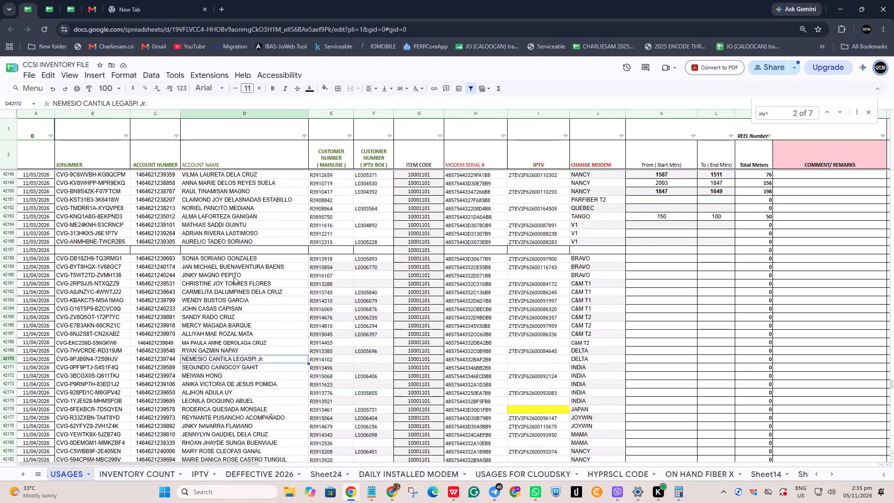
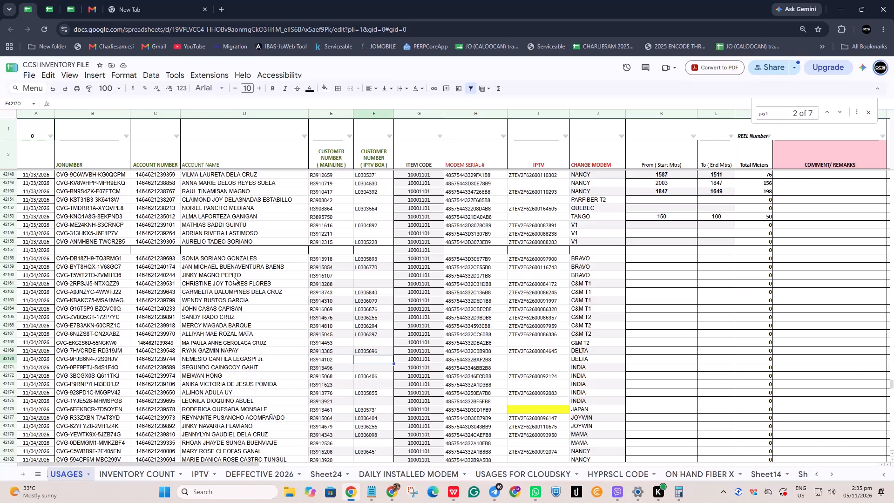
Check the item code and modem serial number of the last 11/04/2026 DELTA record.
key("Right")
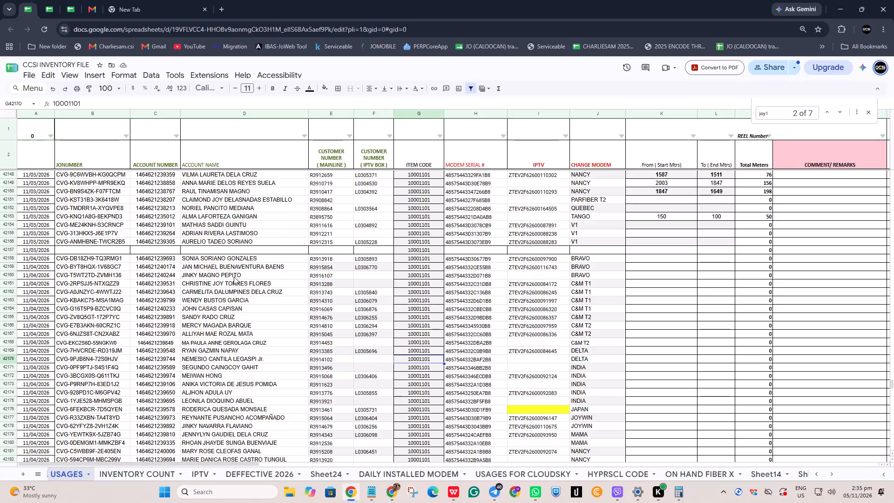
key("Right")
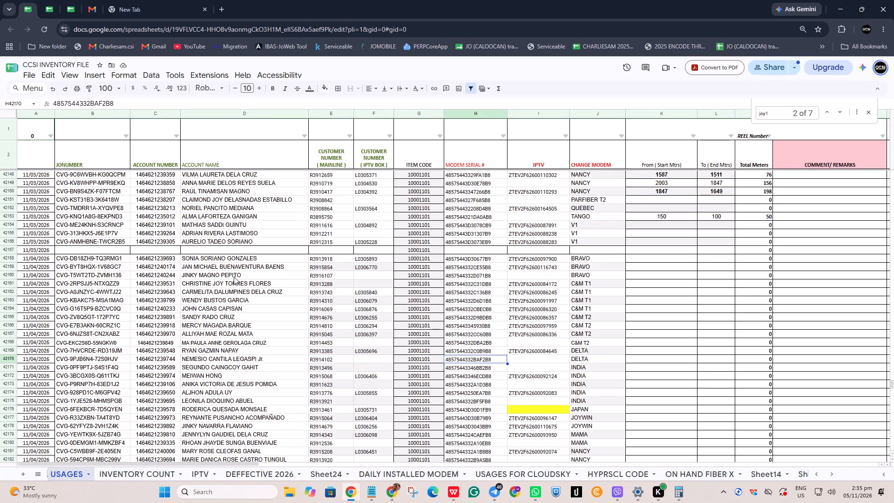
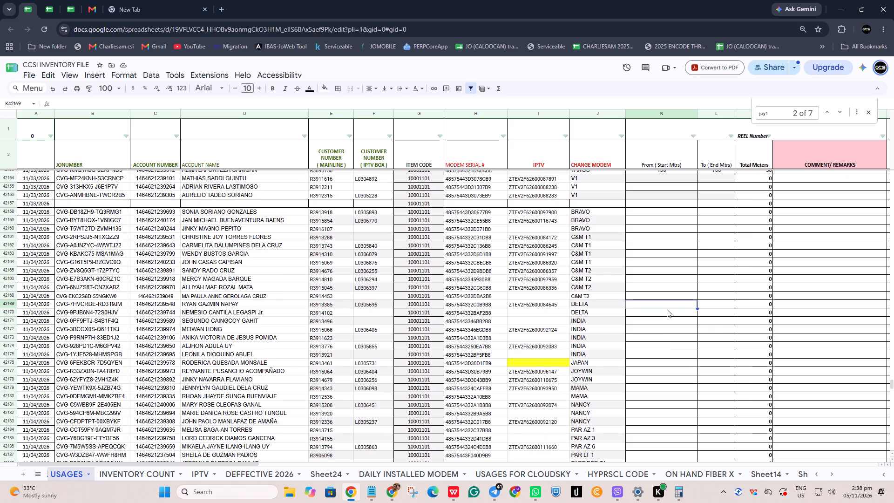
Search the USAGES sheet for CAPISAN and select the matching 11/04/2026 C&M T1 record.
key("ctrl+f")
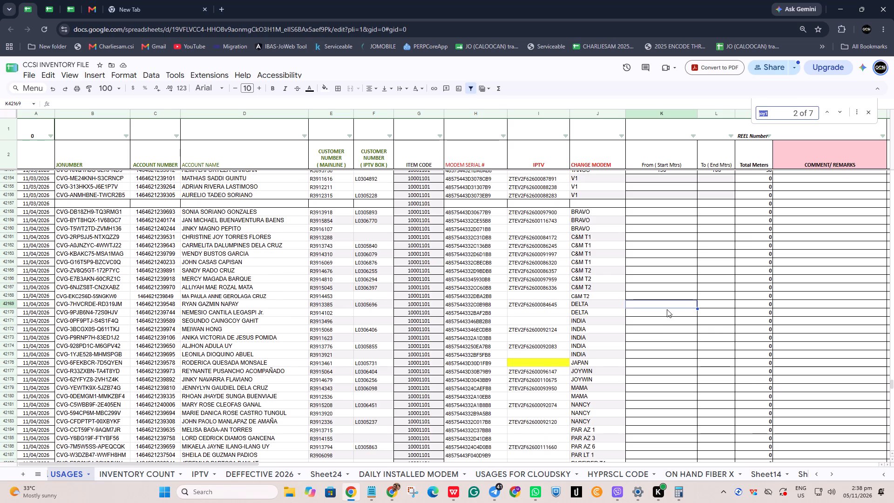
type("CA")
type("PISAN")
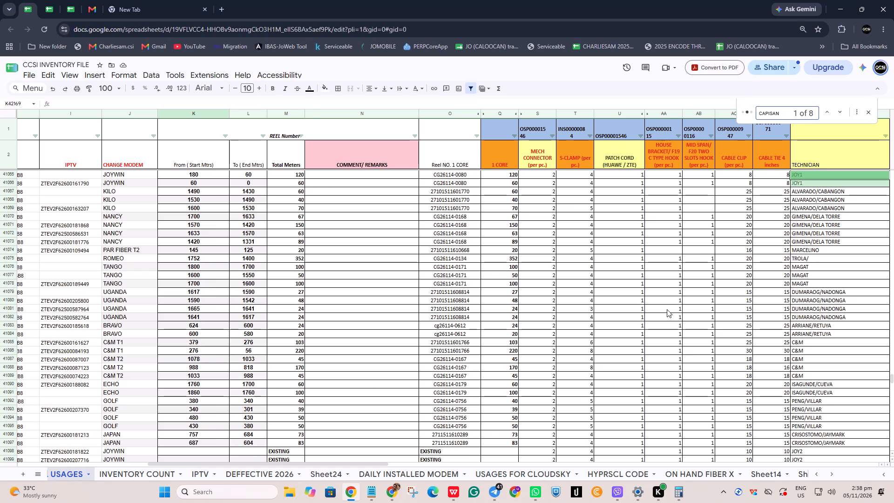
key("Return")
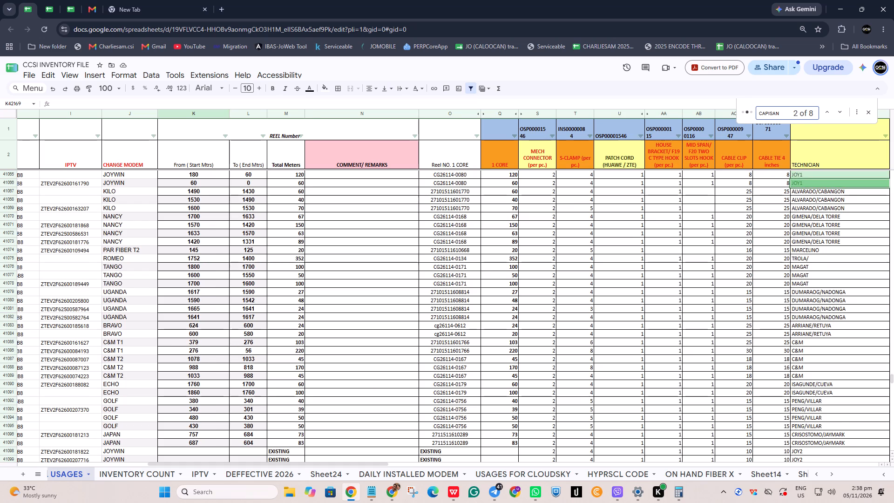
key("Return")
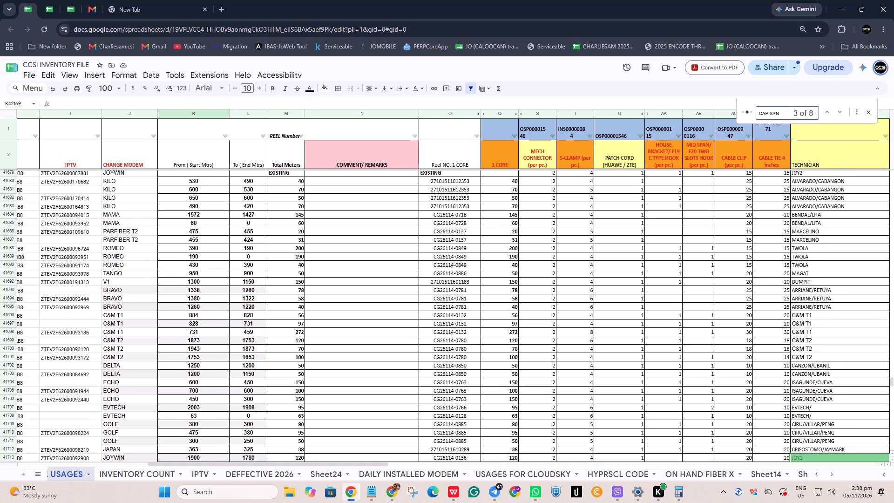
key("Return")
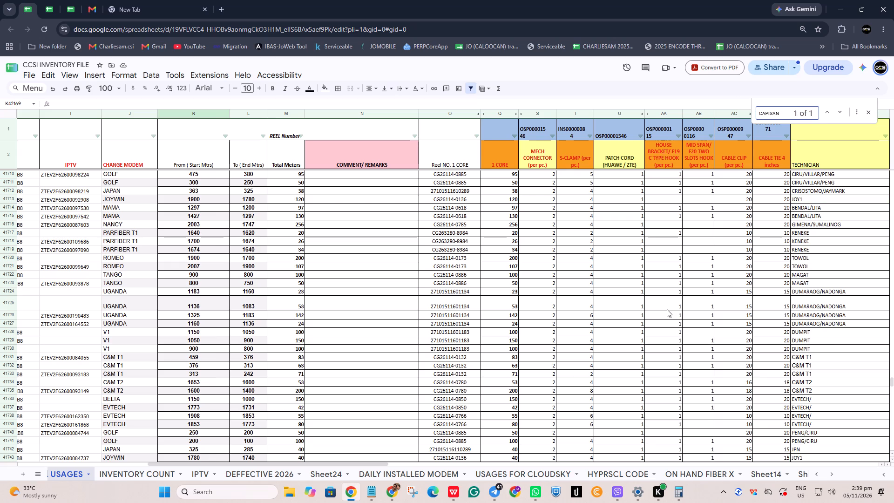
key("Return")
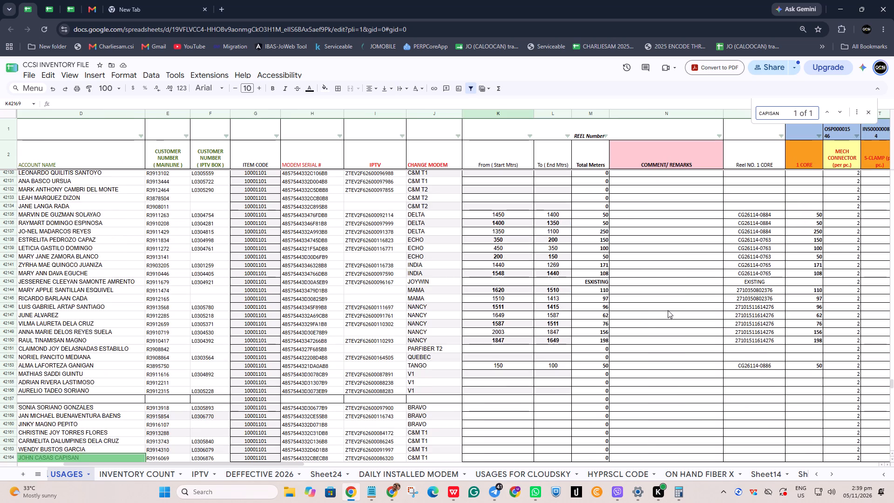
scroll(390, 319, "down", 1)
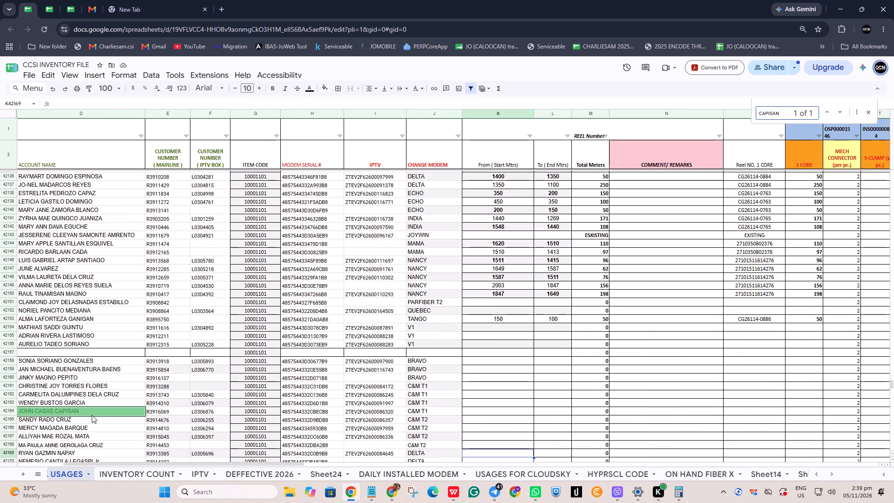
left_click(92, 413)
Enter 1430 as the start meters and 1334 as the end meters for the CAPISAN record.
key("Tab")
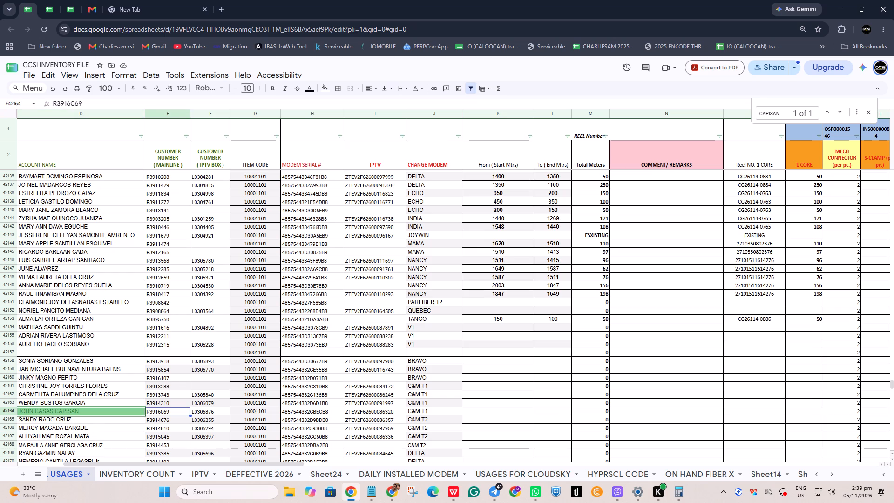
key("Left")
key("Left")
key("Left")
key("Left")
key("Left")
key("Left")
key("Left")
key("Left")
key("Left")
key("Left")
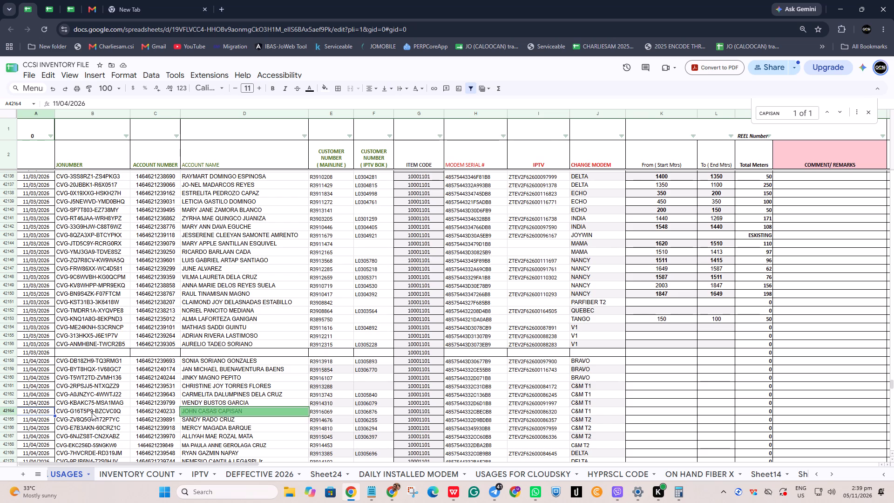
key("Tab")
key("Tab")
key("Tab")
key("Tab")
key("Tab")
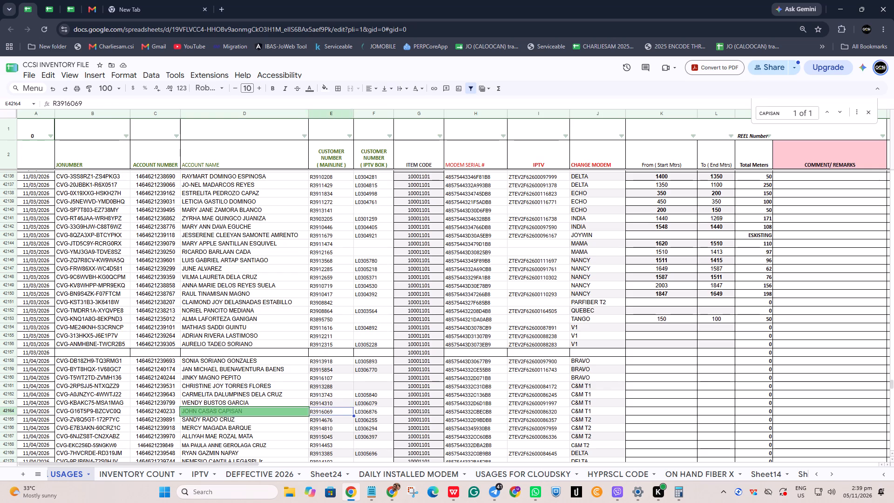
key("Tab")
key("Tab")
key("Tab")
key("Tab")
key("Tab")
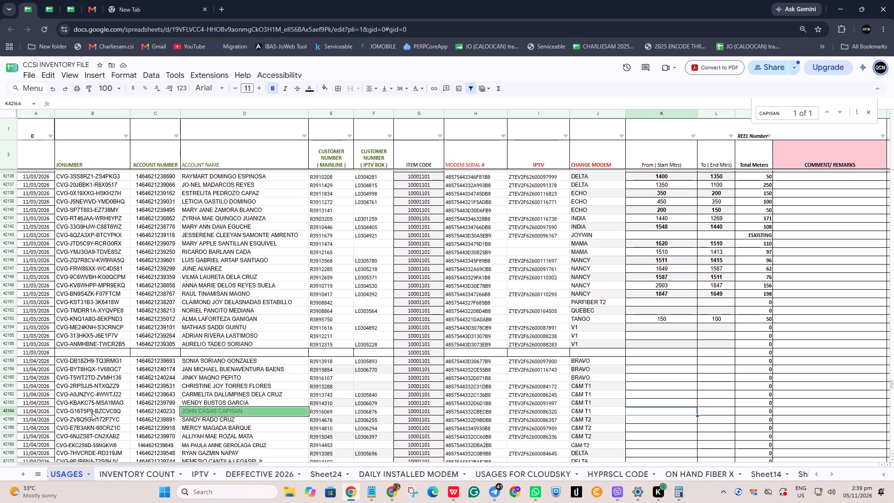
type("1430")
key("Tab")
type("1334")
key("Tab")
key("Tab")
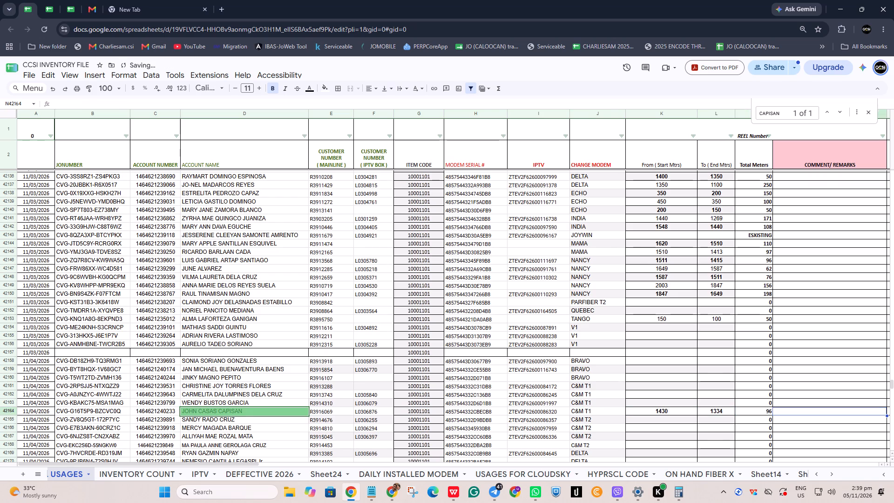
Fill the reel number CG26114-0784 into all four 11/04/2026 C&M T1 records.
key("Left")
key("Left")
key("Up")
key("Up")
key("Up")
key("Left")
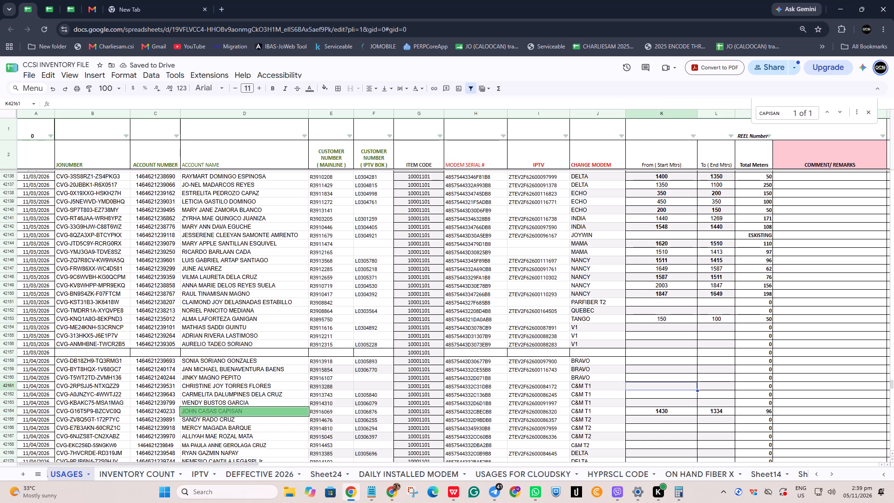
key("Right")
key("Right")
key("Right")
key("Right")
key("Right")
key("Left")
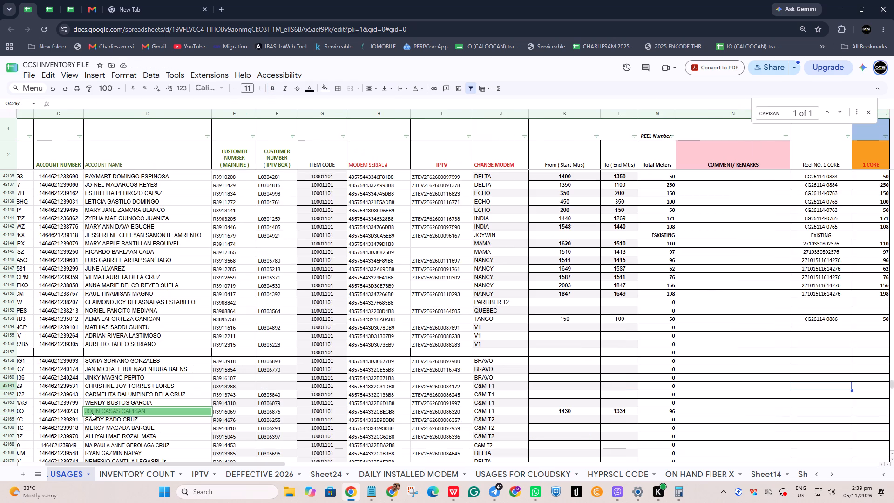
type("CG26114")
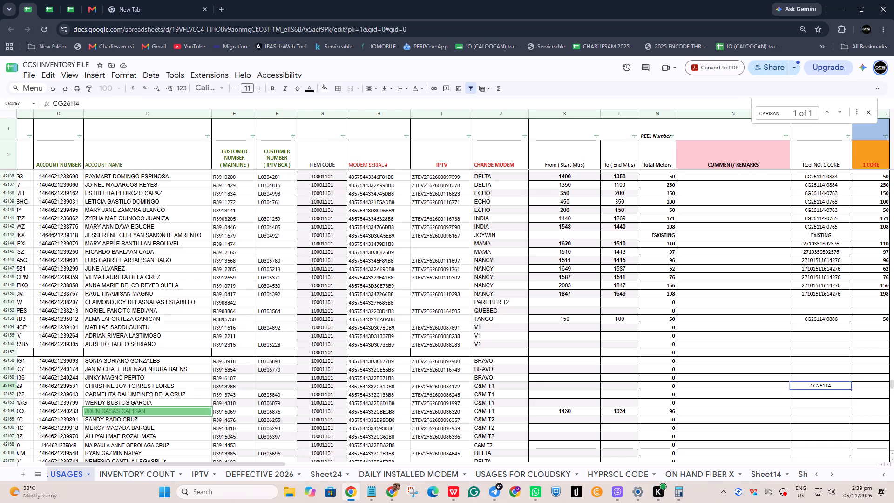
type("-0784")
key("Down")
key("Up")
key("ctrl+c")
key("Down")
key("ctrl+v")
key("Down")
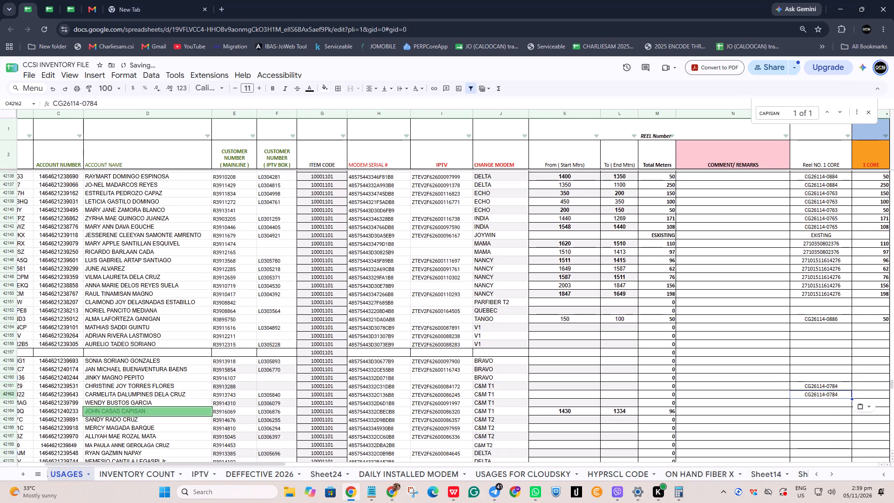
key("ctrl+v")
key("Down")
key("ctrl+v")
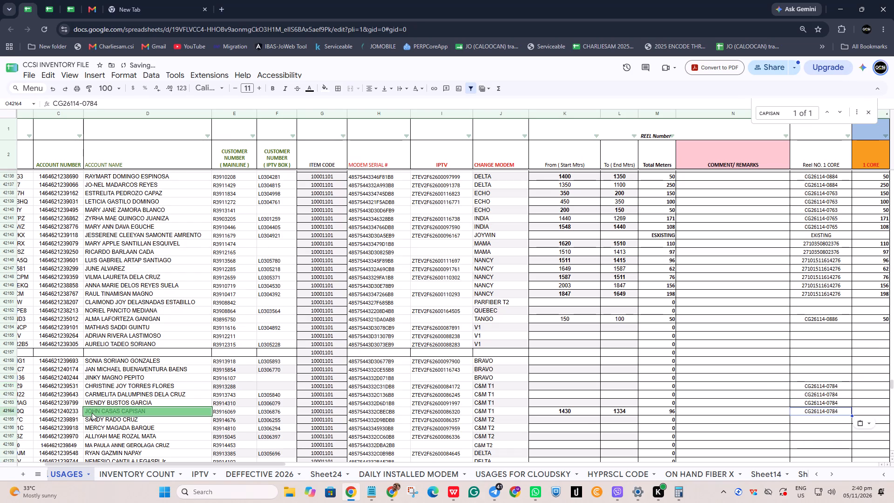
Enter 96 in the 1 CORE column for the CAPISAN record.
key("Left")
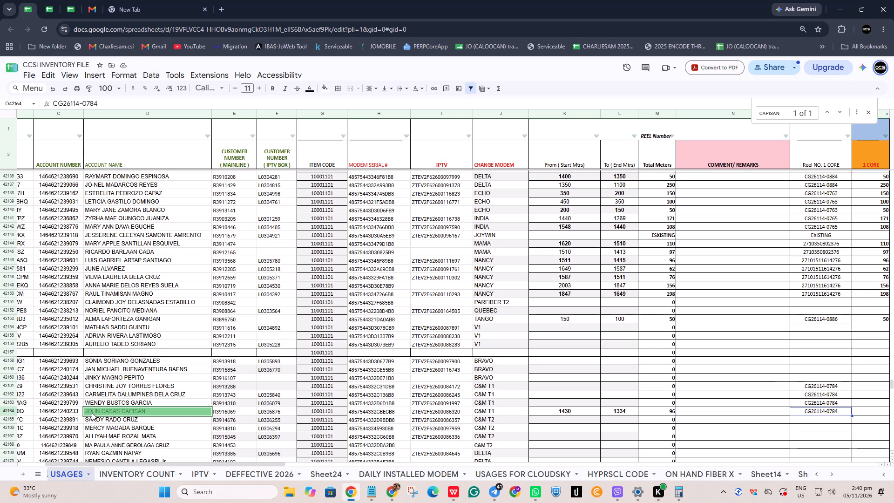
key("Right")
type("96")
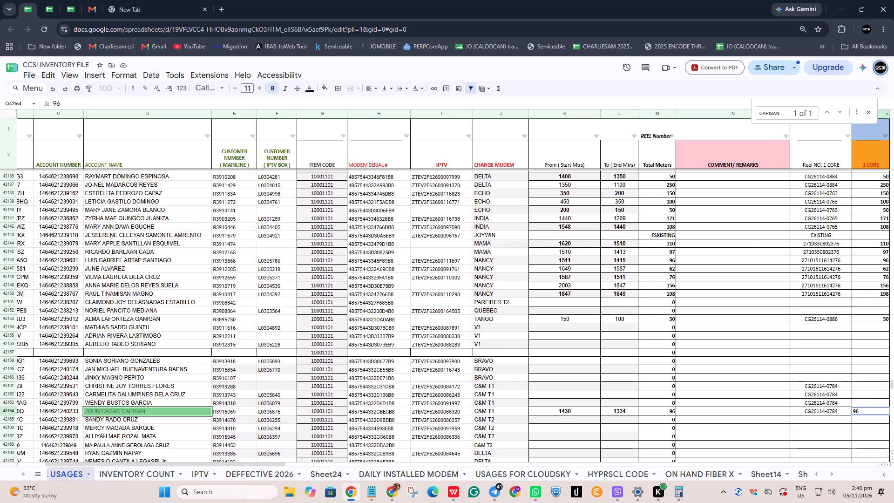
Enter an S-clamp quantity of 4 for each of the four 11/04/2026 C&M T1 records.
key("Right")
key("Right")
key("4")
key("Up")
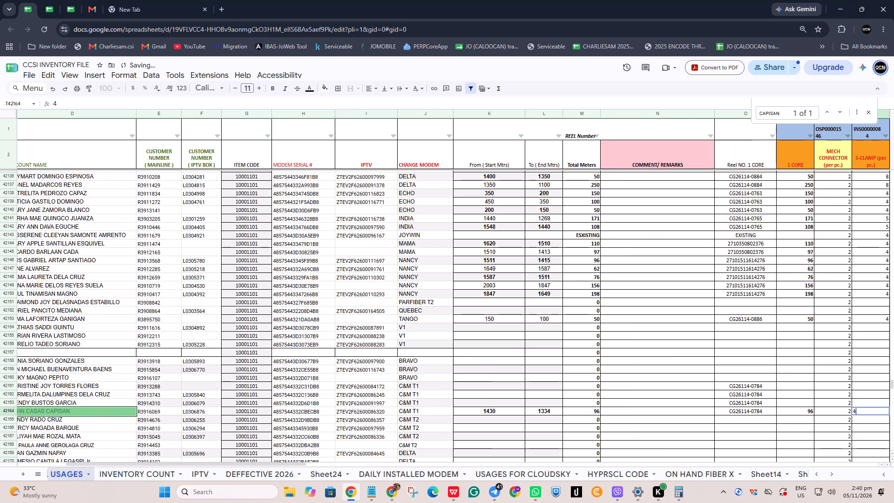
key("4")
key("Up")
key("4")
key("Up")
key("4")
Enter a house bracket quantity of 1 for each of the four 11/04/2026 C&M T1 records.
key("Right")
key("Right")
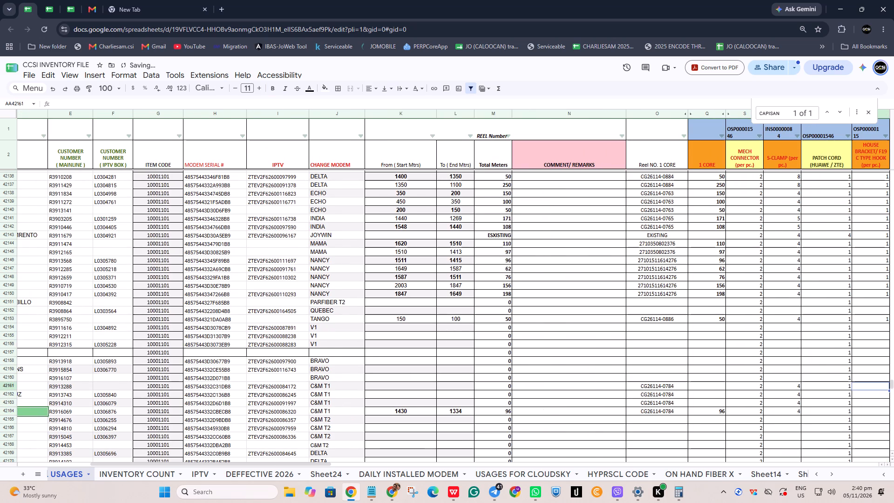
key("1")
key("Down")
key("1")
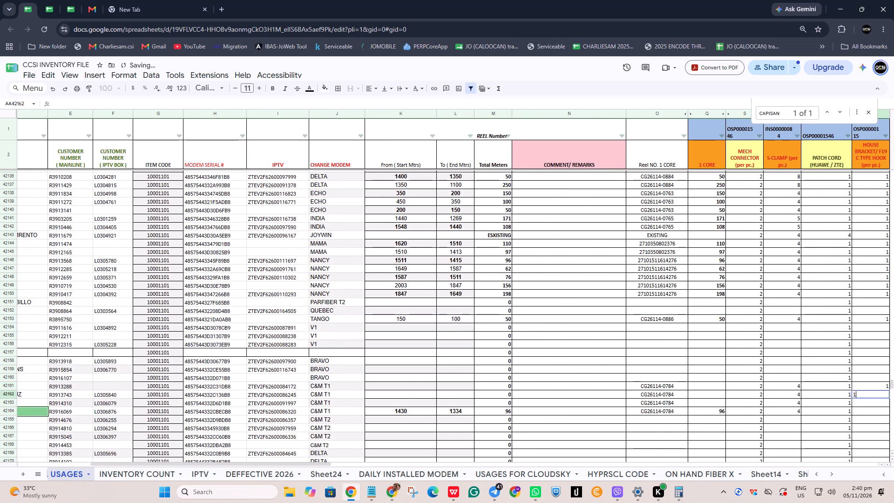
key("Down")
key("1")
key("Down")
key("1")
Enter a mid span hook quantity of 1 for each of the four 11/04/2026 C&M T1 records.
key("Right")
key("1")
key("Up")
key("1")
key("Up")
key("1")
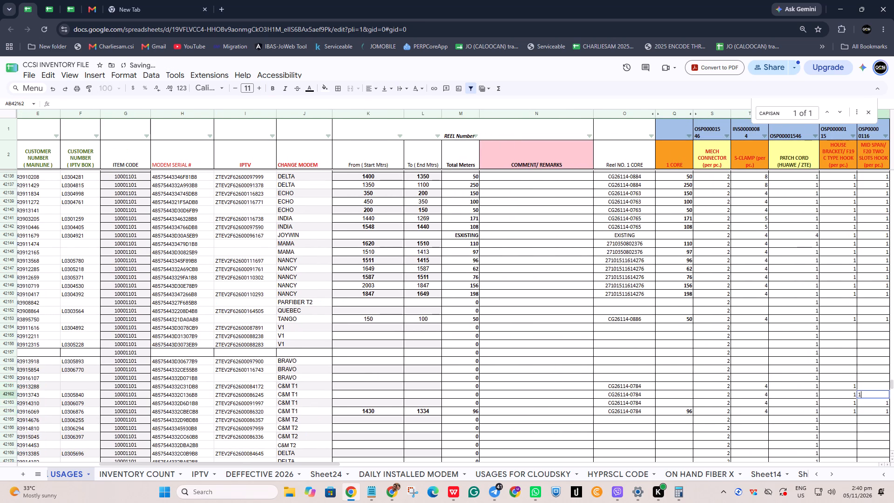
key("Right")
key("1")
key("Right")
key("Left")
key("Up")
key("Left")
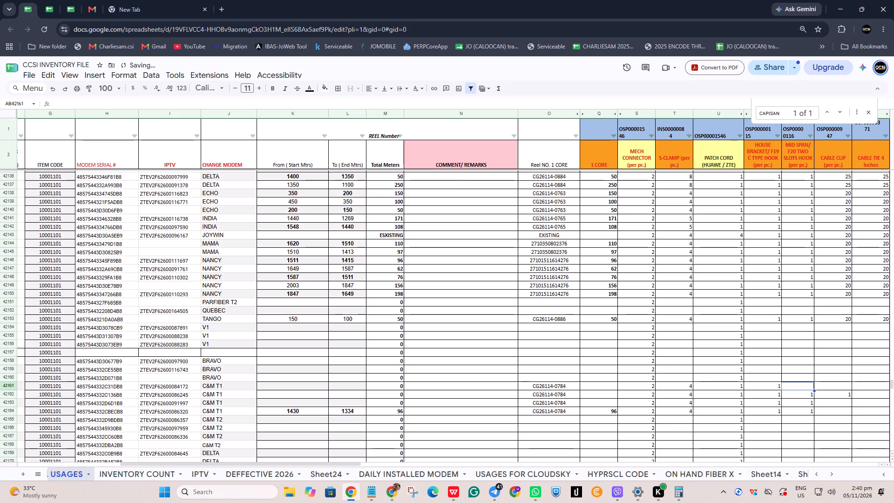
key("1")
Enter a cable clip quantity of 20 for each of the four 11/04/2026 C&M T1 records.
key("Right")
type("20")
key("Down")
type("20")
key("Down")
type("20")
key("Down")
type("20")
Enter a 4-inch cable tie quantity of 20 for each of the four 11/04/2026 C&M T1 records.
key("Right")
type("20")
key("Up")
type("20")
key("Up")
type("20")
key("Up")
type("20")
Enter C in the technician column of the first 11/04/2026 C&M T1 record.
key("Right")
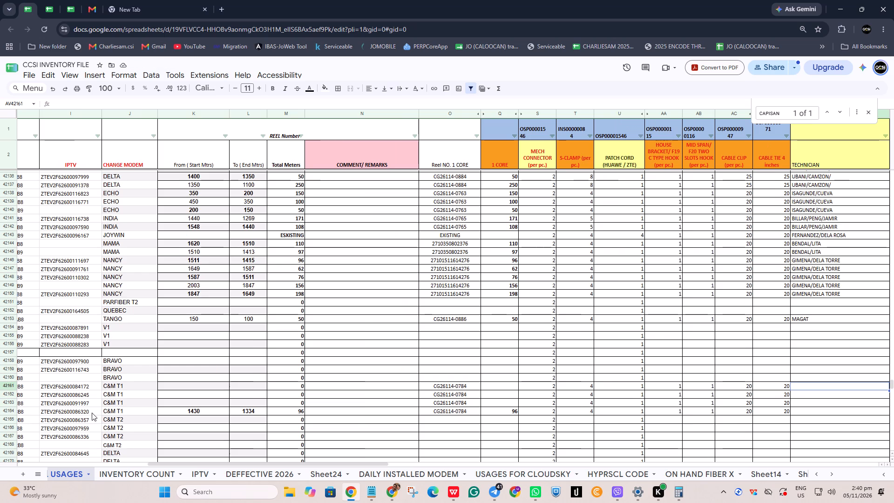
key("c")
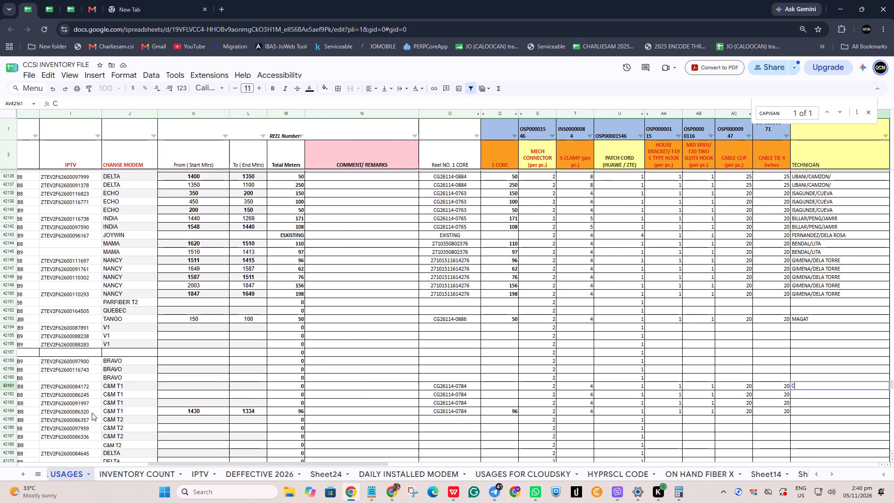
Copy the team name C&M T1 from the first 11/04/2026 C&M T1 record into the technician column of all four C&M T1 records.
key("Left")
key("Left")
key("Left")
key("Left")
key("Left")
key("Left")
key("Left")
key("Left")
key("Left")
key("Left")
key("Left")
key("Left")
key("Left")
key("Left")
key("Left")
key("Left")
key("Left")
key("Left")
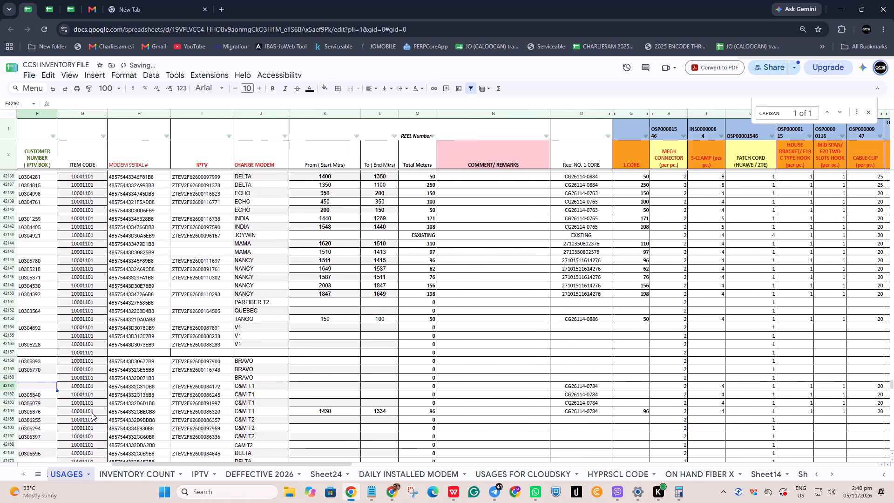
key("Left")
key("Left")
key("Left")
key("Left")
key("Left")
key("Left")
key("Left")
key("Left")
key("Left")
key("Left")
key("Left")
key("Left")
key("Left")
key("Left")
key("Left")
key("Left")
key("Left")
key("Left")
key("Left")
key("Left")
key("Right")
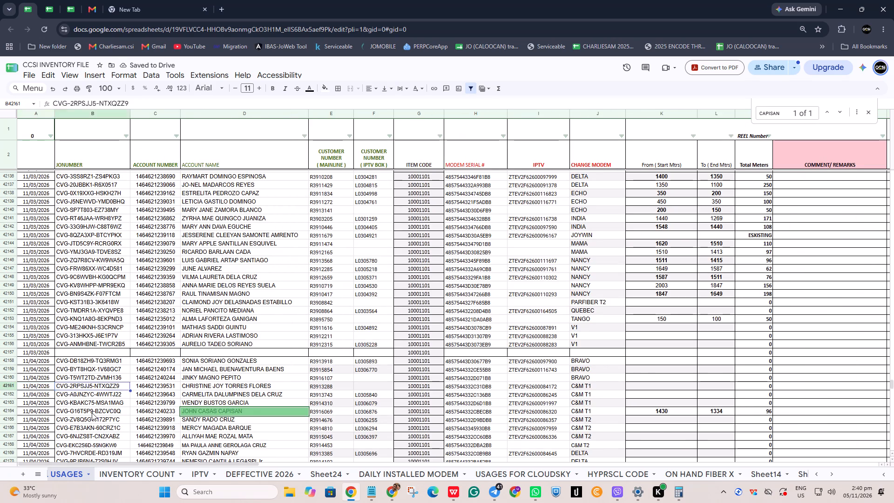
key("Right")
key("Right")
key("Left")
key("Right")
key("Right")
key("Right")
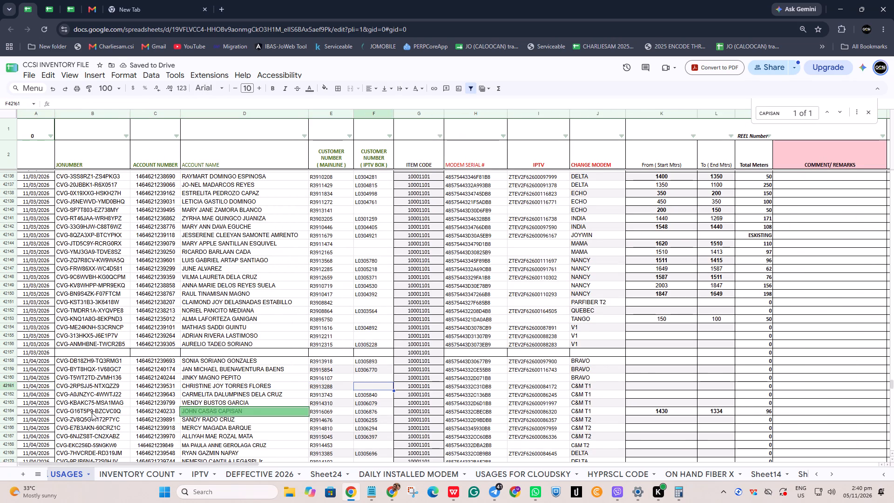
key("Right")
key("Right")
key("Right")
key("Right")
key("ctrl+c")
key("Right")
key("Right")
key("Right")
key("Right")
key("Right")
key("Right")
key("Right")
key("Right")
key("Right")
key("Right")
key("Right")
key("Right")
key("Right")
key("Right")
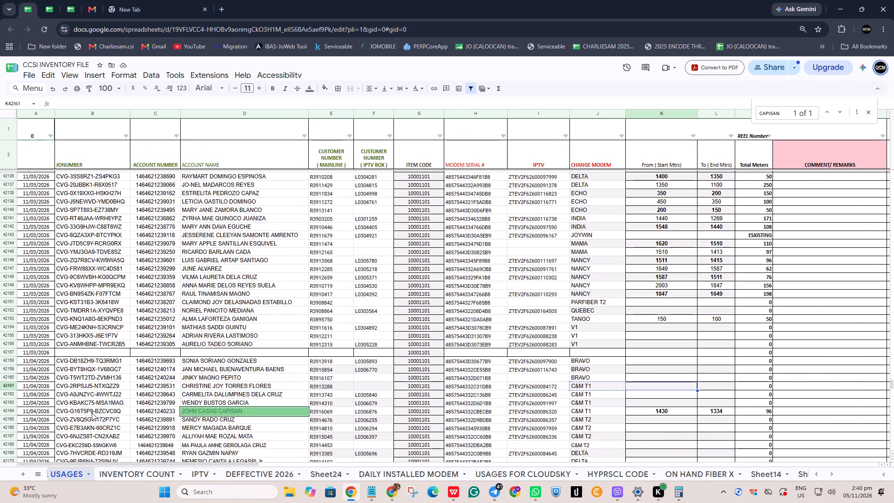
key("Left")
key("Left")
key("Left")
key("Left")
key("Left")
key("Left")
key("Left")
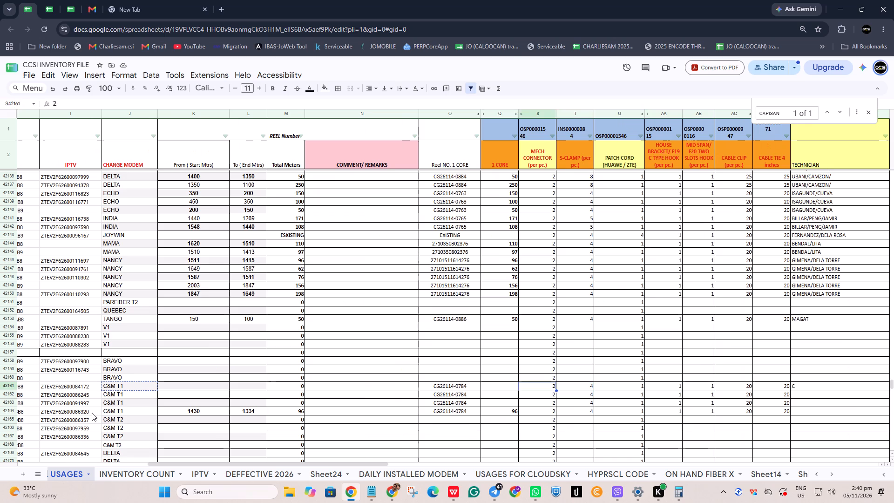
key("Left")
key("Left")
key("Right")
key("Right")
key("Right")
key("Right")
key("Right")
key("Right")
key("Right")
key("Right")
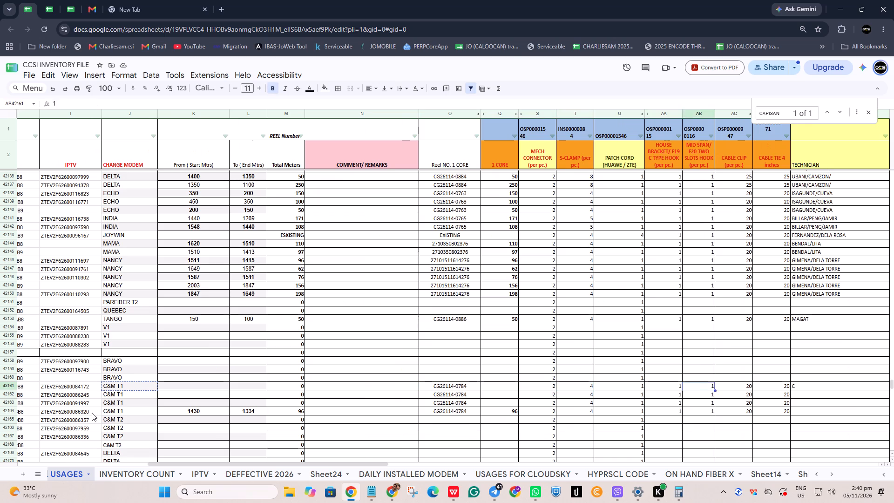
key("Right")
key("Right")
key("ctrl+v")
key("Down")
key("ctrl+v")
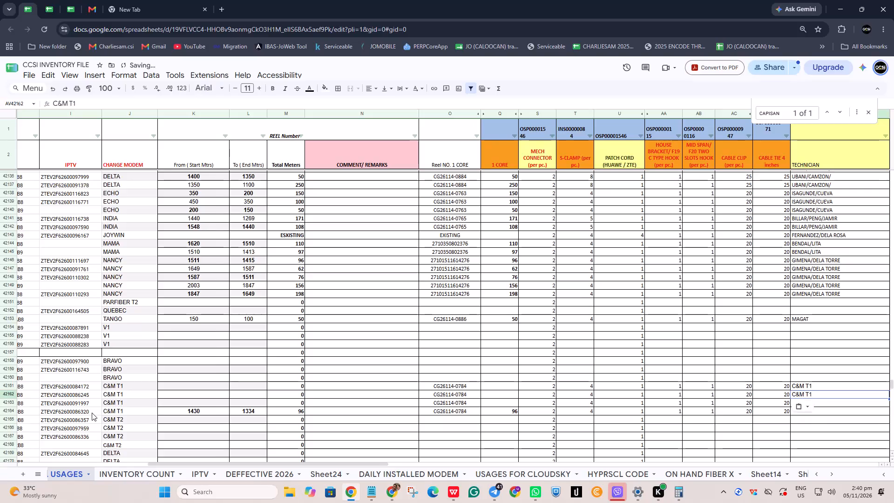
key("Down")
key("ctrl+v")
key("Down")
key("ctrl+v")
Enter an amount paid of 1430 for the fourth 11/04/2026 C&M T1 record.
key("Tab")
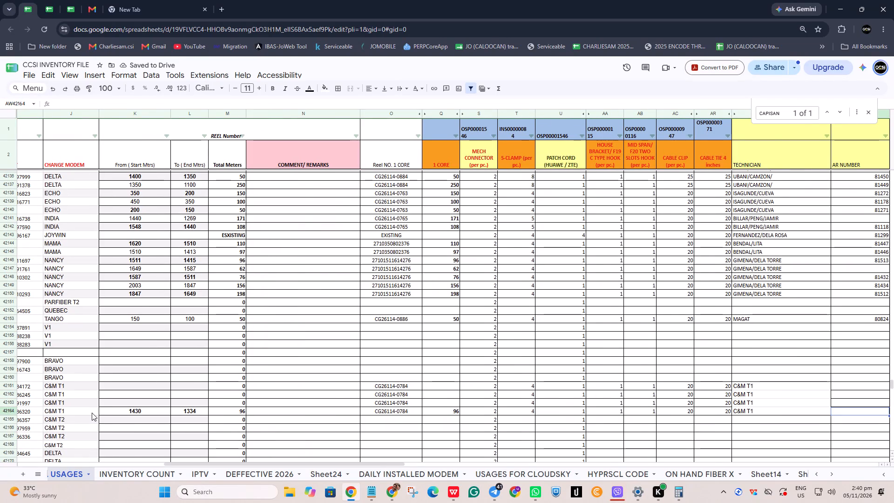
key("Tab")
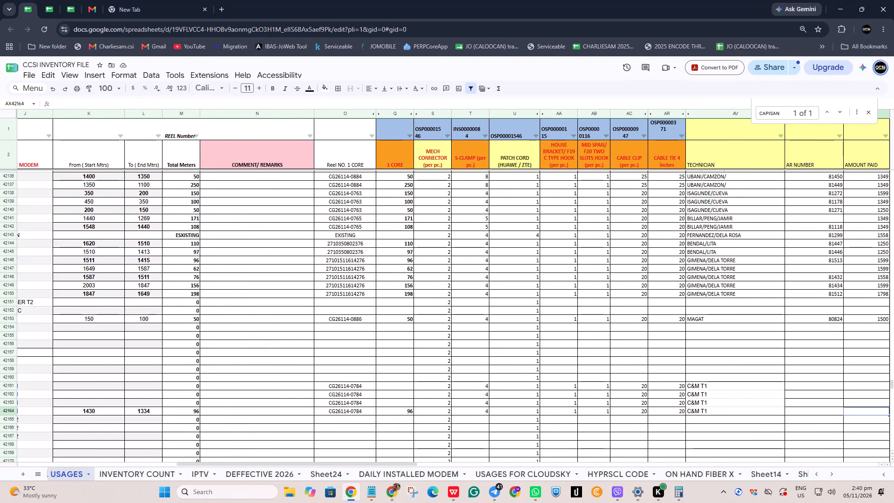
type("1430")
key("Tab")
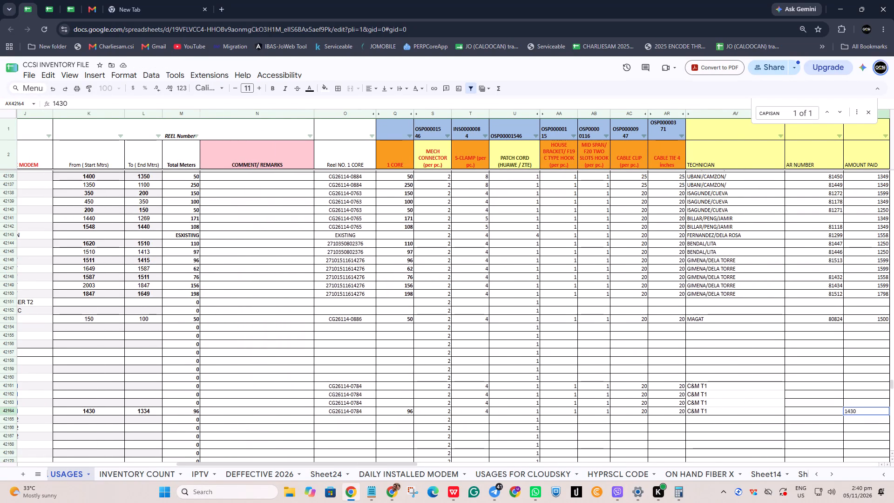
Review the job order, account, customer number, serial and team details of the fourth 11/04/2026 C&M T1 record.
key("Left")
key("Left")
key("Left")
key("Left")
key("Left")
key("Left")
key("Left")
key("Left")
key("Left")
key("Left")
key("Left")
key("Left")
key("Left")
key("Left")
key("Left")
key("Left")
key("Left")
key("Left")
key("Left")
key("Left")
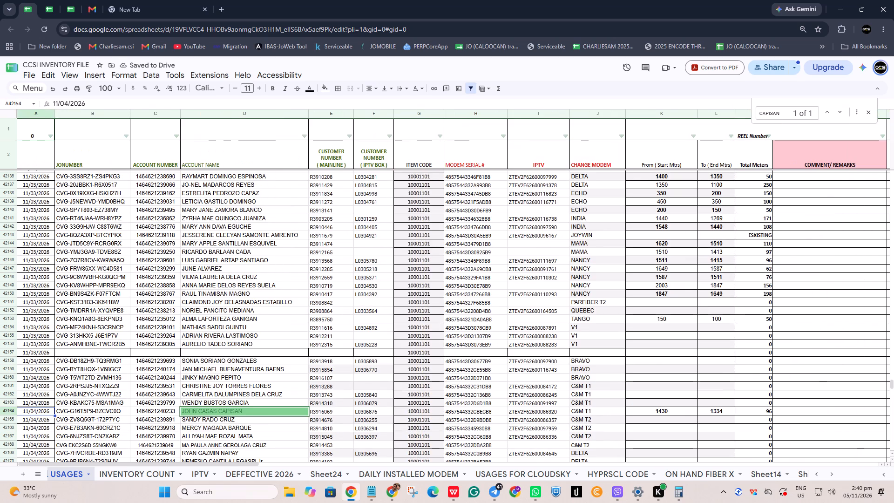
key("Tab")
key("Tab")
key("Tab")
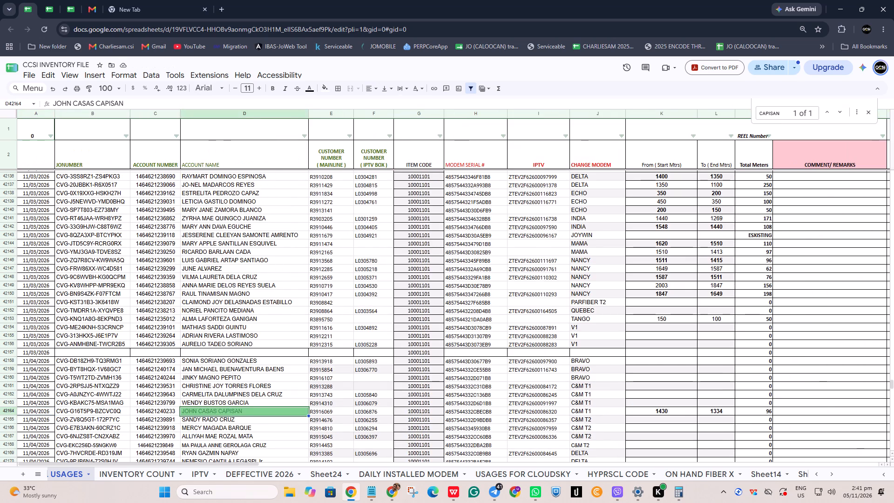
key("Tab")
key("Tab")
key("Tab")
key("Tab")
key("Tab")
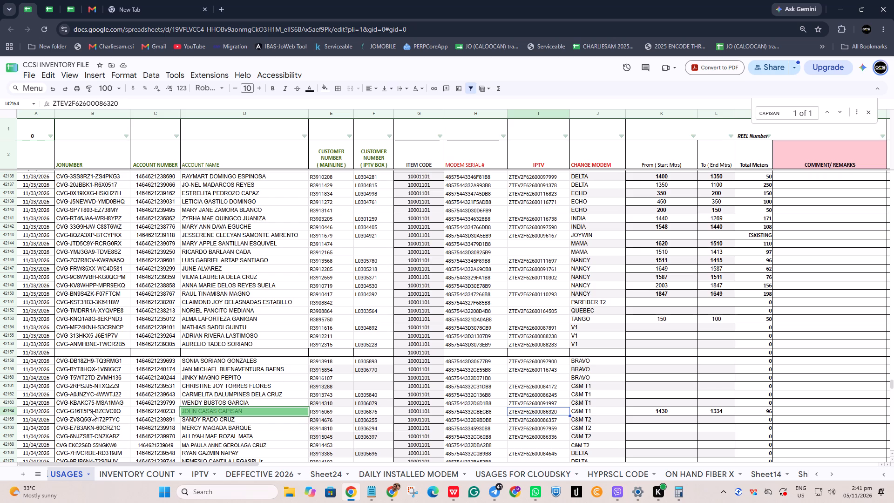
key("Tab")
key("Tab")
key("Left")
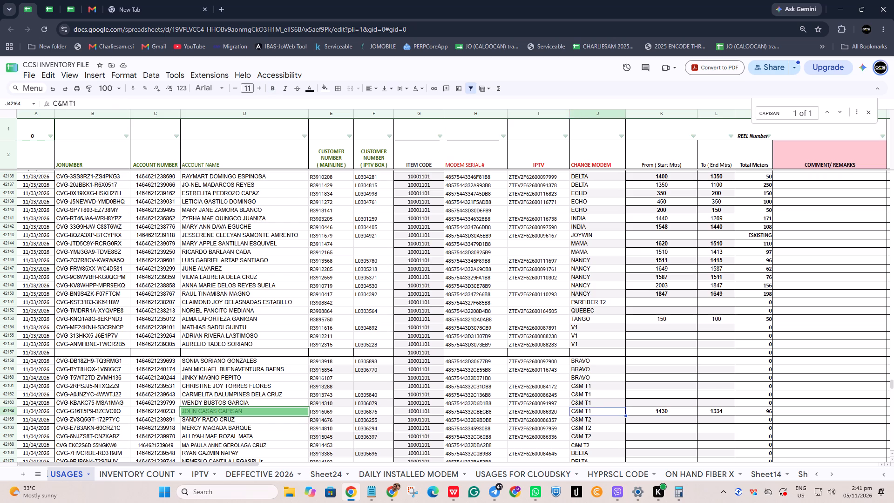
key("Left")
key("Left")
key("Left")
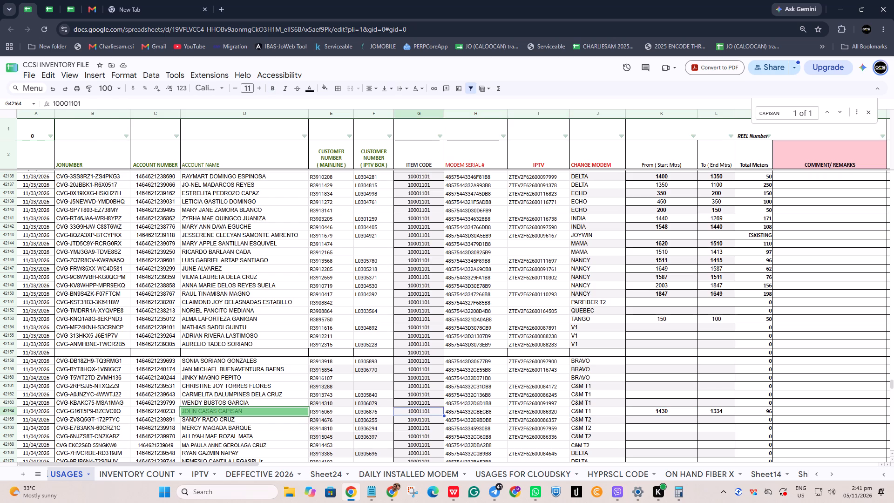
key("Left")
key("Left")
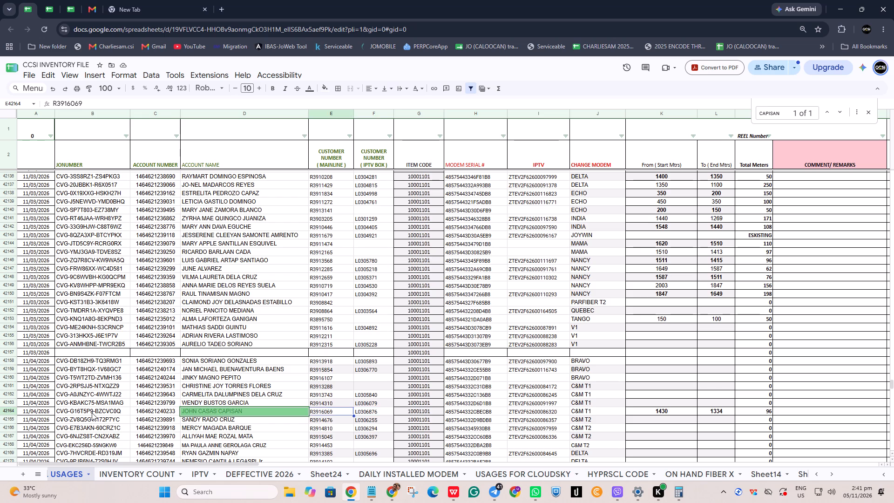
key("Left")
key("Left")
key("Left")
key("Tab")
key("Tab")
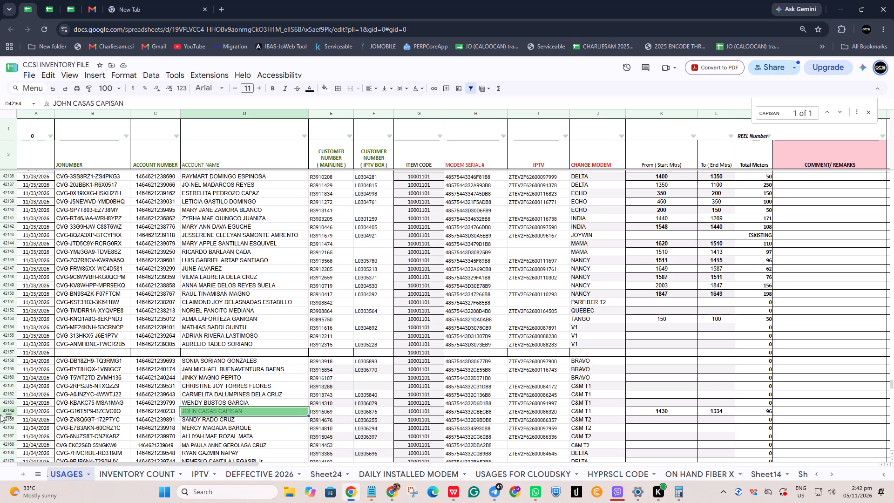
key("Left")
key("Left")
key("Right")
key("Right")
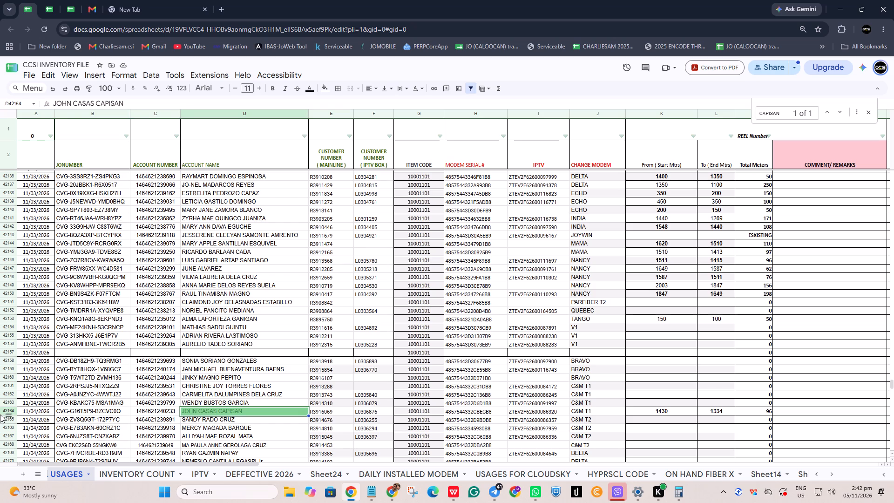
Look through the account names of the 11/04/2026 C&M records adjacent to the highlighted one.
key("Up")
key("Up")
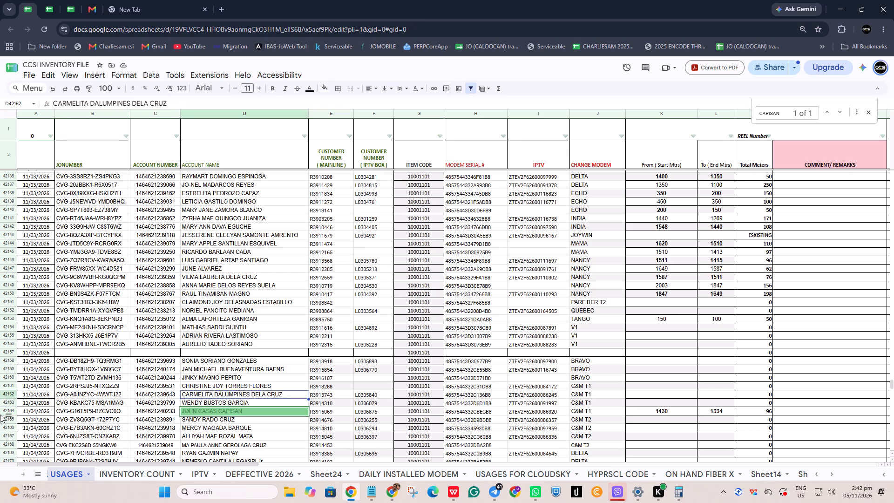
key("Down")
key("Down")
key("Down")
key("Down")
key("Up")
key("Up")
key("Up")
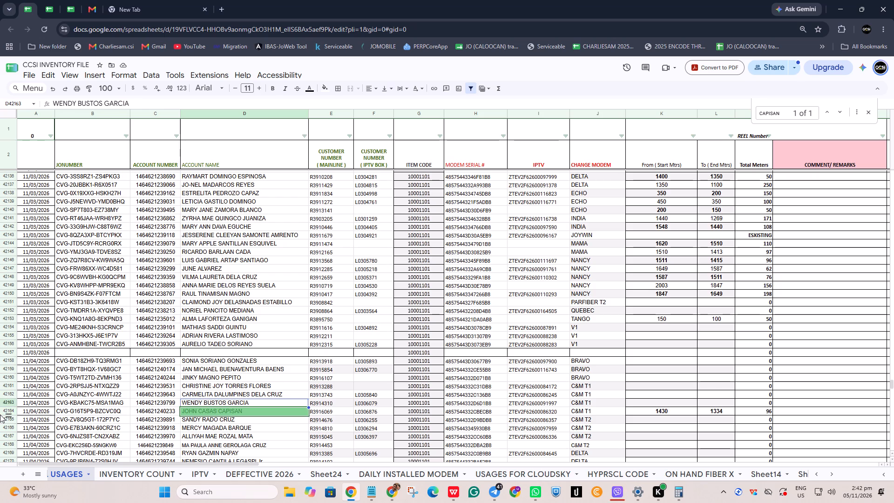
Look through the account names and customer details of the 11/04/2026 BRAVO, C&M and DELTA records for the next one to fill in.
key("Up")
key("Up")
key("Up")
key("Up")
key("Up")
key("Down")
key("Down")
key("Down")
key("Down")
key("Down")
key("Down")
key("Down")
key("Down")
key("Down")
key("Down")
key("Down")
key("Down")
key("Down")
key("Down")
key("Down")
key("Down")
key("Down")
key("Down")
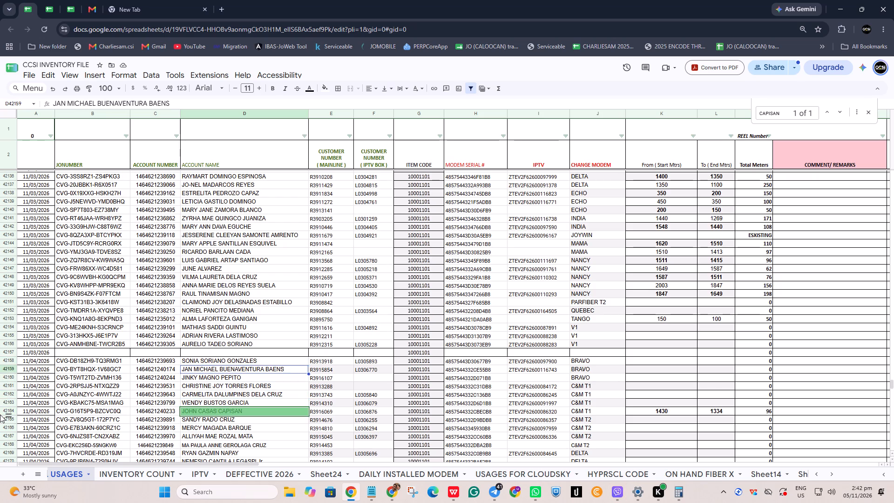
key("Up")
key("Up")
key("Up")
key("Up")
key("Up")
key("Up")
key("Up")
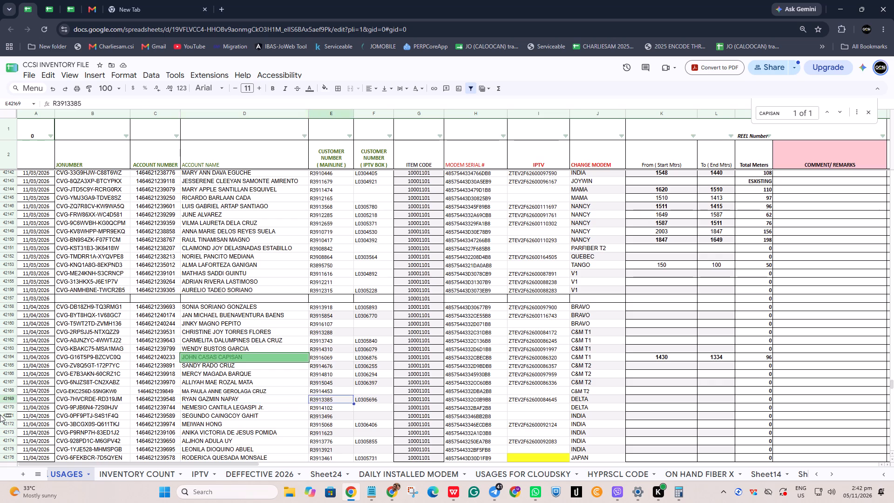
key("Right")
key("Right")
key("Right")
key("Right")
key("Right")
key("Up")
key("Left")
key("Left")
key("Left")
key("Left")
key("Left")
key("Left")
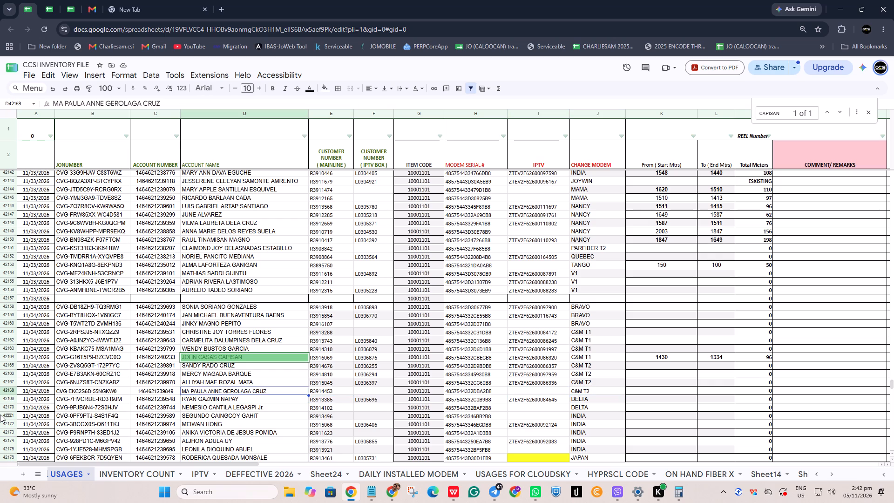
key("Up")
key("Up")
key("Up")
key("Up")
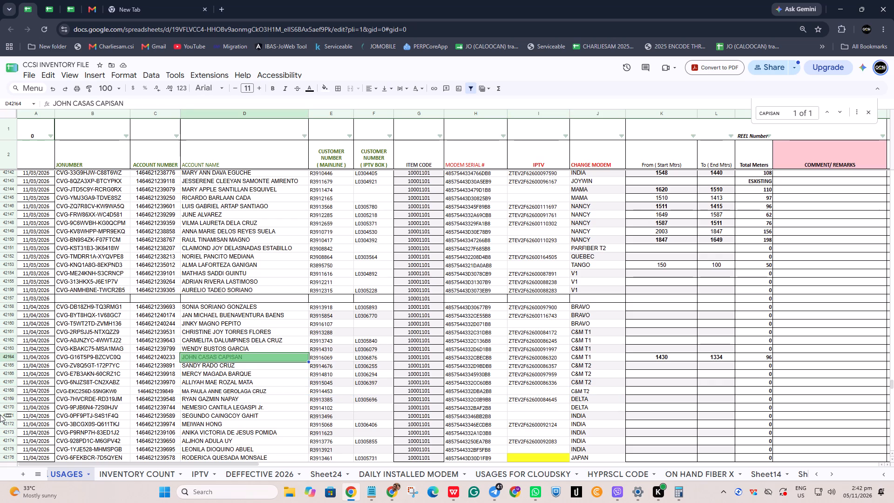
Enter a start reading of 1504 and an end reading of 1430 for the third 11/04/2026 C&M T1 record.
key("Up")
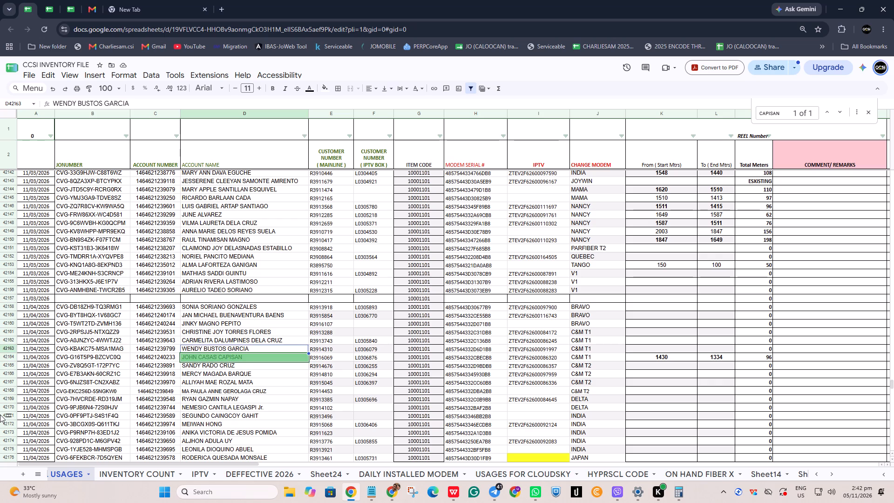
key("Right")
key("Right")
key("Right")
key("Right")
key("Right")
key("Right")
key("Right")
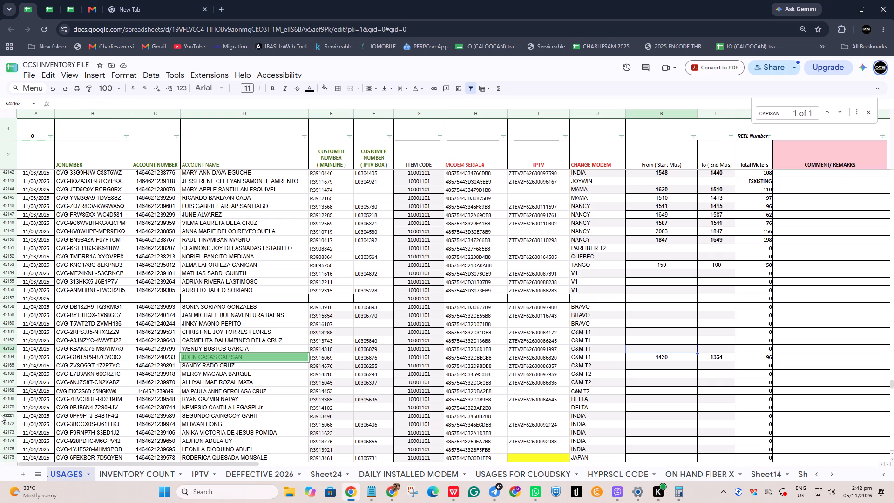
type("1504")
key("Tab")
type("1430")
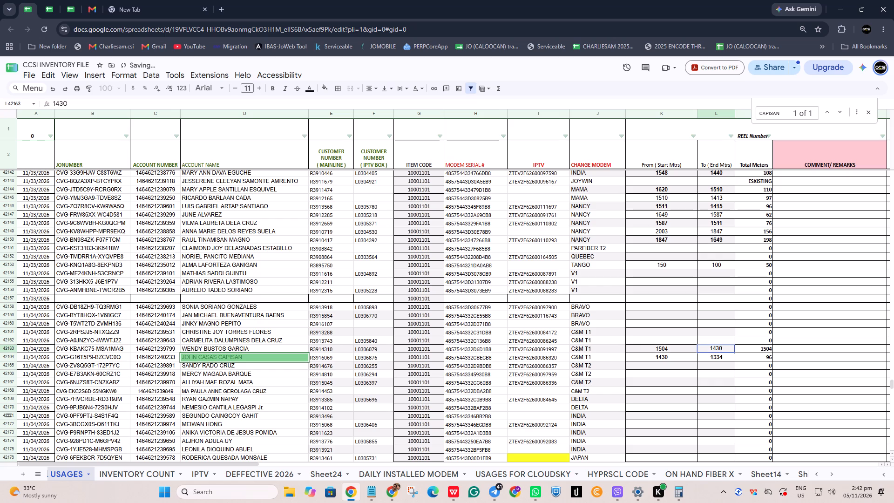
key("Tab")
Enter 74 as the 1 core usage for the third C&M T1 record.
key("Tab")
key("Tab")
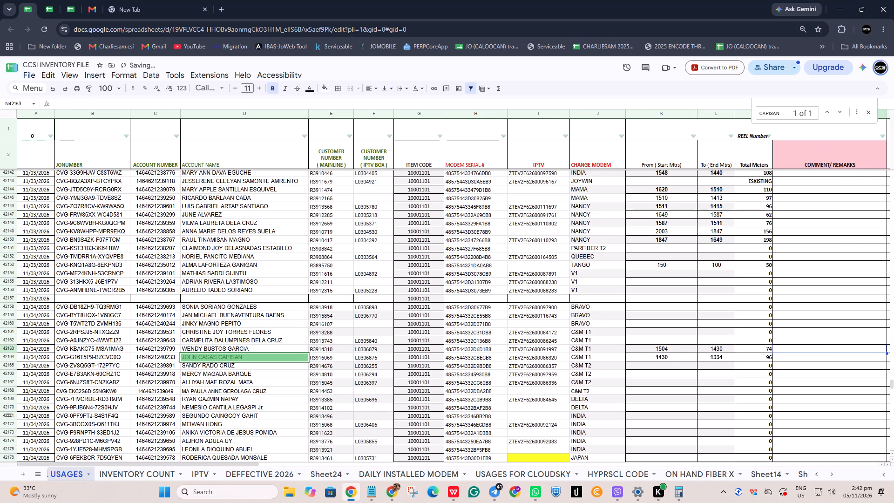
key("Tab")
type("74")
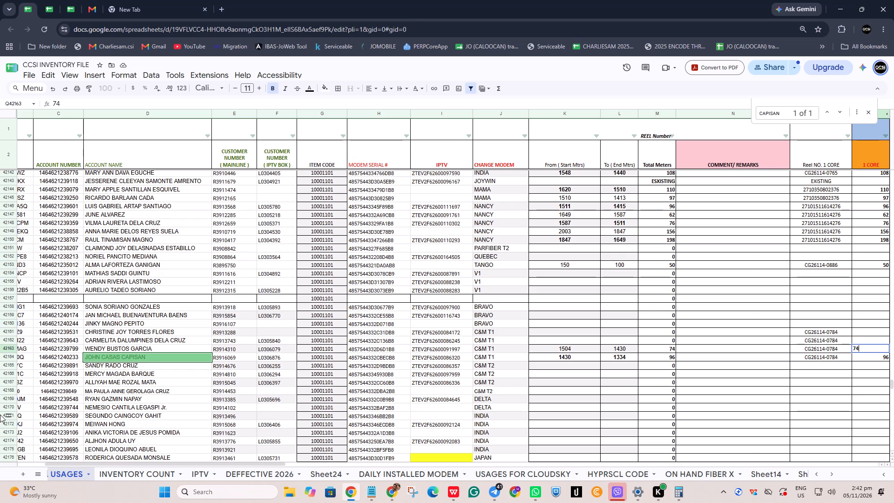
key("Right")
Enter an amount paid of 1599 for the third 11/04/2026 C&M T1 record.
key("Right")
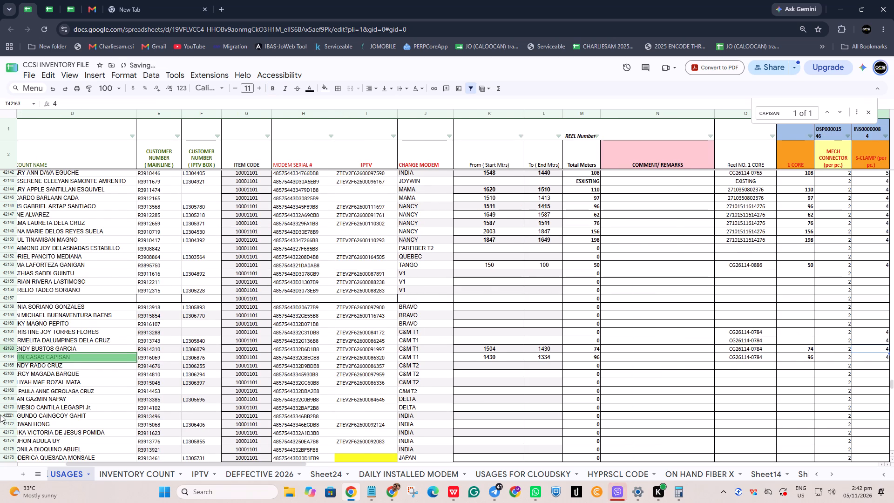
key("Right")
key("Right")
key("Right")
key("Right")
key("Right")
key("Right")
key("Right")
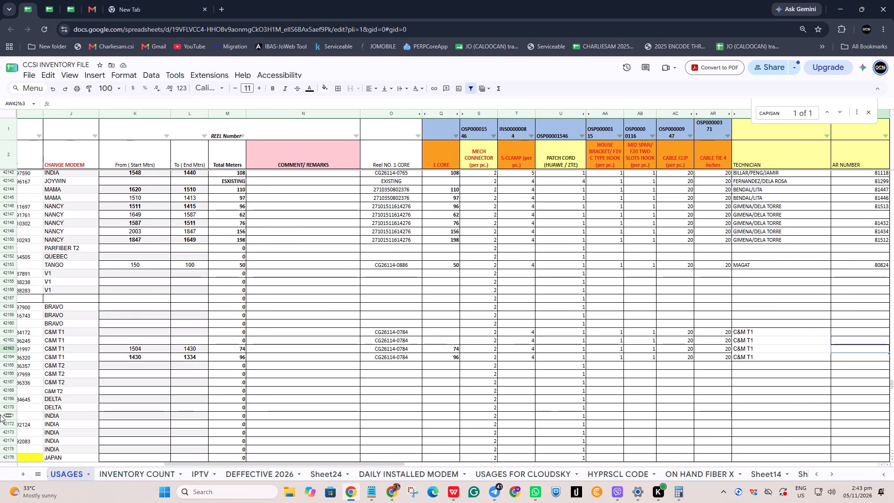
key("Tab")
type("15")
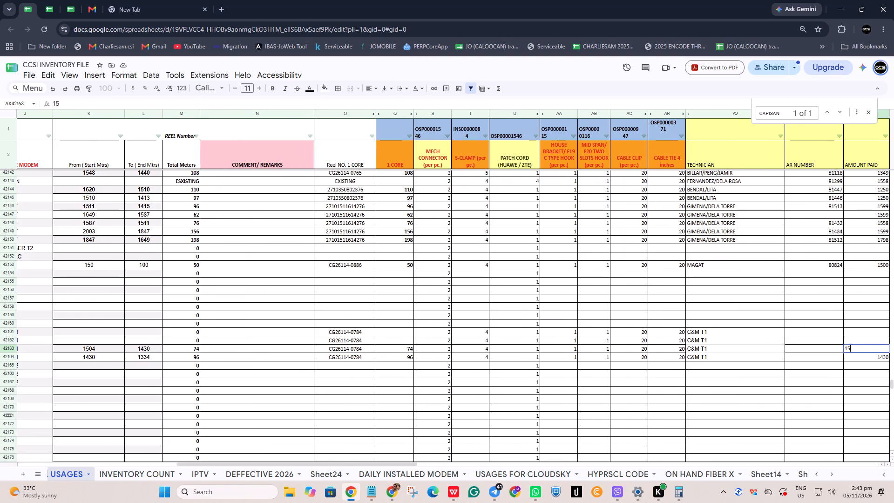
type("99")
key("Left")
Review the third 11/04/2026 C&M T1 record from its materials back to its account details and start reading.
key("Left")
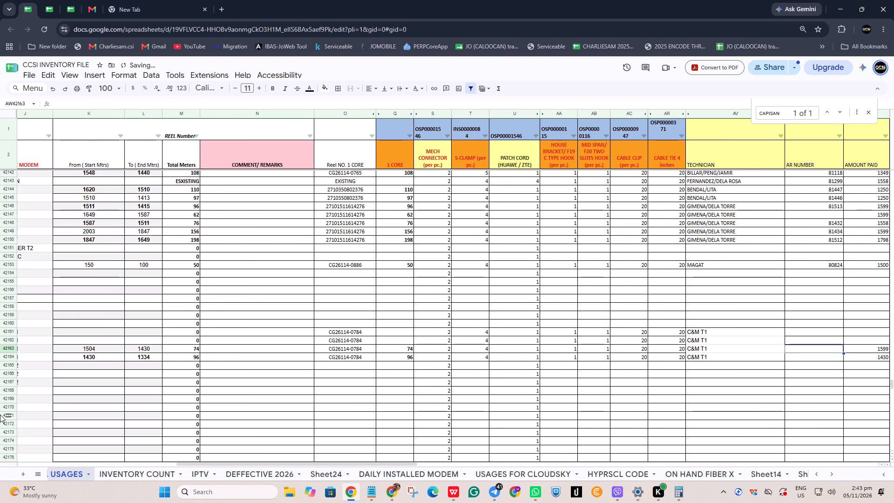
key("Right")
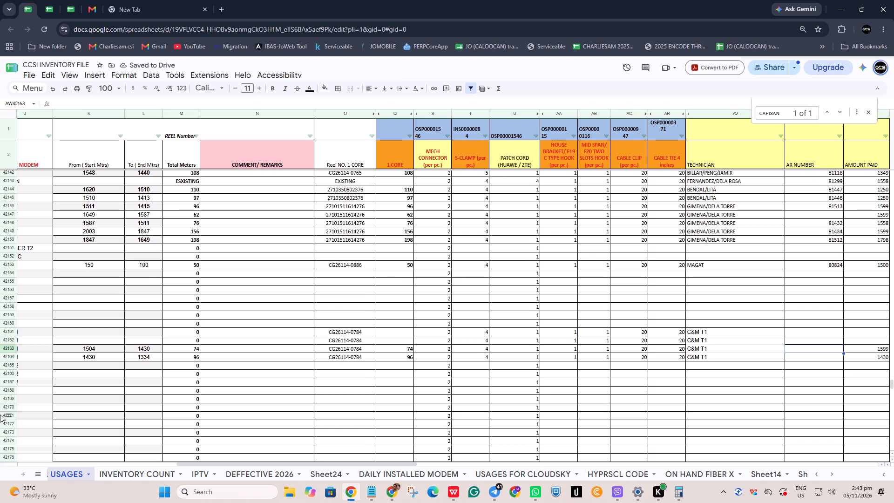
key("Left")
key("Left")
key("Left")
key("Left")
key("Left")
key("Left")
key("Left")
key("Left")
key("Left")
key("Left")
key("Left")
key("Left")
key("Left")
key("Left")
key("Left")
key("Left")
key("Left")
key("Left")
key("Left")
key("Left")
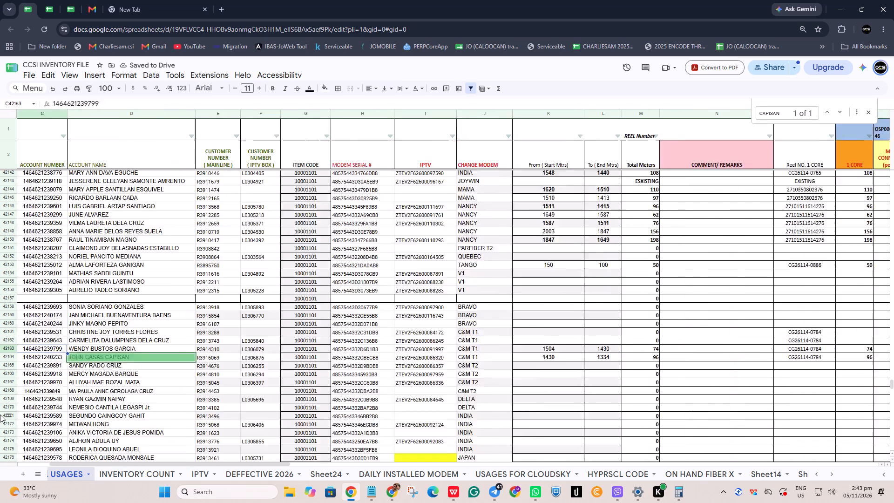
key("Right")
key("Right")
key("Right")
key("Right")
key("Right")
key("Right")
key("Right")
key("Right")
key("Right")
key("Right")
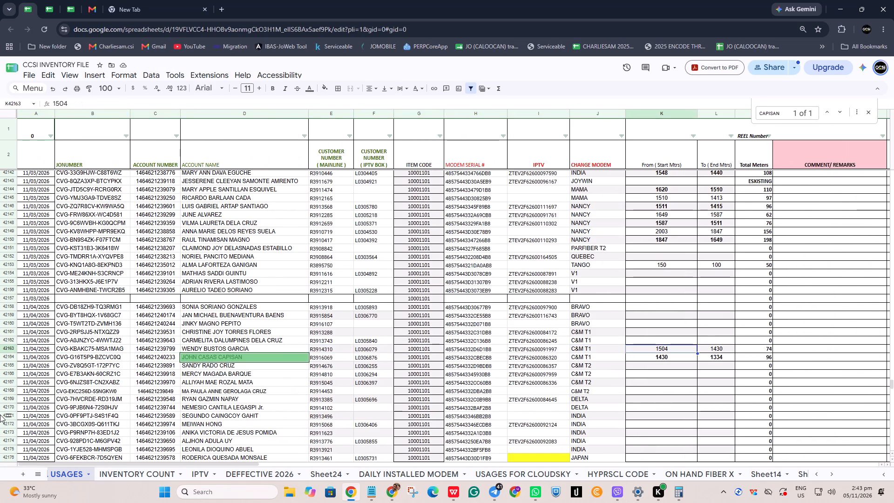
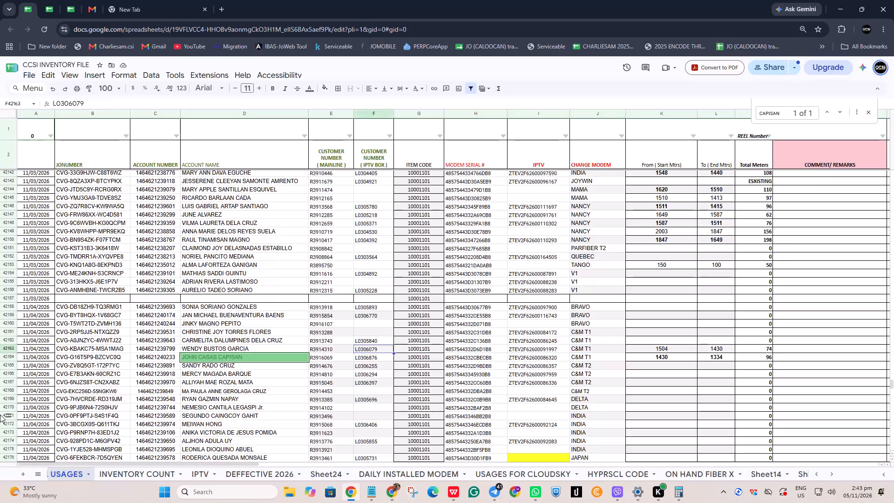
Review the third 11/04/2026 C&M T1 record across its materials and payment details, returning to its date.
key("Right")
key("Right")
key("Right")
key("Right")
key("Right")
key("Right")
key("Right")
key("Right")
key("Right")
key("Right")
key("Right")
key("Right")
key("Right")
key("Right")
key("Right")
key("Right")
key("Right")
key("Right")
key("Right")
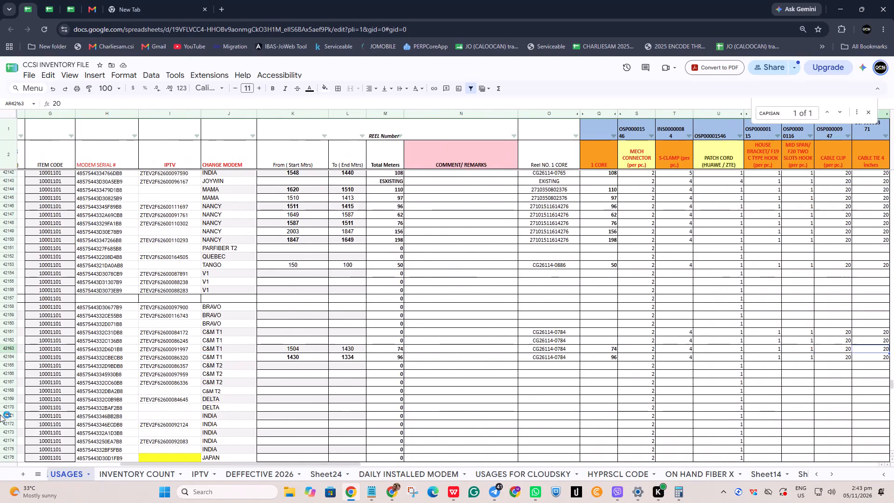
key("Right")
key("Right")
key("Right")
key("Right")
key("Right")
key("Right")
key("Right")
key("Left")
key("Left")
key("Left")
key("Left")
key("Left")
key("Left")
key("Left")
key("Left")
key("Left")
key("Left")
key("Left")
key("Left")
key("Left")
key("Left")
key("Left")
key("Left")
key("Left")
key("Left")
key("Left")
key("Left")
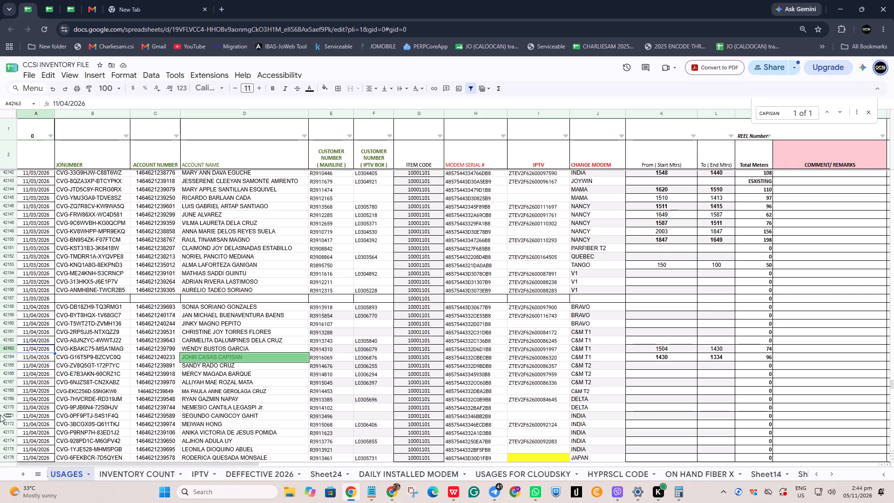
Enter a start reading of 1573 and an end reading of 1501 for the second 11/04/2026 C&M T1 record.
key("Right")
key("Right")
key("Right")
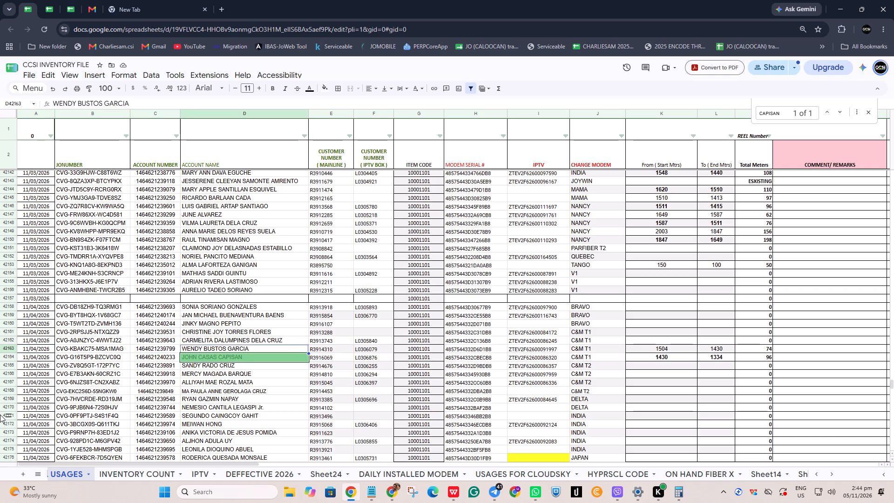
key("Up")
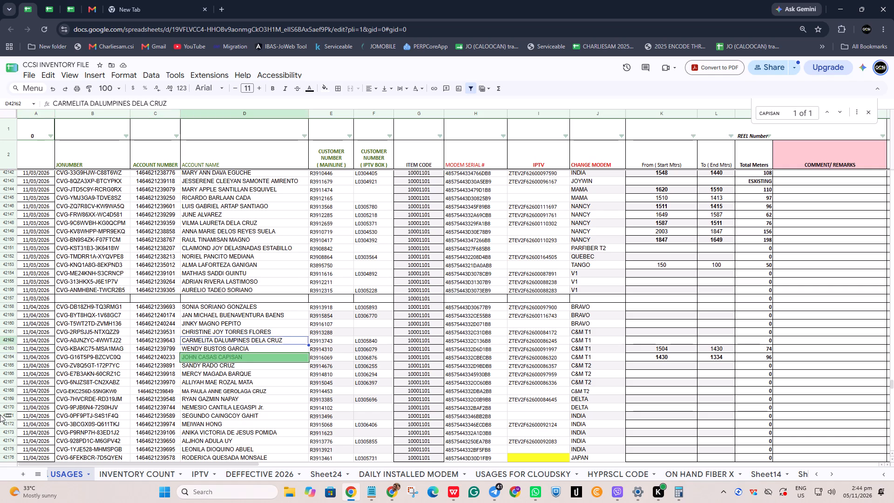
key("Tab")
key("Tab")
key("Tab")
key("Tab")
key("Tab")
key("Tab")
key("Tab")
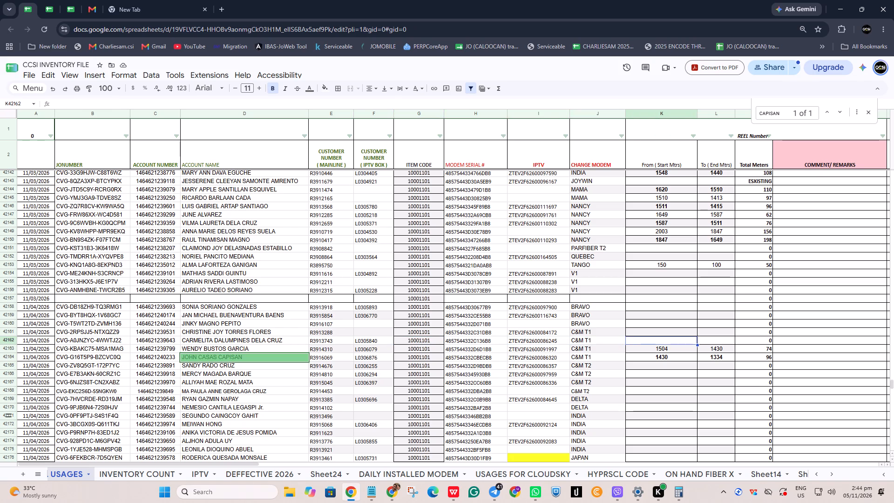
type("1573")
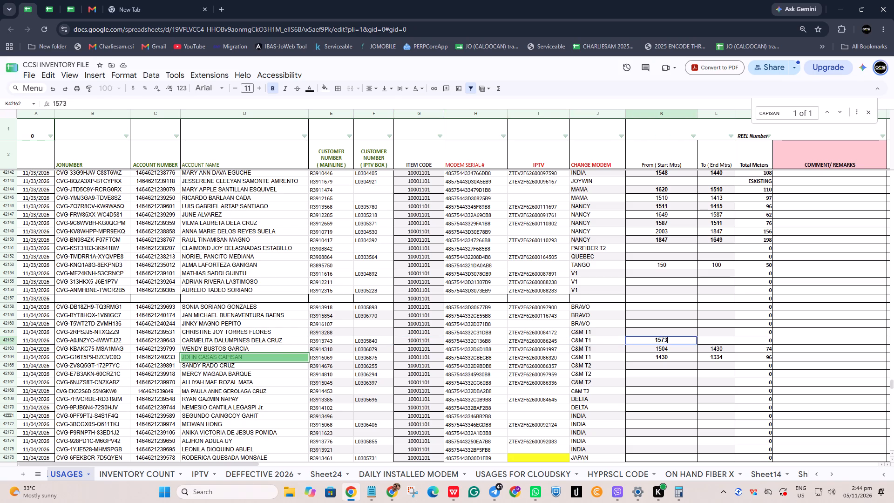
key("Tab")
type("1501")
key("Tab")
Enter 72 as the 1 core usage for the second 11/04/2026 C&M T1 record.
key("Tab")
key("Tab")
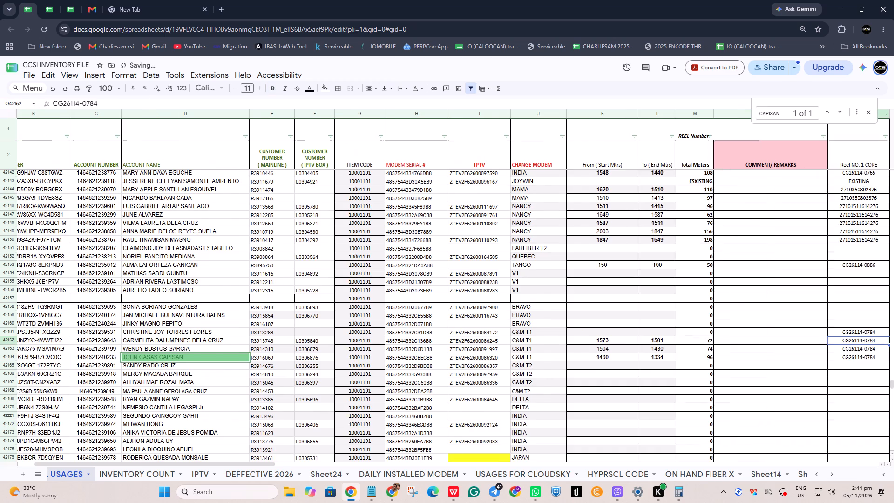
key("Tab")
type("752")
key("Tab")
key("Tab")
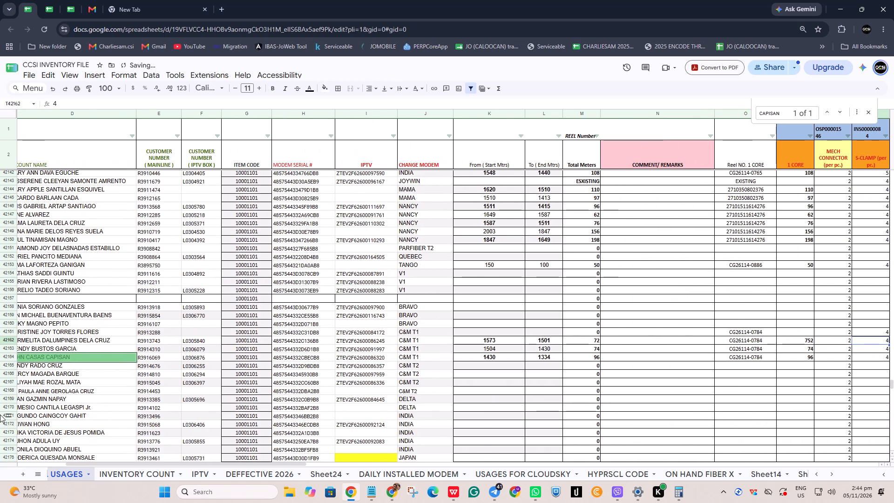
key("Left")
key("Left")
type("72")
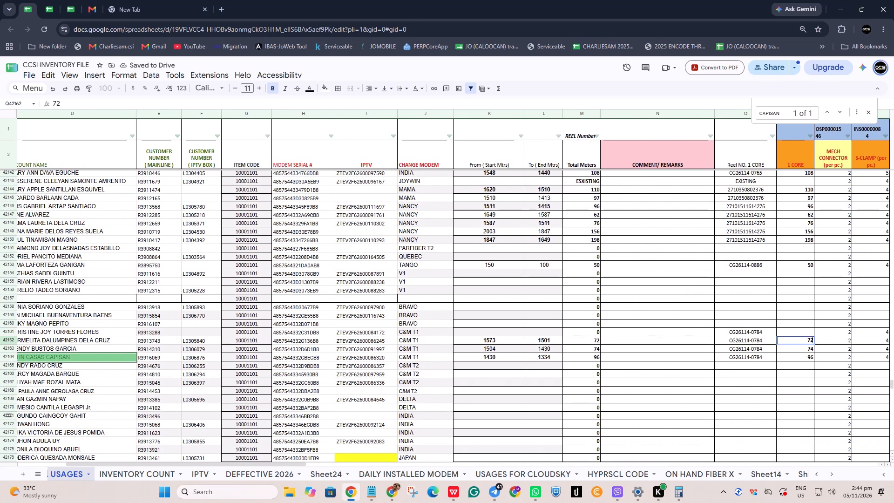
key("Tab")
Enter an amount paid of 1349 for the second 11/04/2026 C&M T1 record.
key("Tab")
key("Tab")
key("Tab")
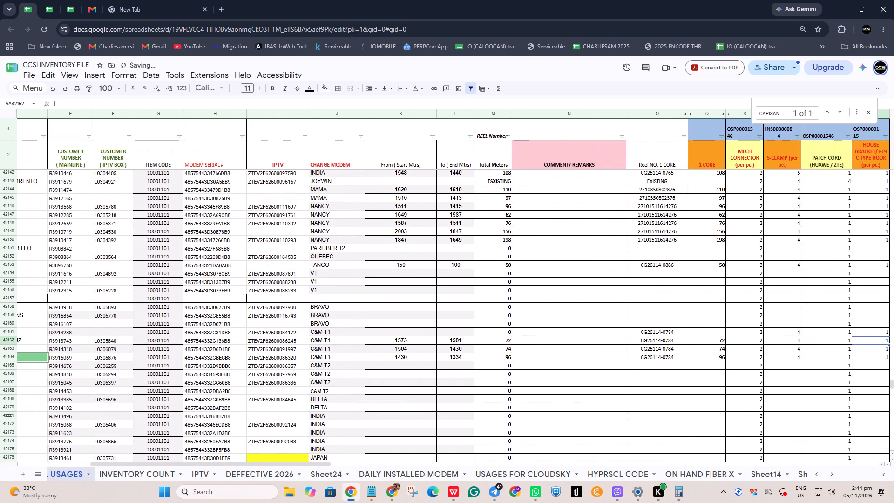
key("Tab")
key("Tab")
key("Tab")
key("Tab")
key("Tab")
key("Tab")
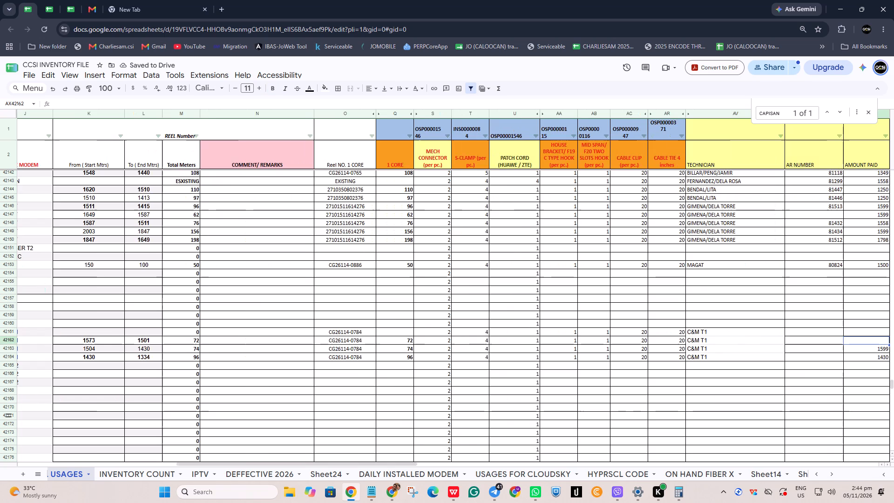
key("1")
type("349")
key("Tab")
Review the second 11/04/2026 C&M T1 record from its payment details back to its date, account name and customer numbers.
key("Left")
key("Left")
key("Left")
key("Left")
key("Left")
key("Left")
key("Left")
key("Left")
key("Left")
key("Left")
key("Left")
key("Left")
key("Left")
key("Left")
key("Left")
key("Left")
key("Left")
key("Left")
key("Left")
key("Left")
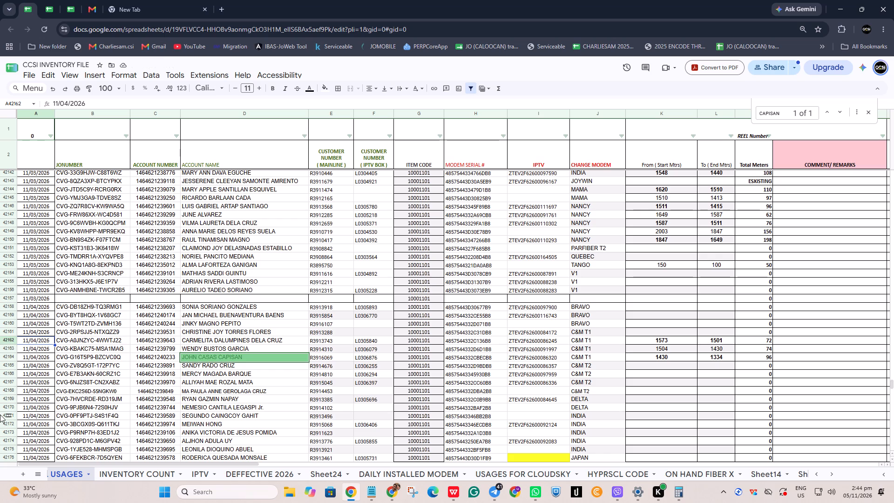
key("Tab")
key("Tab")
key("Tab")
key("Tab")
key("Tab")
key("Tab")
key("Left")
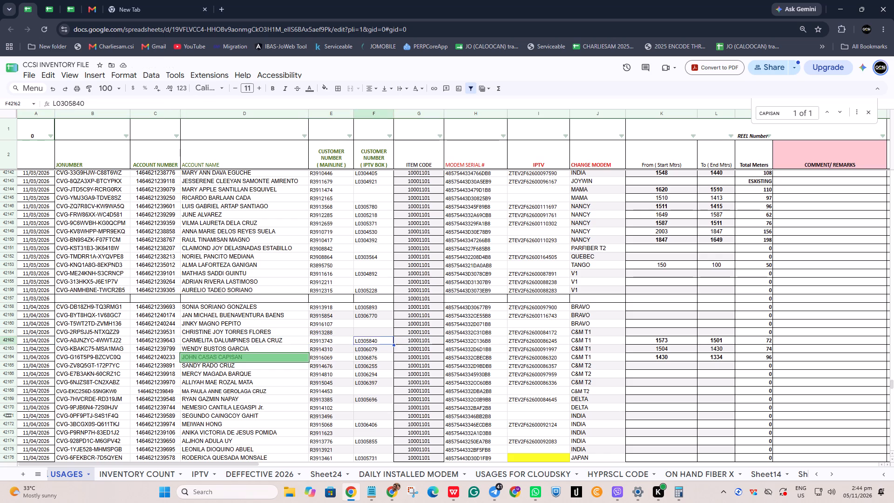
key("Left")
key("Left")
key("Left")
key("Tab")
Enter a start reading of 1706 and an end reading of 1573 for the first 11/04/2026 C&M T1 record.
key("Up")
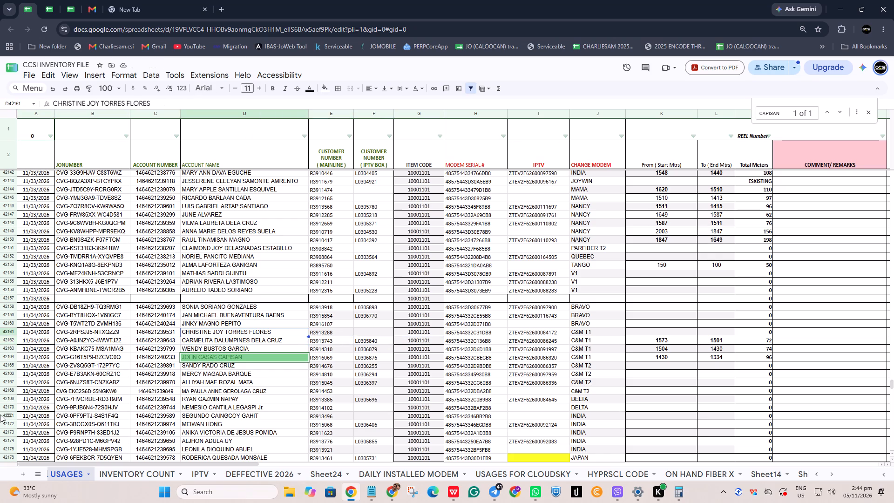
key("Tab")
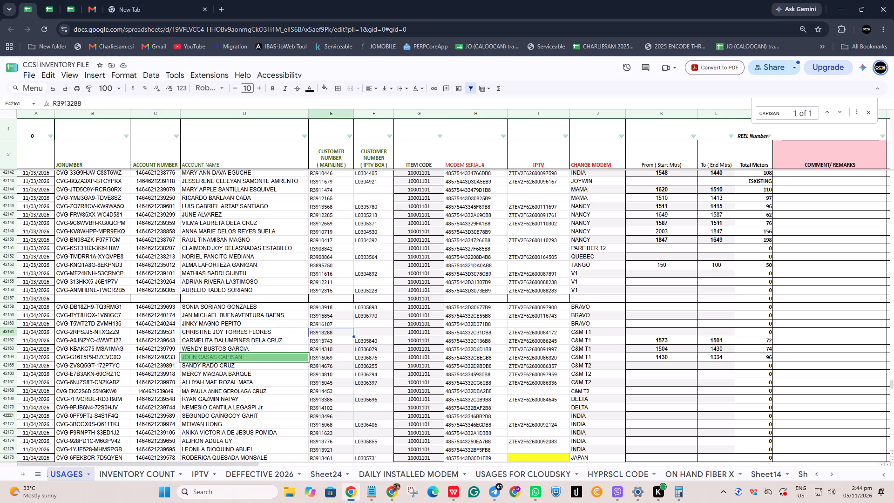
key("Left")
key("Tab")
key("Tab")
key("Tab")
key("Tab")
key("Tab")
key("Tab")
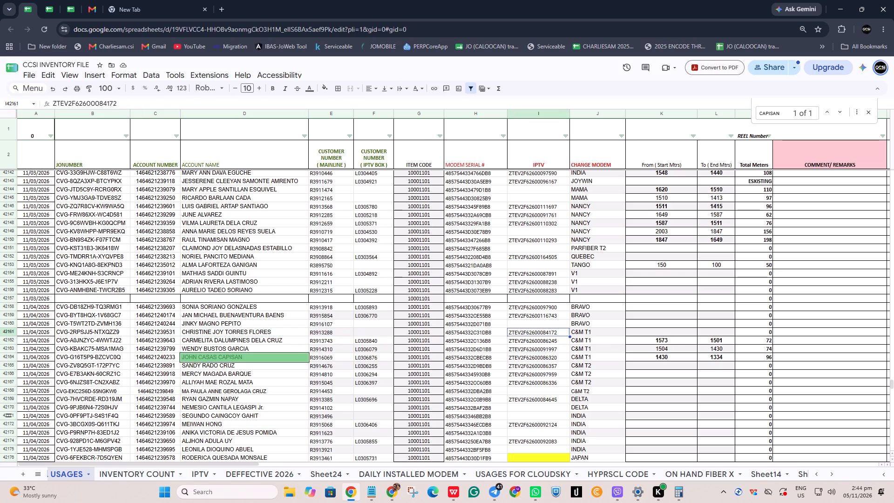
key("Tab")
key("1")
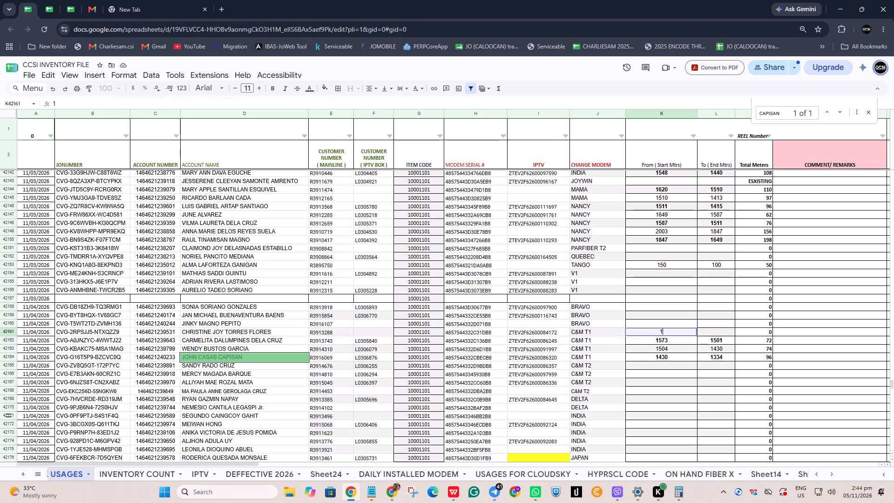
type("33")
key("Left")
key("Tab")
type("1706")
key("Tab")
type("1573")
key("Tab")
Enter 133 as the 1 core usage for the first 11/04/2026 C&M T1 record.
key("Tab")
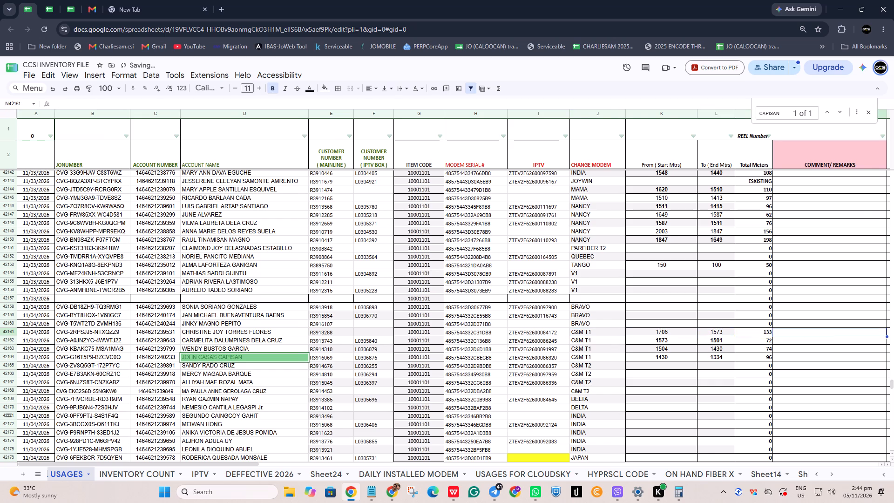
key("Tab")
key("Tab")
type("133")
key("Tab")
Enter an amount paid of 1798 for the first 11/04/2026 C&M T1 record.
key("Tab")
key("Tab")
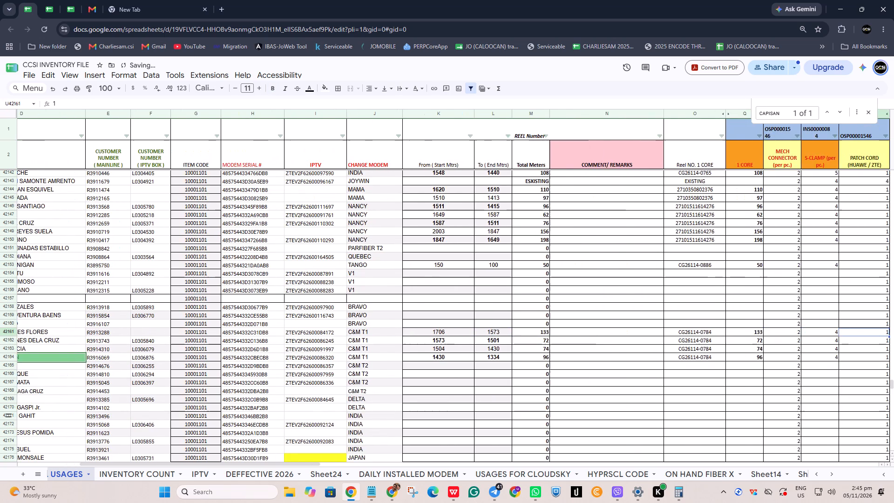
key("Tab")
key("Tab")
key("Tab")
key("Tab")
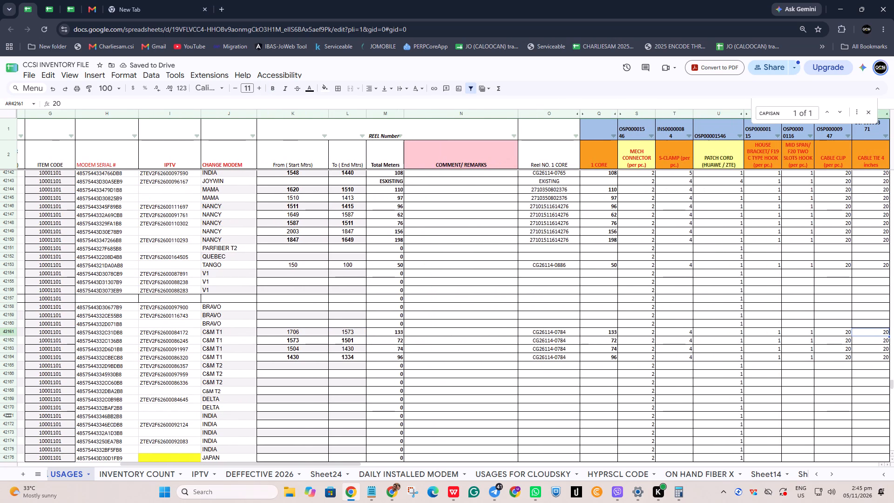
key("Tab")
key("Tab")
key("Tab")
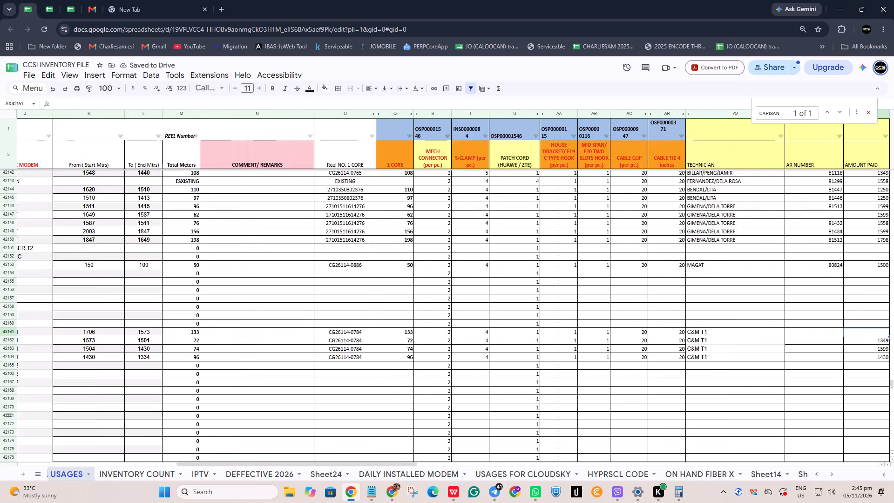
type("1798")
key("Left")
Review the first 11/04/2026 C&M T1 record from its payment details back to its account name, customer number and meter readings.
key("Left")
key("Left")
key("Left")
key("Left")
key("Left")
key("Left")
key("Left")
key("Left")
key("Left")
key("Left")
key("Left")
key("Left")
key("Left")
key("Left")
key("Left")
key("Left")
key("Left")
key("Left")
key("Left")
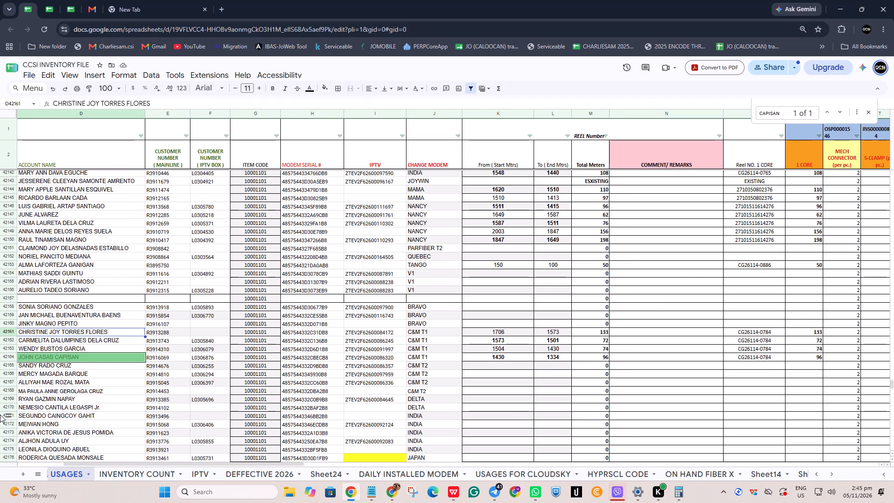
key("Right")
key("Left")
key("Up")
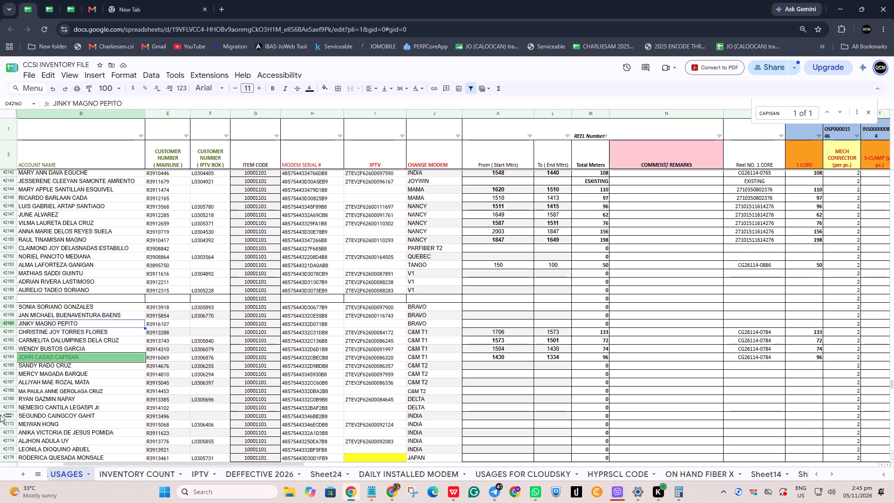
key("Right")
key("Right")
key("Right")
key("Right")
key("Right")
key("Right")
key("Right")
key("Right")
key("Down")
key("Left")
key("Left")
key("Left")
key("Left")
key("Left")
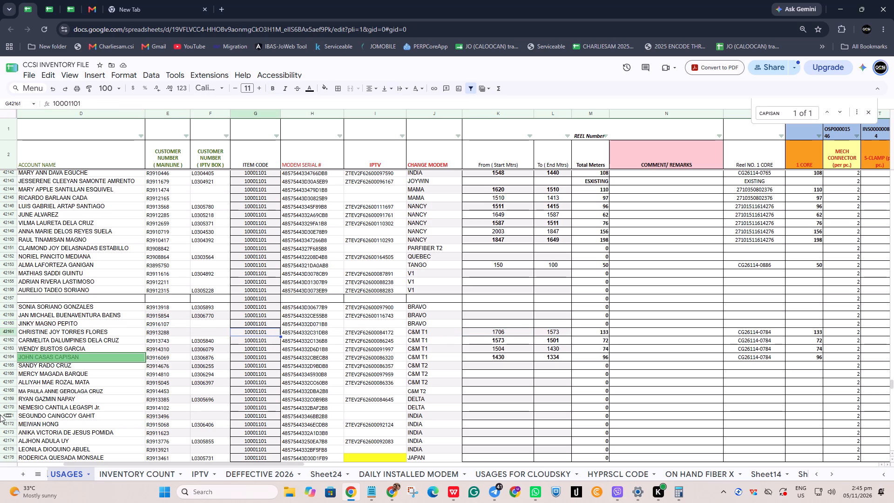
Enter a start reading of 108 and an end reading of 58 for the third 11/04/2026 C&M T2 record.
key("Down")
key("Down")
key("Down")
key("Down")
key("Down")
key("Down")
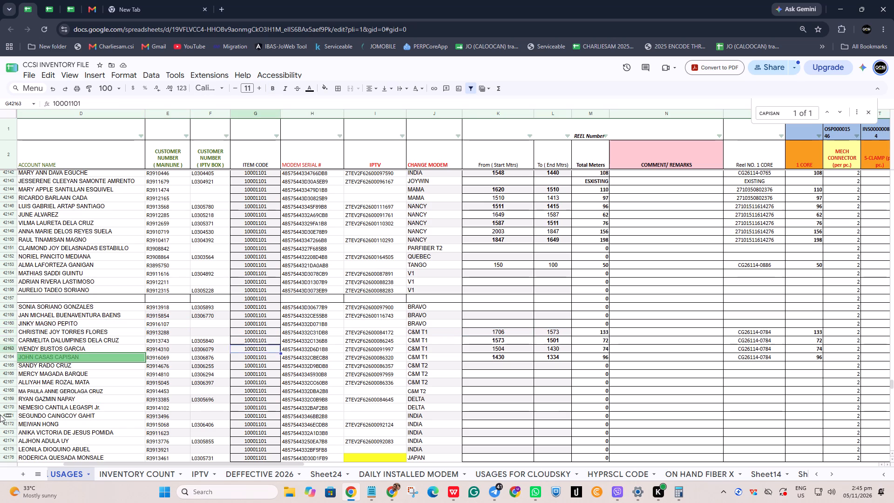
key("Left")
key("Left")
key("Left")
key("Tab")
key("Tab")
key("Tab")
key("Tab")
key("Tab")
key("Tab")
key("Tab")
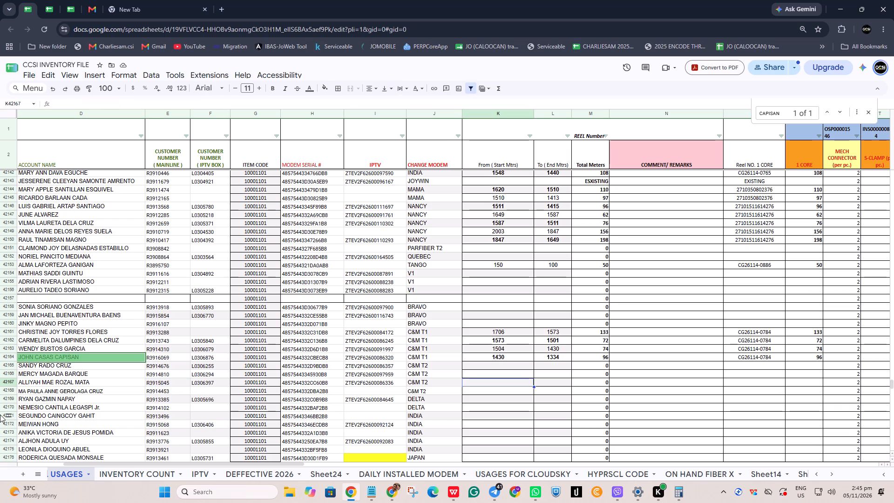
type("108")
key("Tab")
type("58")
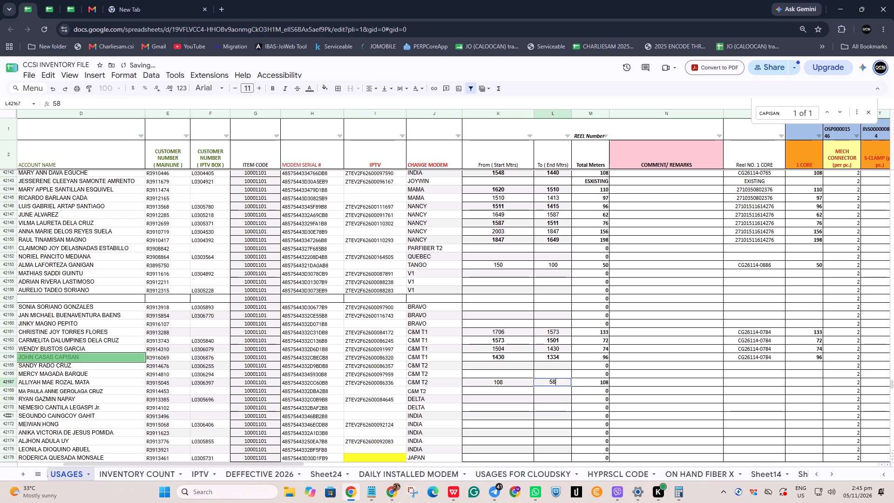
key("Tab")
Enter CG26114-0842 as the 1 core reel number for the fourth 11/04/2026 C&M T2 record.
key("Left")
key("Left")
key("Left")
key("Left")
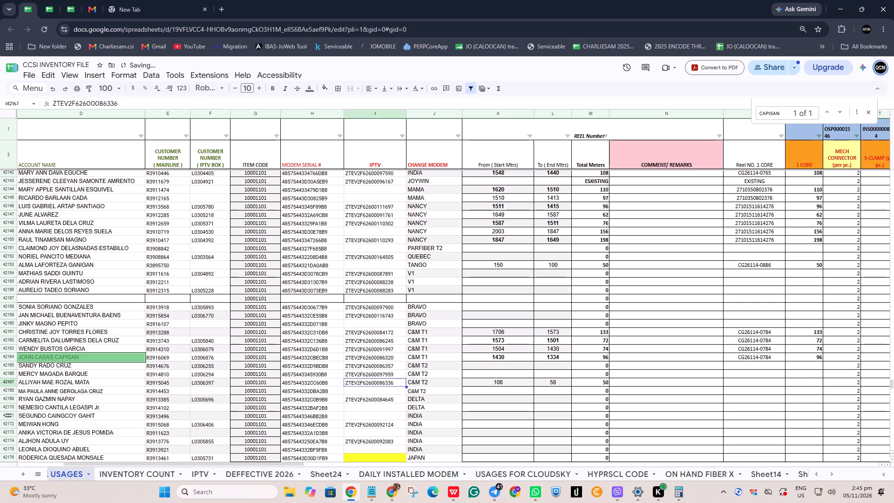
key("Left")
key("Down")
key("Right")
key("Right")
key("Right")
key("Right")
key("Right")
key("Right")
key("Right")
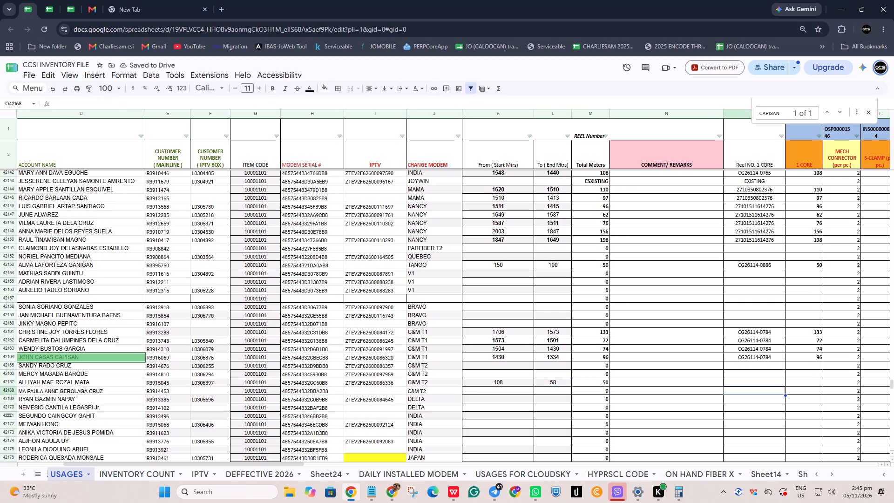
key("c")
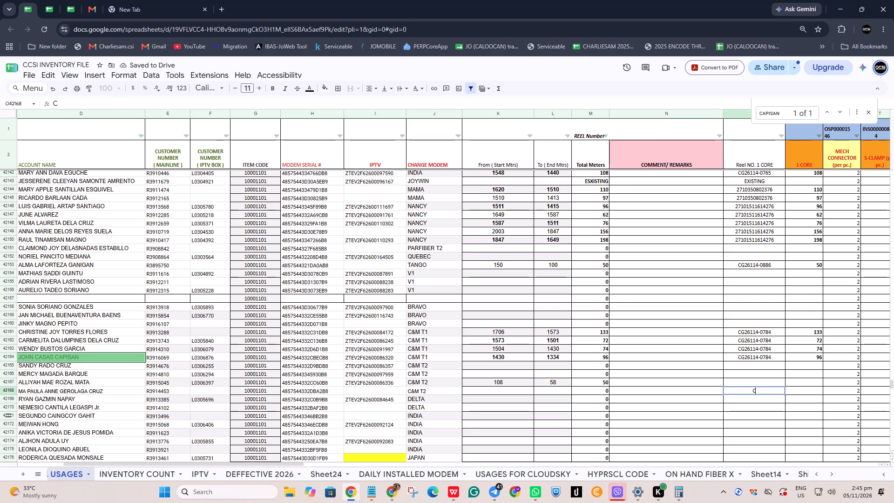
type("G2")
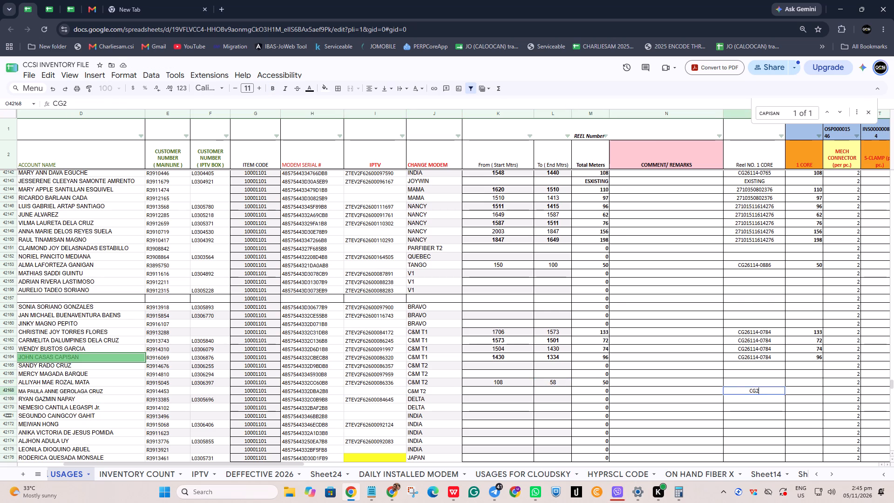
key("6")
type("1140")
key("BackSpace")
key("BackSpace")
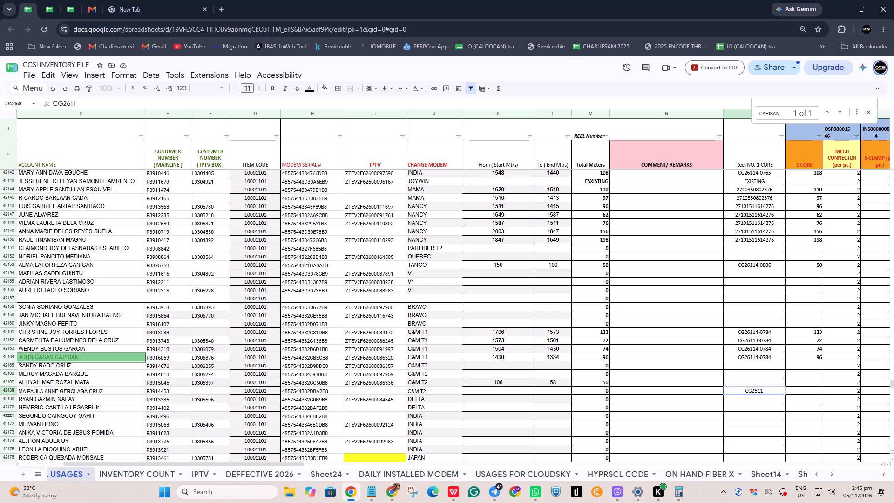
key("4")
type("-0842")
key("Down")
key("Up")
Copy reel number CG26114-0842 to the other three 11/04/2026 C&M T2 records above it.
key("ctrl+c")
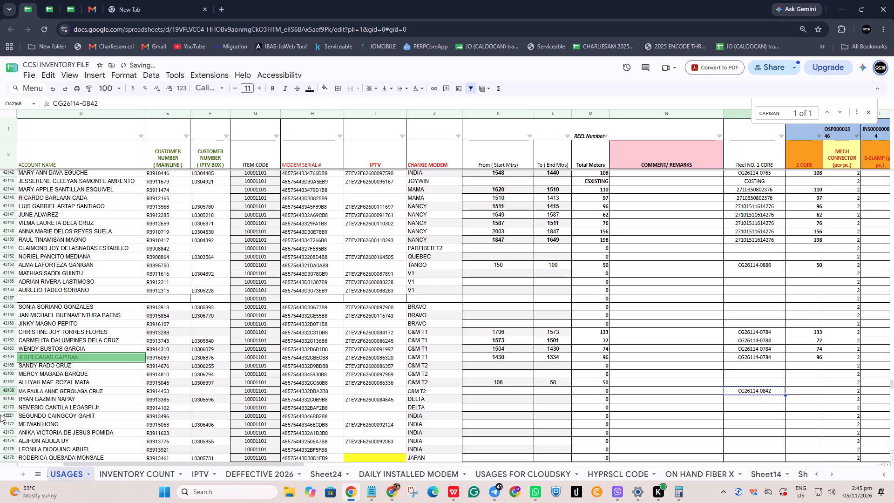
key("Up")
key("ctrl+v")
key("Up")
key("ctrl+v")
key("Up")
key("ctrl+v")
Enter 50 as the 1 core usage for the third 11/04/2026 C&M T2 record.
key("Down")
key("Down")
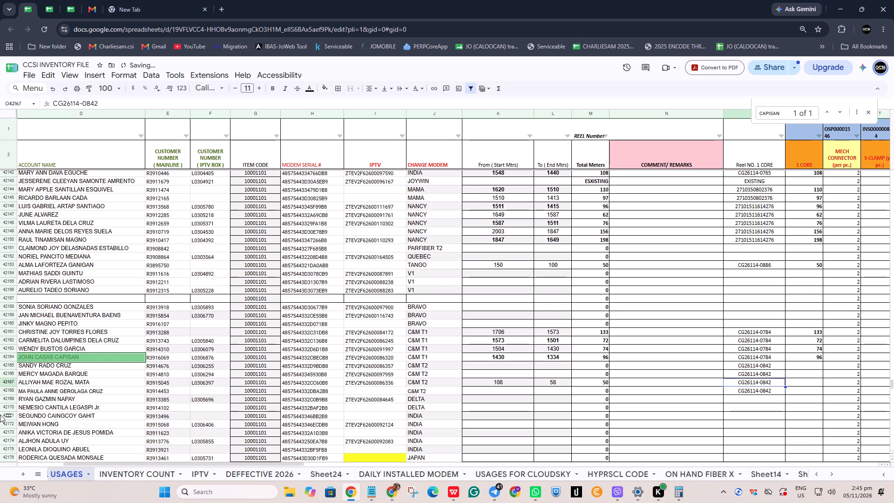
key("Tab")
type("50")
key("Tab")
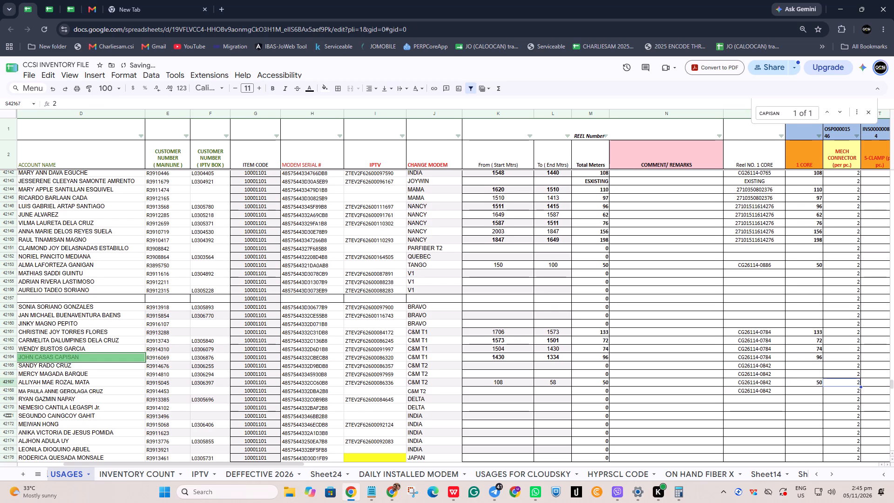
Enter an S-clamp quantity of 4 for each of the four 11/04/2026 C&M T2 records.
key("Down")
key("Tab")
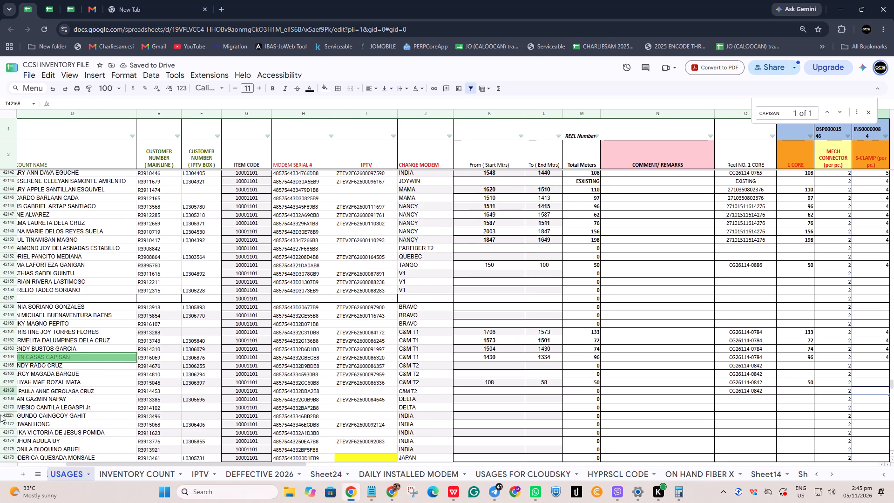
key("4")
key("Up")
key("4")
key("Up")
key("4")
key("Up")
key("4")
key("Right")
Enter a house bracket quantity of 1 for each of the four 11/04/2026 C&M T2 records.
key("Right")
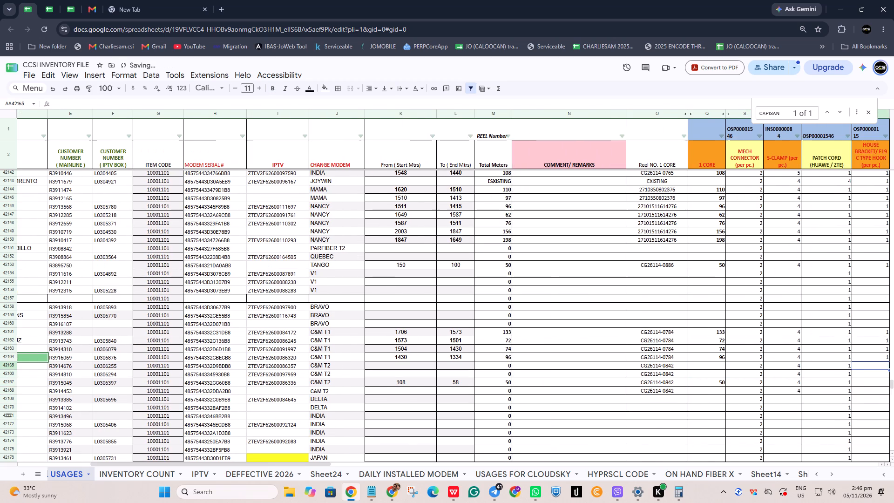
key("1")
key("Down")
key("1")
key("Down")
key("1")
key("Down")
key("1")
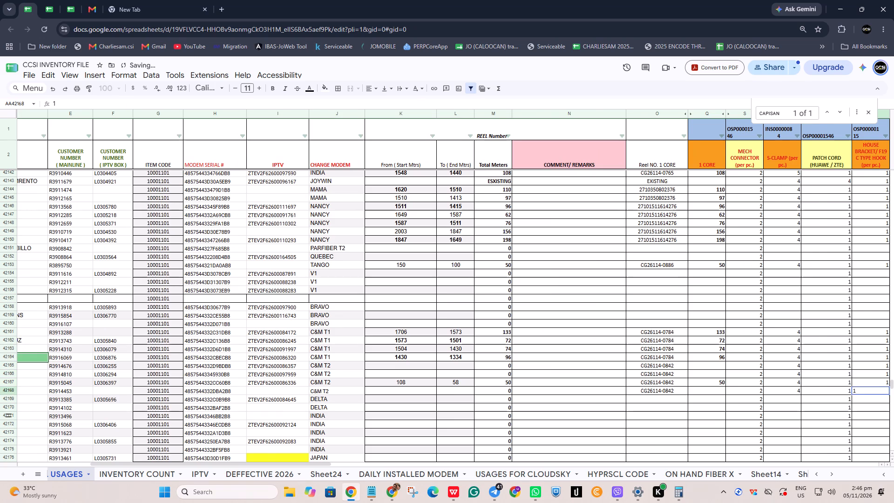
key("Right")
Enter a mid span hook quantity of 1 for each of the four 11/04/2026 C&M T2 records.
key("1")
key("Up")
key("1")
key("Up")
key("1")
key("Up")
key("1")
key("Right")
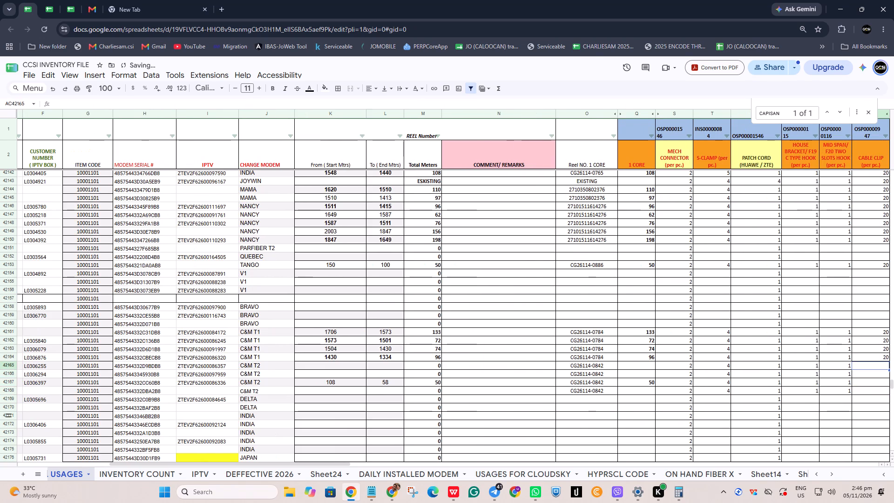
Enter a cable clip quantity of 20 for each of the four 11/04/2026 C&M T2 records.
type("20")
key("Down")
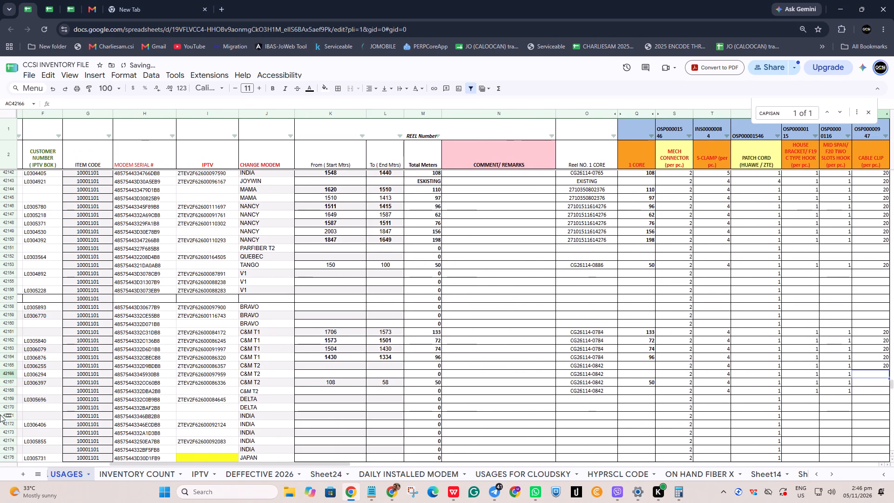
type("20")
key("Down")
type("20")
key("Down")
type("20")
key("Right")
Enter a 4-inch cable tie quantity of 20 for each of the four 11/04/2026 C&M T2 records.
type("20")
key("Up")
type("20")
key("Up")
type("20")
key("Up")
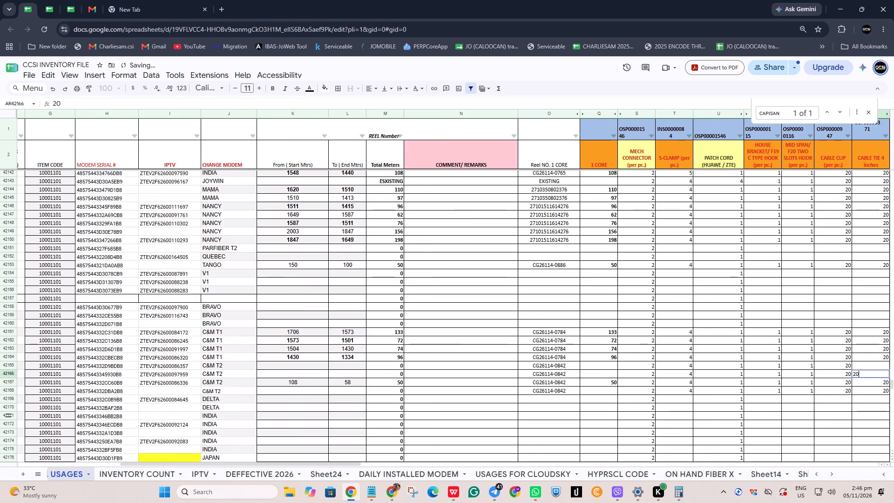
type("20")
key("Right")
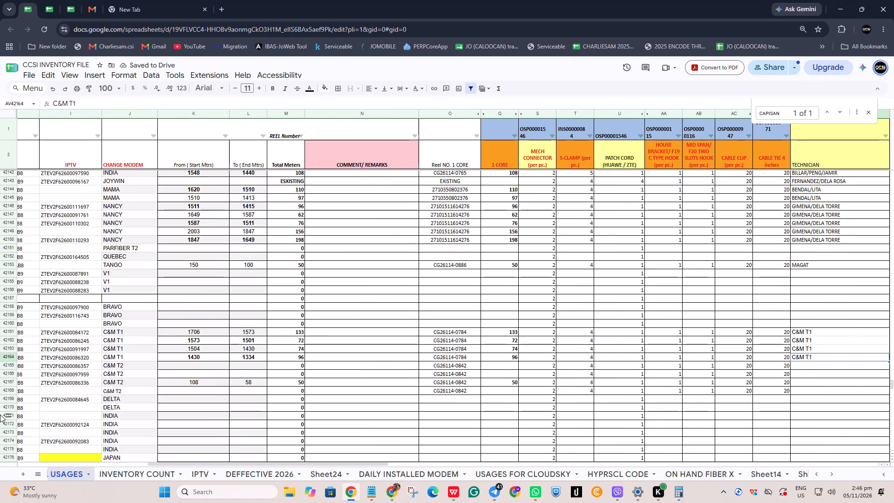
Copy the C&M T1 technician entry to the first 11/04/2026 C&M T2 record and change it to C&M T2.
key("ctrl+c")
key("Down")
key("ctrl+v")
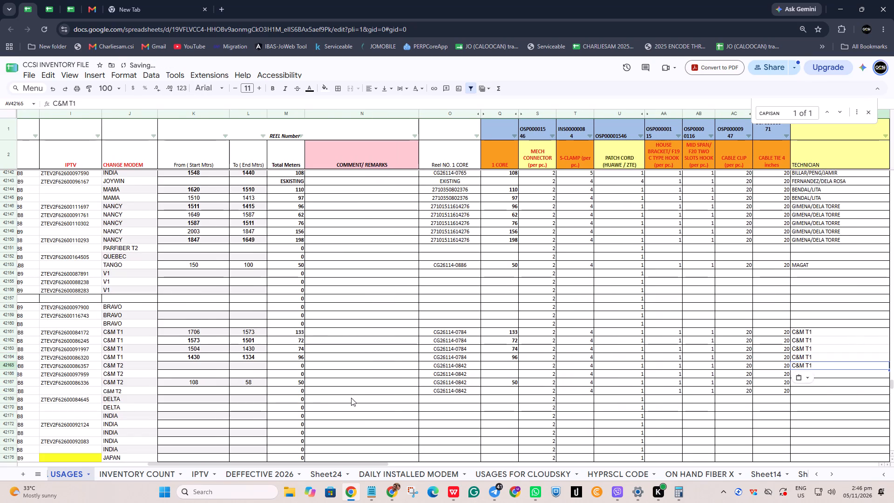
left_click(840, 365)
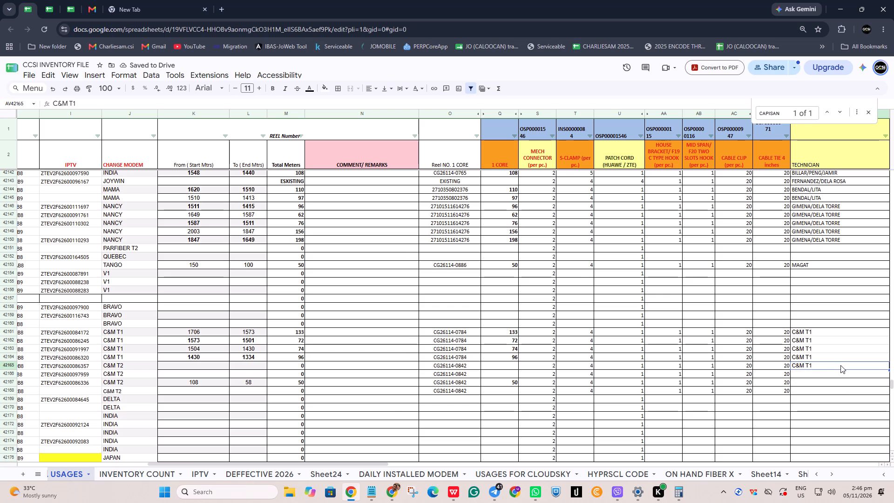
key("BackSpace")
key("2")
key("Down")
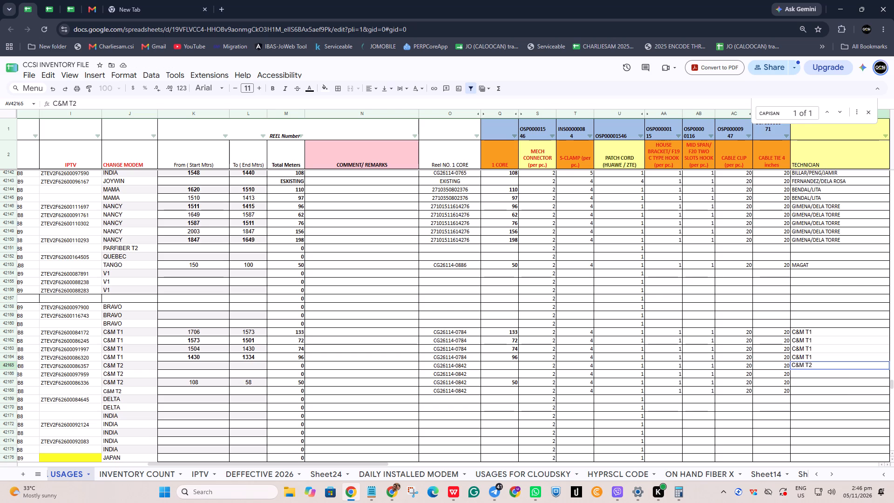
Copy the C&M T2 technician entry from the first 11/04/2026 C&M T2 record to the other three C&M T2 records.
key("Up")
key("ctrl+c")
key("Return")
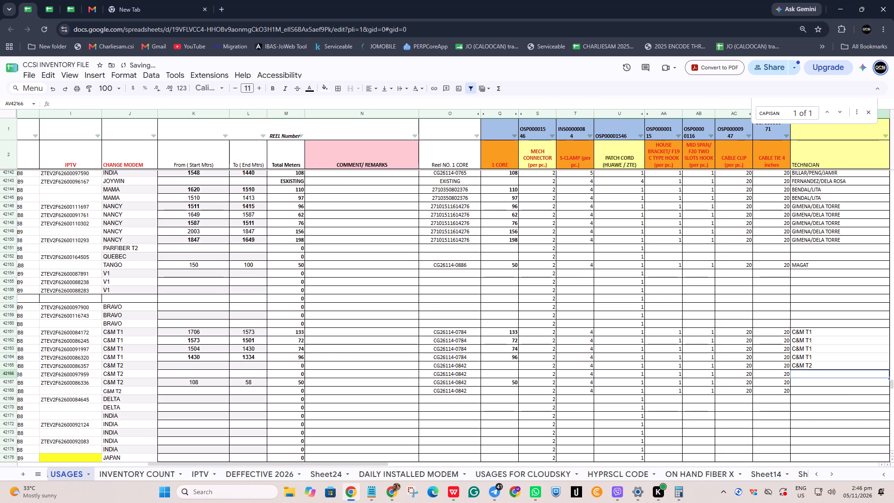
key("Down")
key("Up")
key("Up")
key("ctrl+c")
key("Down")
key("ctrl+v")
key("Down")
key("ctrl+v")
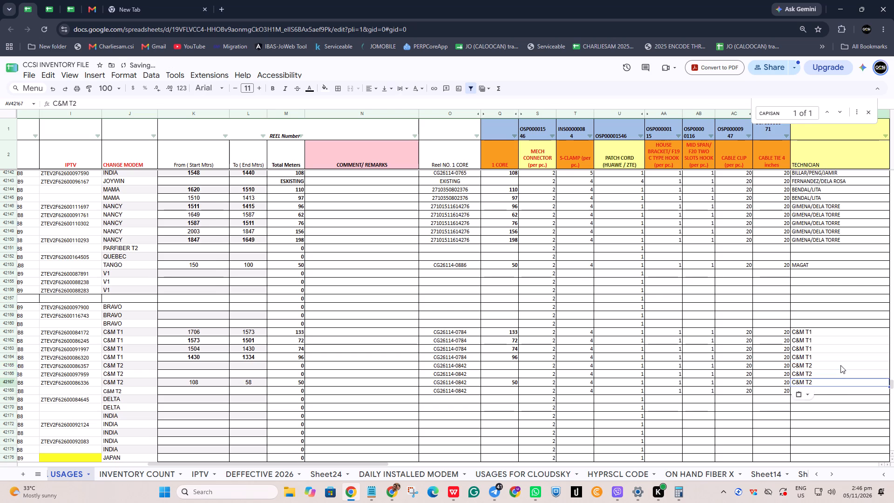
key("Down")
key("ctrl+v")
Enter an amount paid of 1349 for the 11/04/2026 C&M T2 record with meter readings 108 to 58.
key("Left")
key("Left")
key("Left")
key("Left")
key("Left")
key("Left")
key("Left")
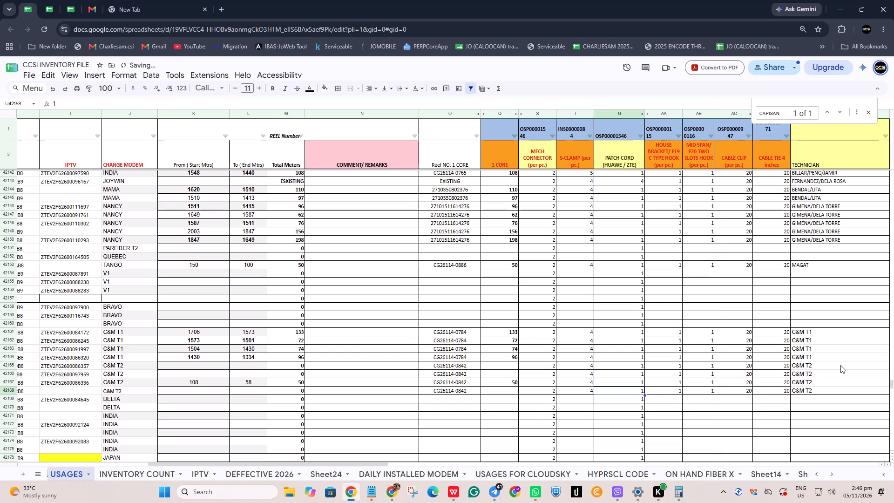
key("Up")
key("Tab")
key("Tab")
key("Tab")
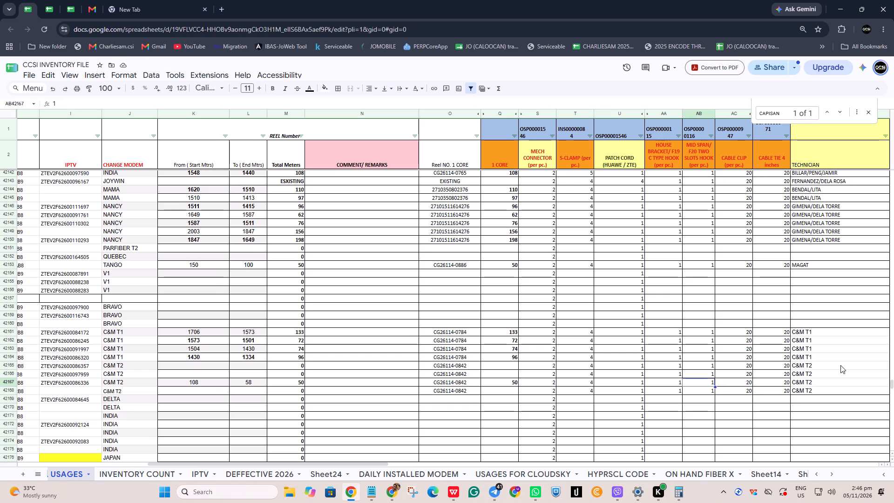
key("Tab")
key("Tab")
key("Tab")
key("Tab")
key("Tab")
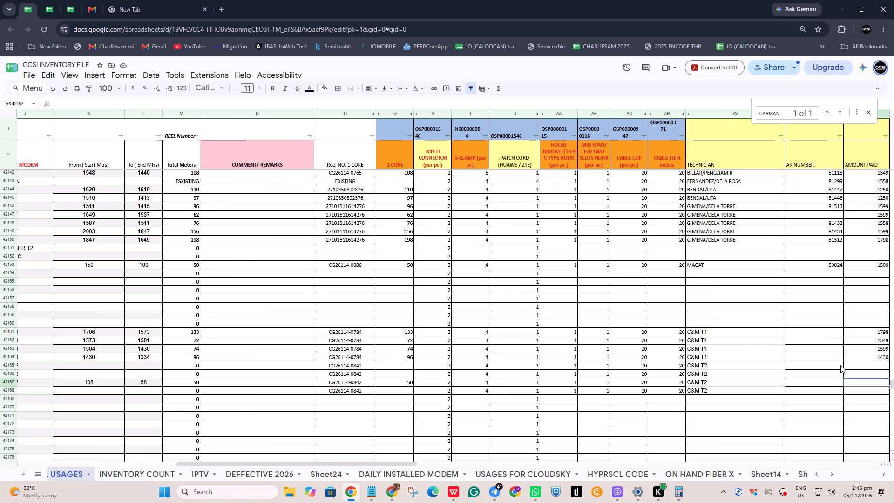
type("1349")
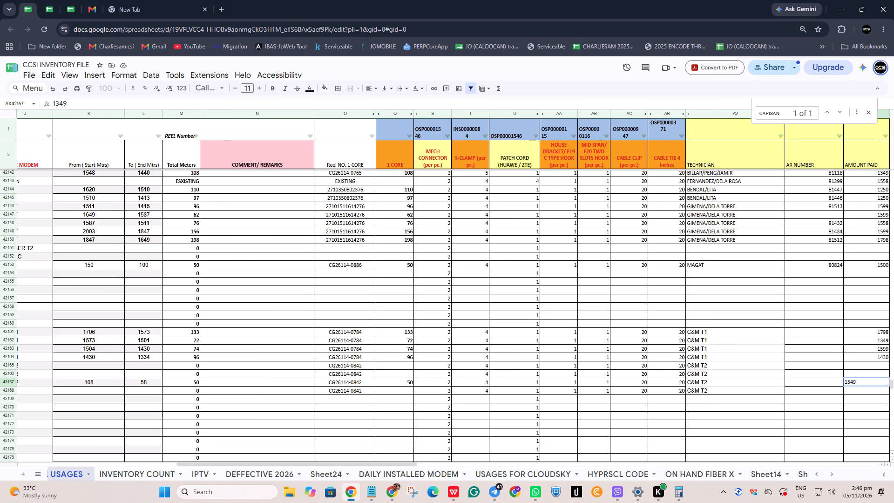
key("Tab")
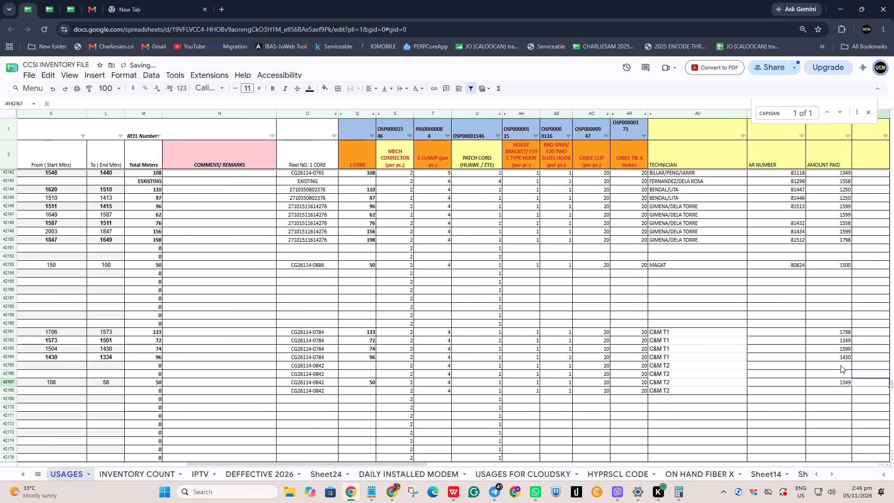
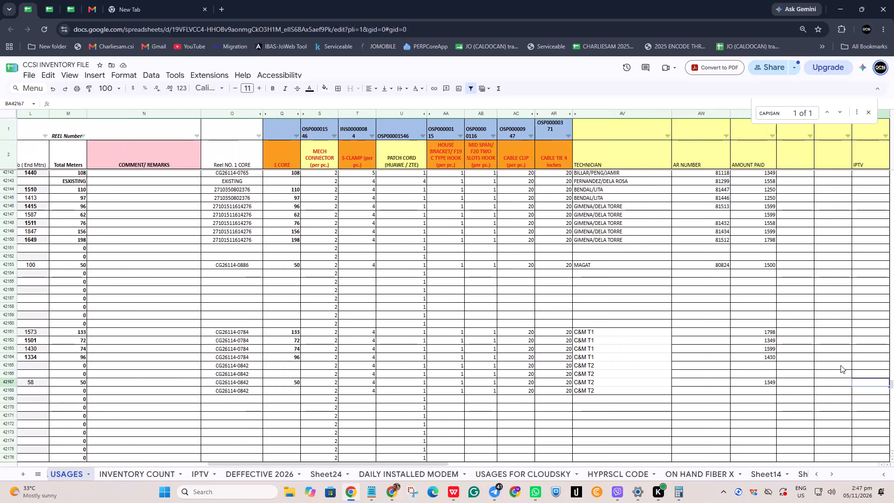
Go back along the 11/04/2026 C&M T2 record with meter readings 108 to 58 to check its IPTV serial entry.
key("Right")
key("Right")
key("Left")
key("Left")
key("Left")
key("Left")
key("Left")
key("Left")
key("Left")
key("Left")
key("Left")
key("Left")
key("Left")
key("Left")
key("Left")
key("Left")
key("Left")
key("Left")
key("Left")
key("Left")
key("Left")
key("Left")
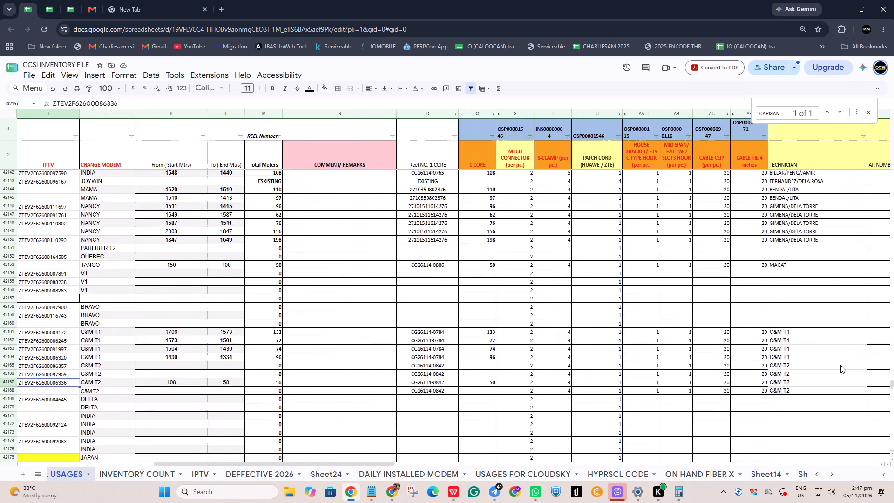
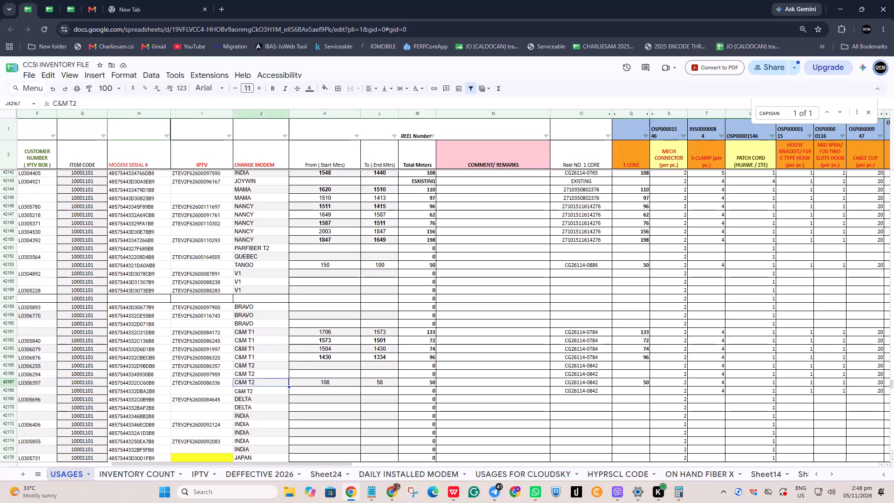
Review the customer, IPTV and modem details of the 11/04/2026 C&M T2 record with meter readings 108 to 58.
key("Tab")
key("Tab")
key("Left")
key("Left")
key("Left")
key("Left")
key("Left")
key("Left")
key("Left")
key("Left")
key("Left")
key("Left")
key("Left")
key("Left")
key("Left")
key("Left")
key("Left")
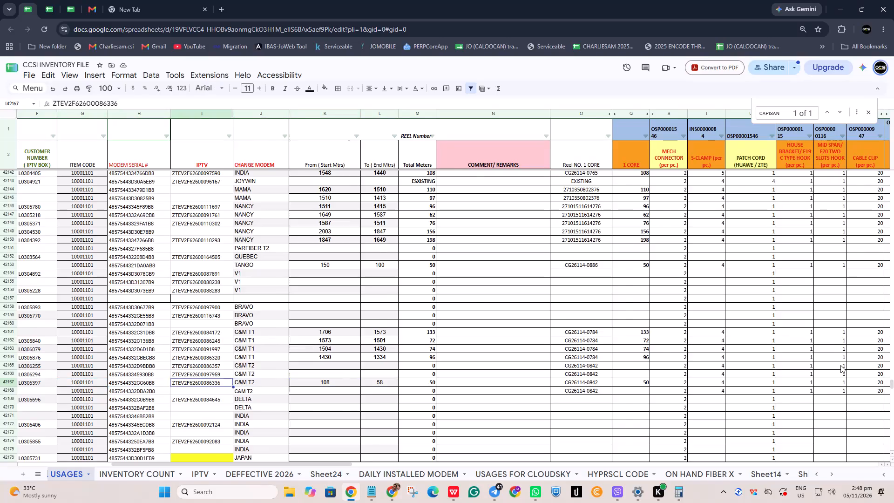
key("Right")
key("Right")
key("Right")
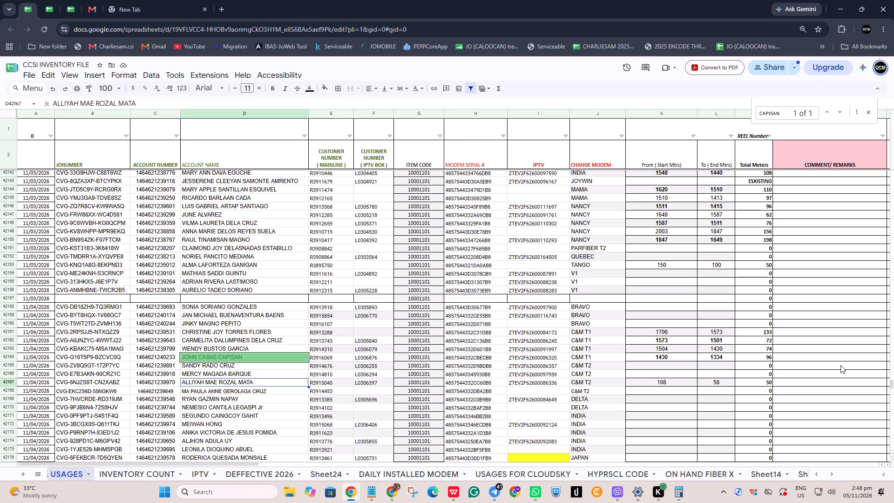
key("Tab")
key("Tab")
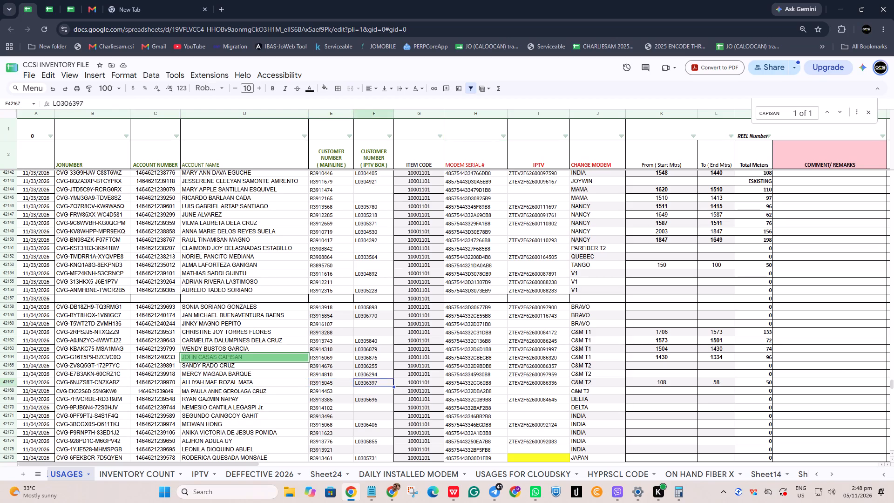
key("Tab")
key("Tab")
key("Tab")
key("Left")
key("Left")
key("Left")
key("Left")
key("Left")
key("Left")
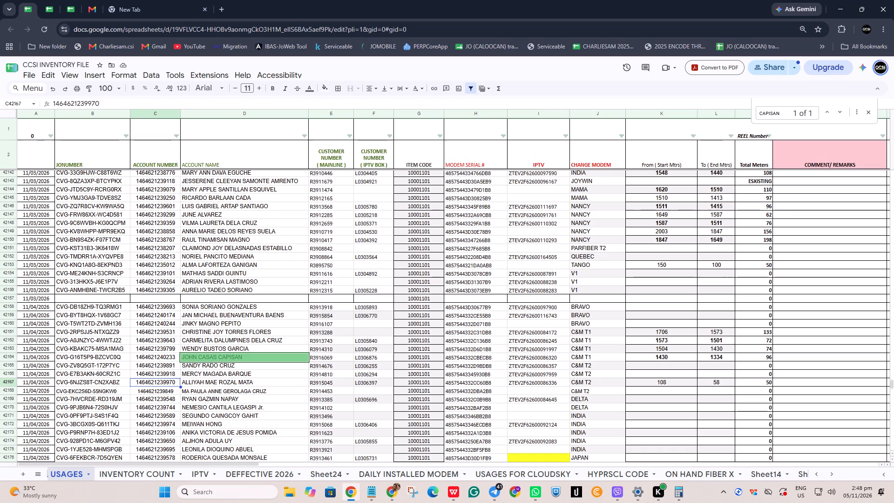
key("Tab")
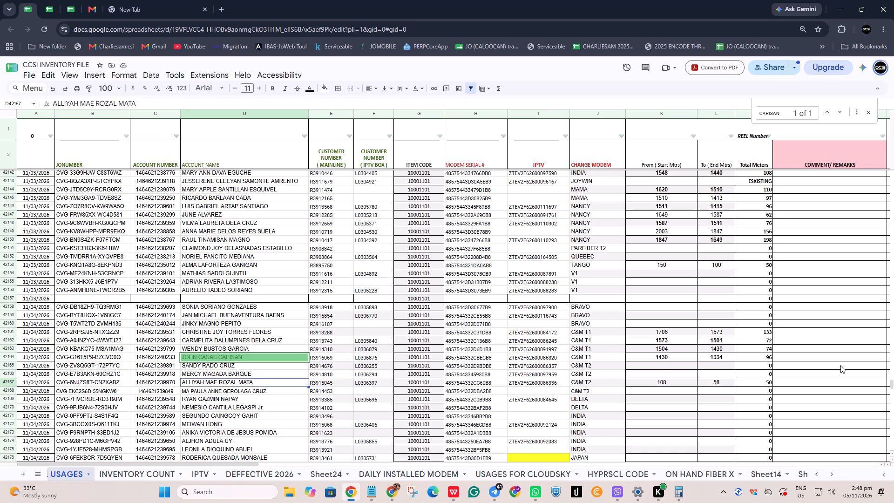
In the last 11/04/2026 C&M T2 record, row 42168, enter start meters 438 and end meters 228.
key("Down")
key("Tab")
key("Tab")
key("Tab")
key("Tab")
key("Tab")
key("Tab")
key("Tab")
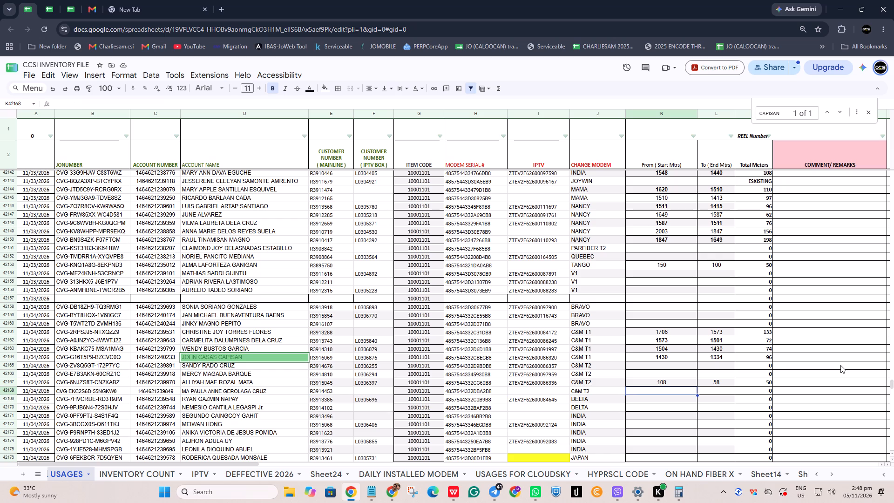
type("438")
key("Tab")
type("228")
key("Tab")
Set the 1 Core usage of the row 42168 C&M T2 record to 210.
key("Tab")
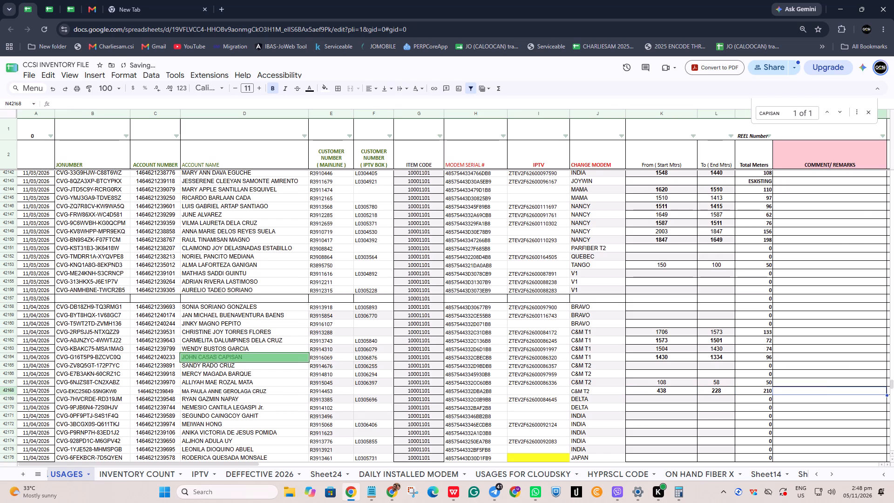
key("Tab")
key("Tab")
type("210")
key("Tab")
Enter 1500 as the amount paid for the row 42168 C&M T2 record.
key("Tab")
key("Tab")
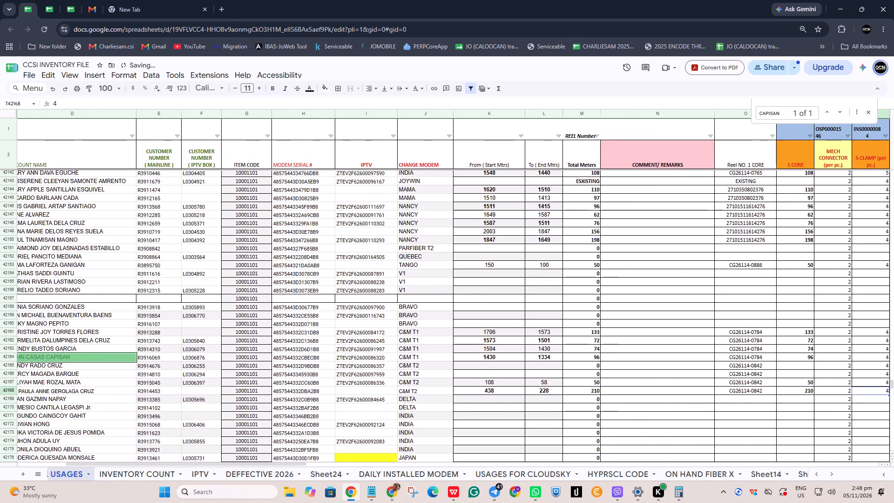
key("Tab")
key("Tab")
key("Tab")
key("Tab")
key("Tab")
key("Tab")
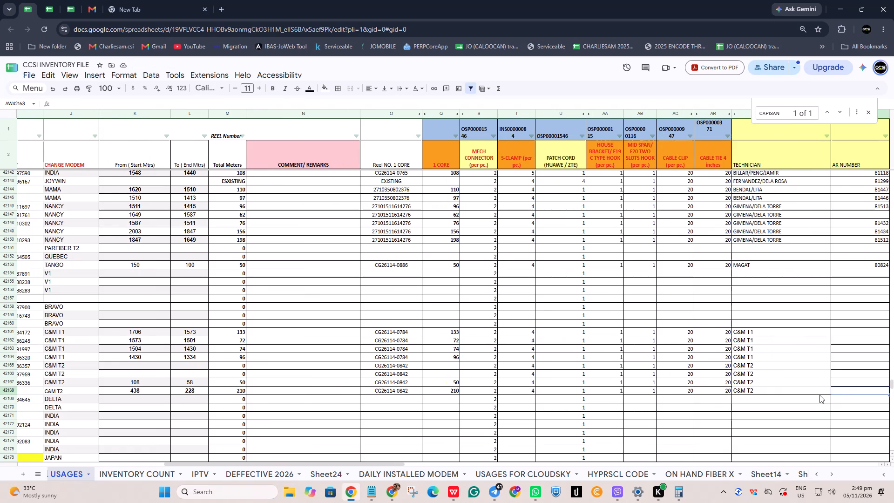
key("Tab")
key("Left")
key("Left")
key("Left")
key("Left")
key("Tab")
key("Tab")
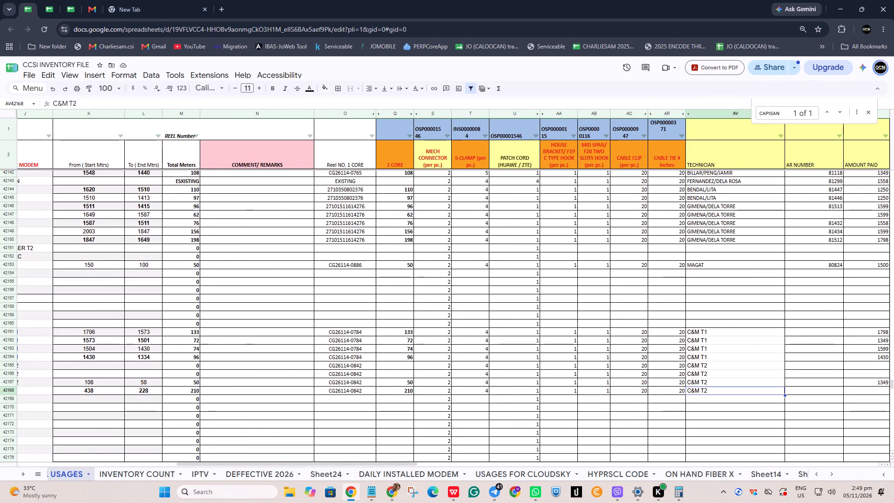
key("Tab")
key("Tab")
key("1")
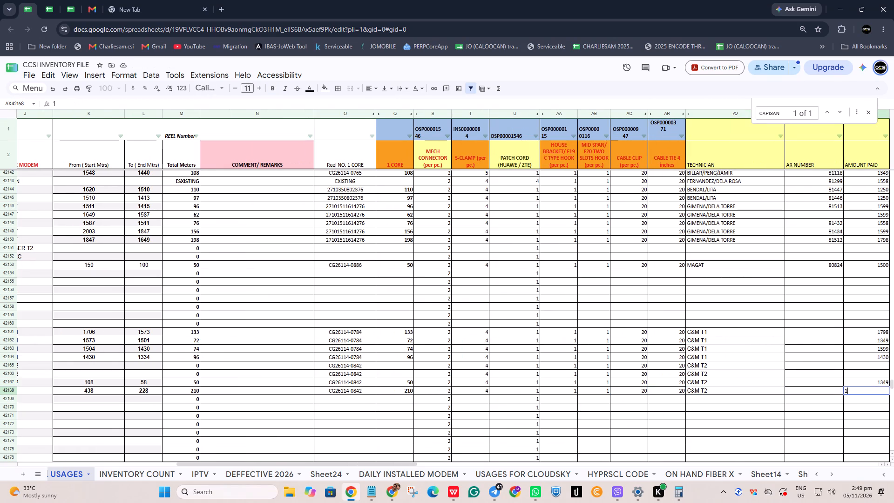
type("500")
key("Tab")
Go back along the row 42168 C&M T2 record to check its job number, account name, modem serial and meter readings.
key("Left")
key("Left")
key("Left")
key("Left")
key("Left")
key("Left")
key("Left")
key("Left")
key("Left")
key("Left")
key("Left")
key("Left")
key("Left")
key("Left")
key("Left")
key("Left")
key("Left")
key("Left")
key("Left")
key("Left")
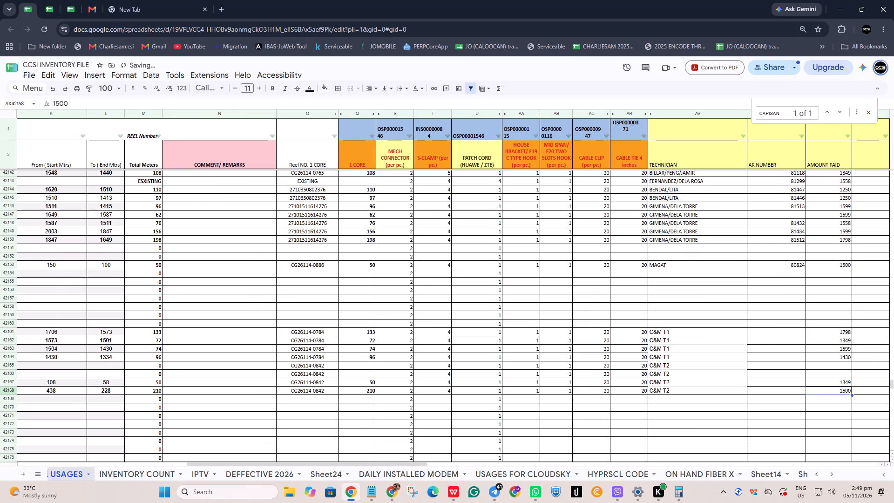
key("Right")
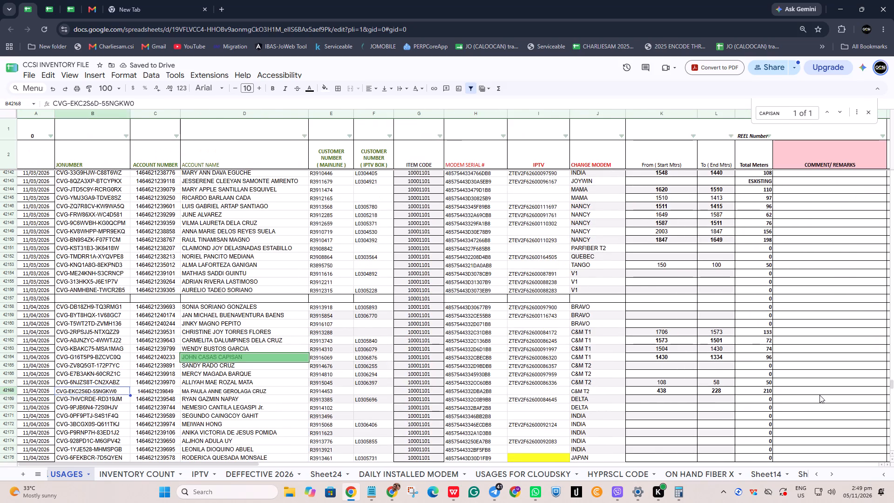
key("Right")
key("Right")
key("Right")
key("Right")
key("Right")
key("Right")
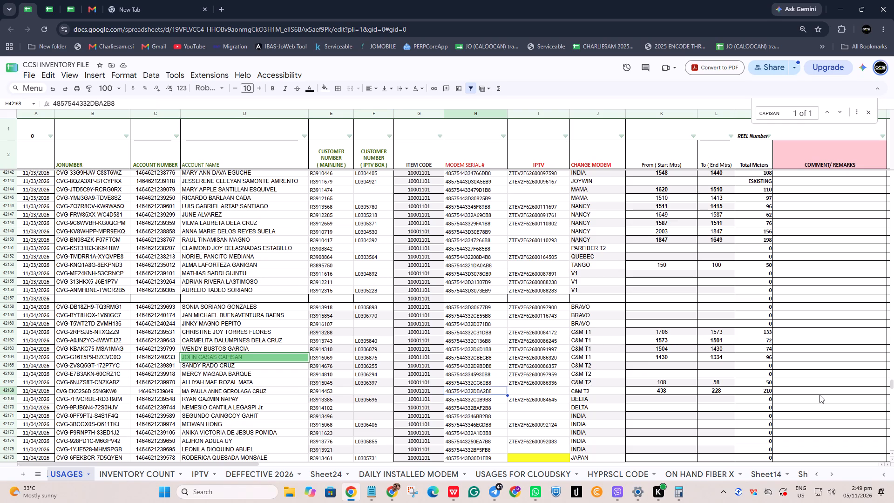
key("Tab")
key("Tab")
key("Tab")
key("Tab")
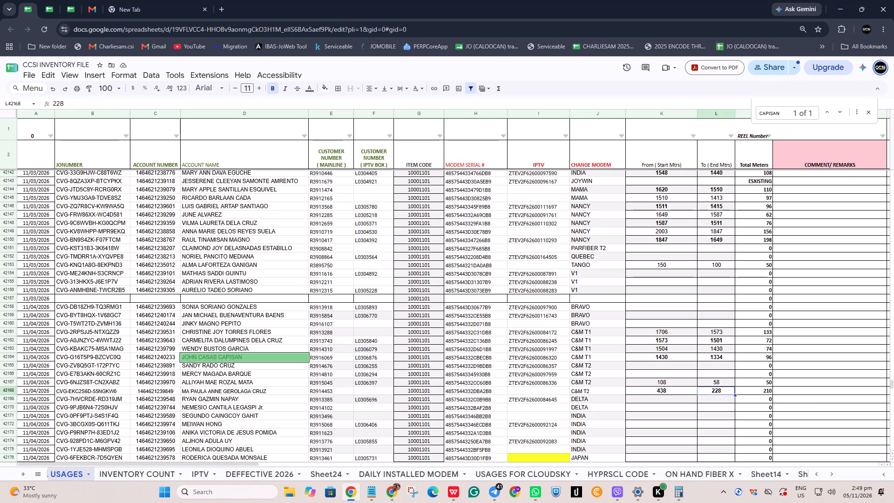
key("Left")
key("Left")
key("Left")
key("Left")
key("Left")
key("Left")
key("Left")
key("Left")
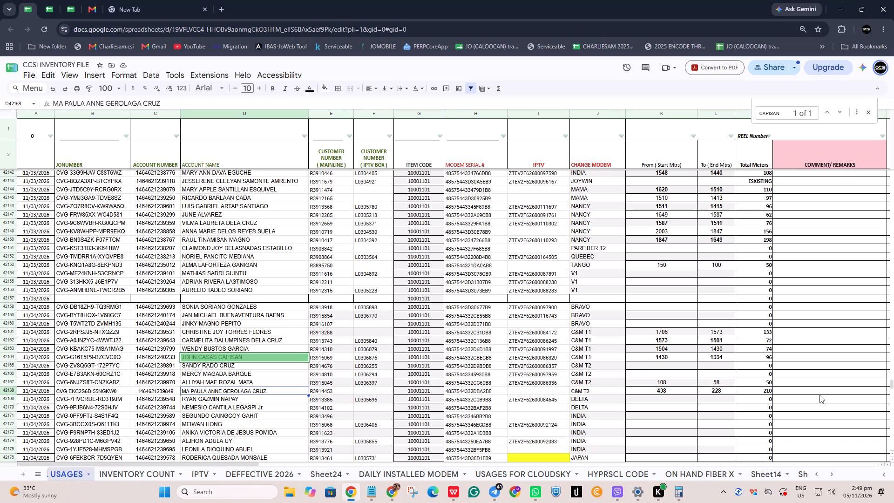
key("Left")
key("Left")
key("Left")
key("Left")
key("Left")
In the first 11/04/2026 C&M T2 record, row 42165, enter start meters 188 and end meters 108.
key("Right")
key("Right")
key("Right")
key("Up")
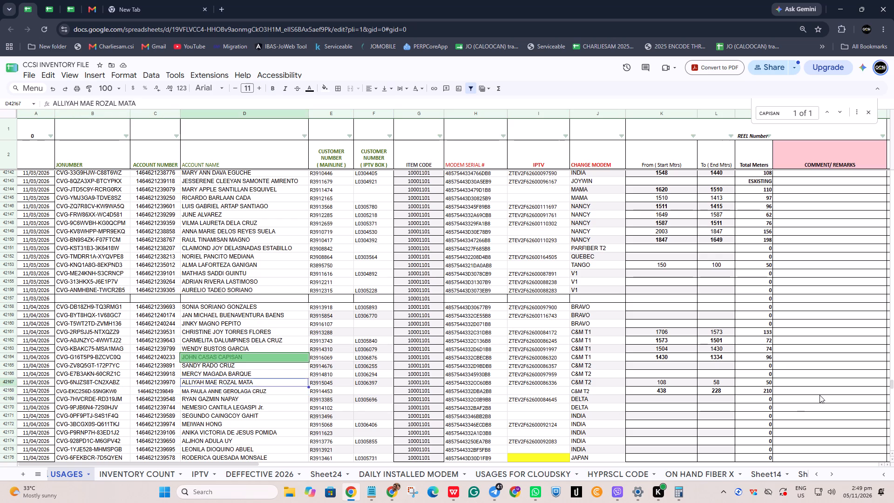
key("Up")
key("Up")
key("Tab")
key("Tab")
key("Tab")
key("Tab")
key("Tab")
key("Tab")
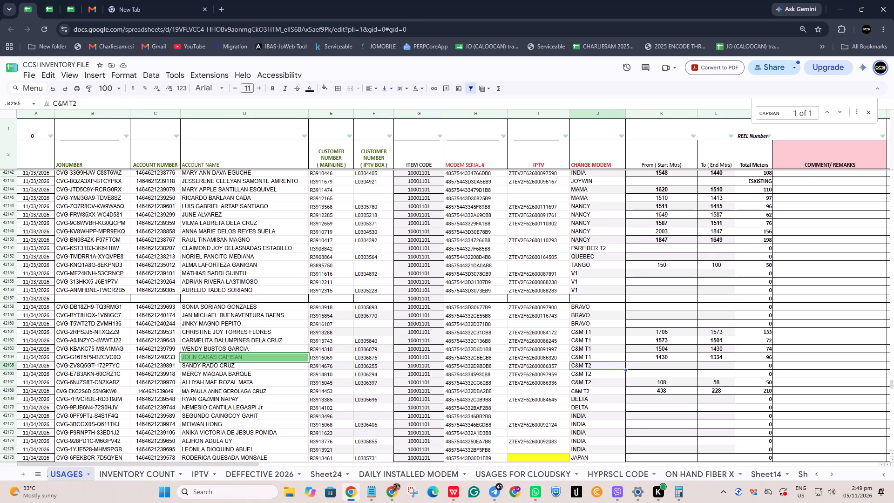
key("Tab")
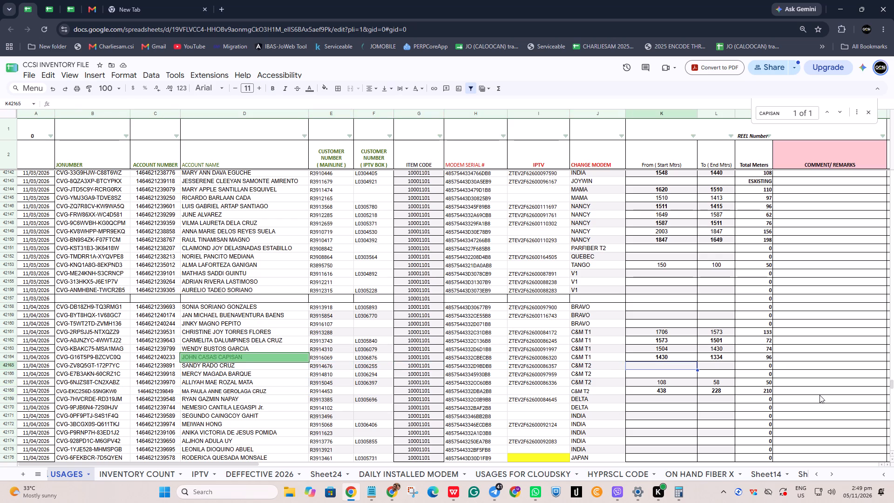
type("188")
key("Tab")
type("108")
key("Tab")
Set the 1 Core usage of the row 42165 C&M T2 record to 80.
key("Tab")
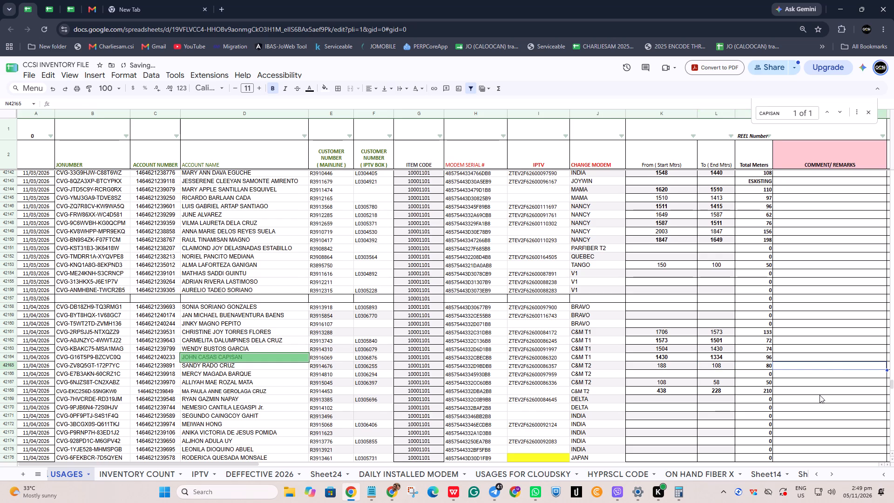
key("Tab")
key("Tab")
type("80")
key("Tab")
Enter 1599 as the amount paid for the row 42165 C&M T2 record.
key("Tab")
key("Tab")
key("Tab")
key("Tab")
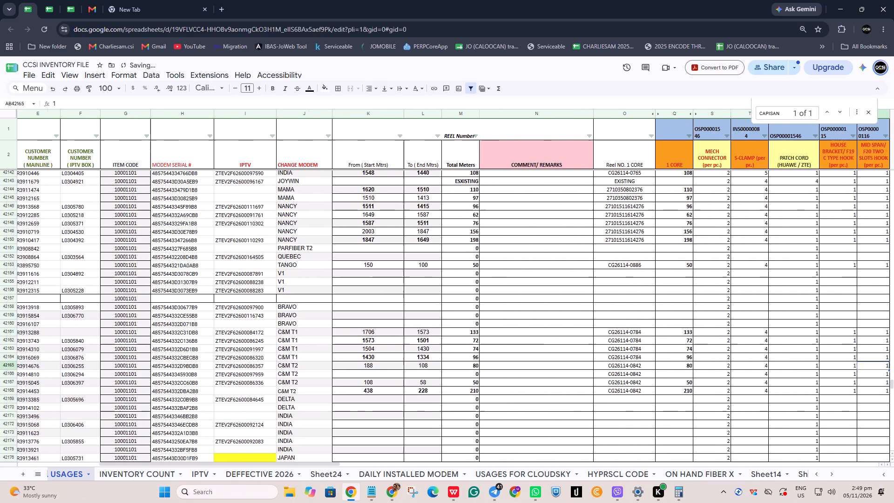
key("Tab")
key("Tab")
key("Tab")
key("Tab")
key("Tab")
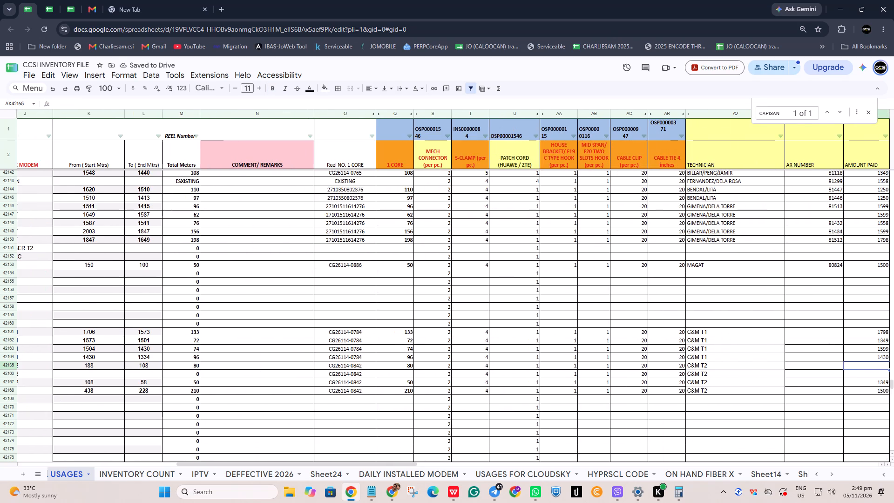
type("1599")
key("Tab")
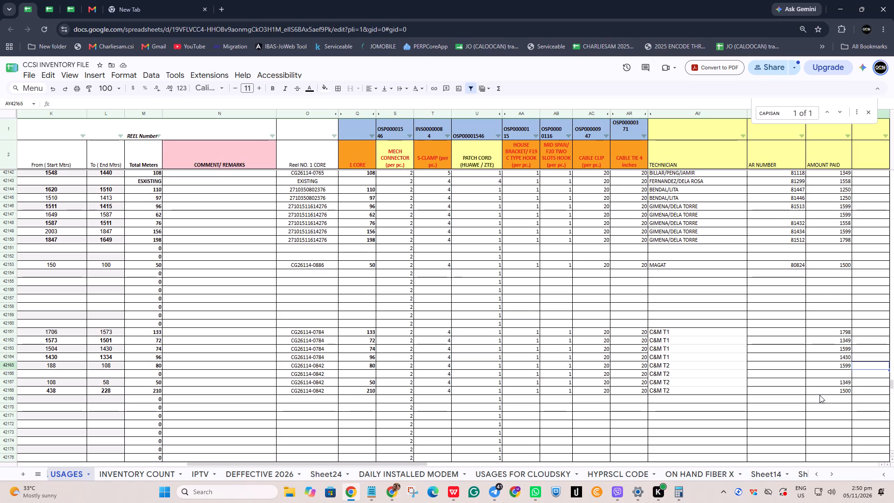
Go back along the row 42165 record and check the account names of the C&M T2 records beneath it.
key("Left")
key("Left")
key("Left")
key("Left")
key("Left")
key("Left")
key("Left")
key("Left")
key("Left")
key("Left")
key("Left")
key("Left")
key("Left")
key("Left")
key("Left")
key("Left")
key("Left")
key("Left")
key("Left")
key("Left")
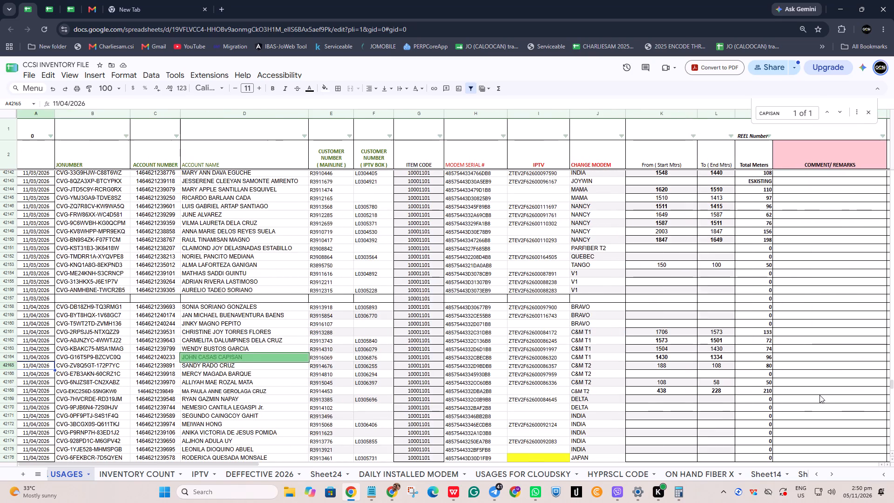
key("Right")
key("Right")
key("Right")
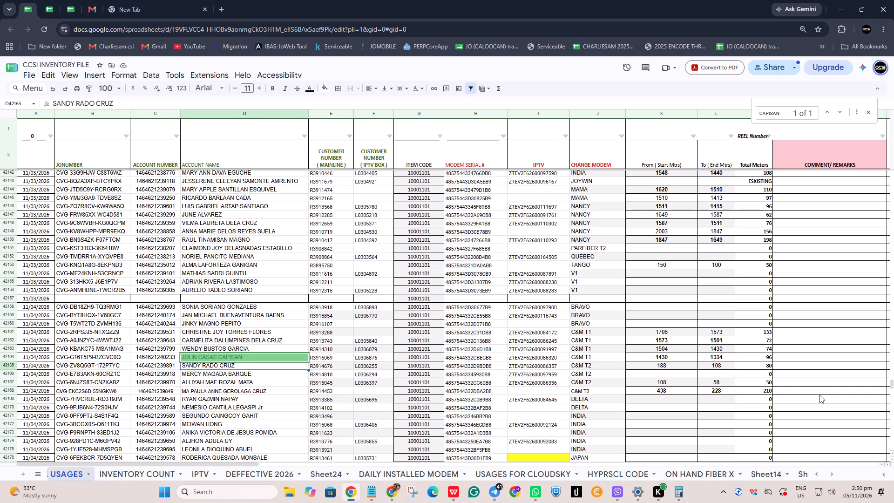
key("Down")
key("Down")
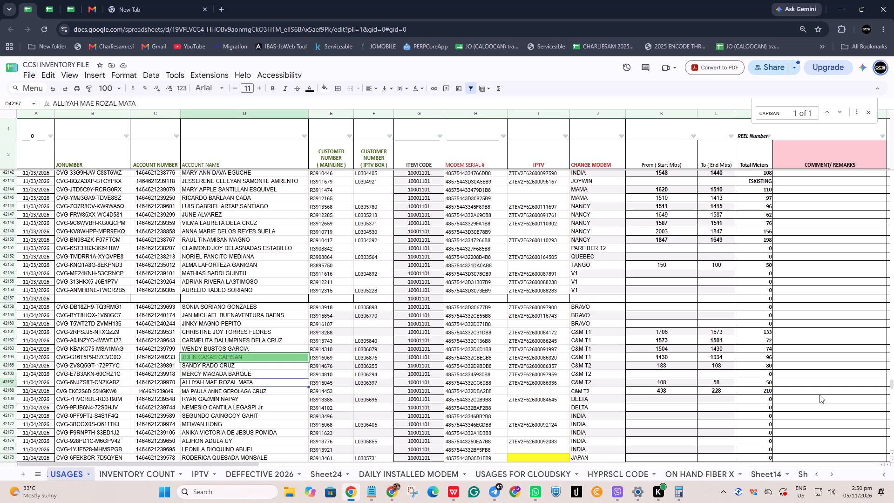
In the 11/04/2026 C&M T2 record in row 42166, enter start meters 228 and end meters 188.
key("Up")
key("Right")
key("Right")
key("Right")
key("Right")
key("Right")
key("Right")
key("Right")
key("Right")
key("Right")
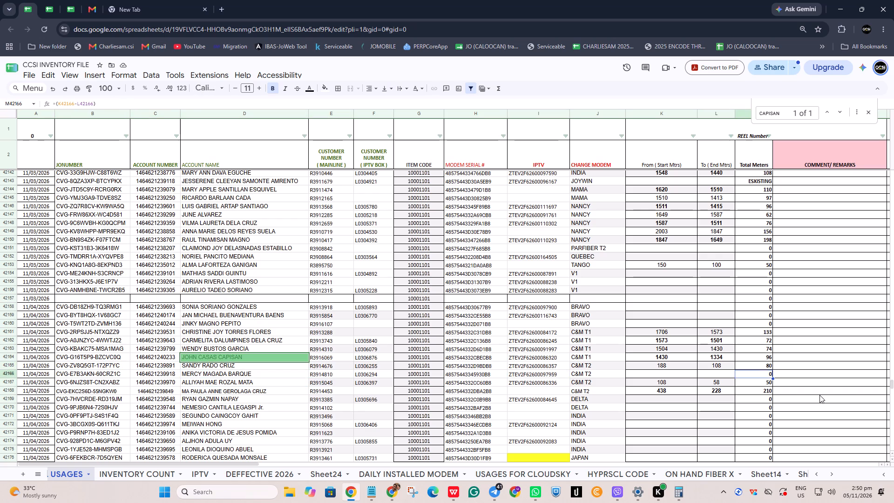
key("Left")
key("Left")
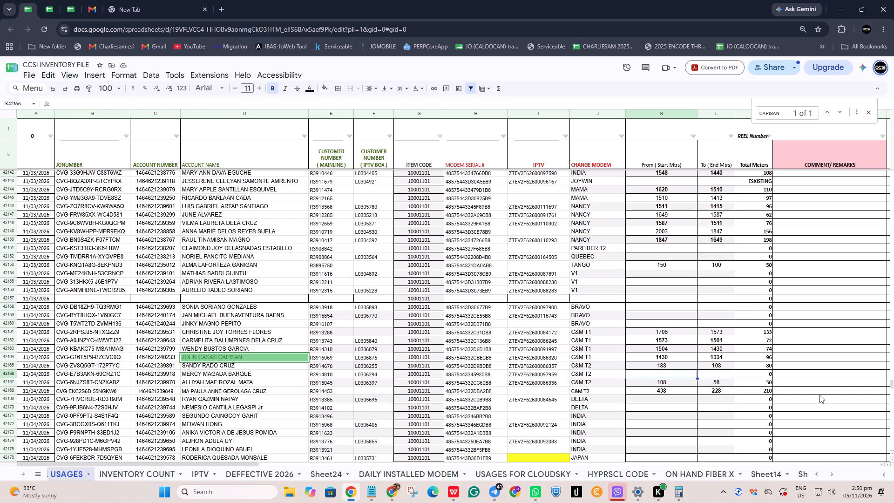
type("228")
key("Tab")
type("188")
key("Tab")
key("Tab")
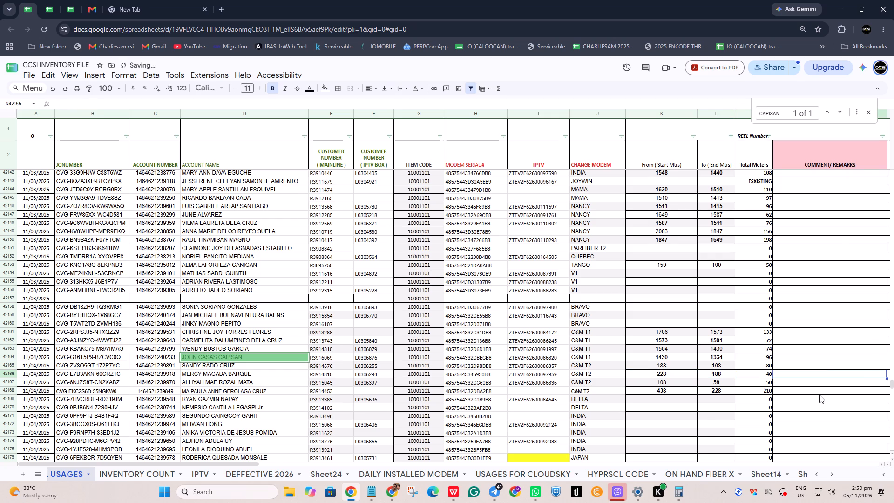
Set the 1 Core usage of the row 42166 C&M T2 record to 40.
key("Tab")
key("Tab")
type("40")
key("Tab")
Enter 1349 as the amount paid for the row 42166 C&M T2 record.
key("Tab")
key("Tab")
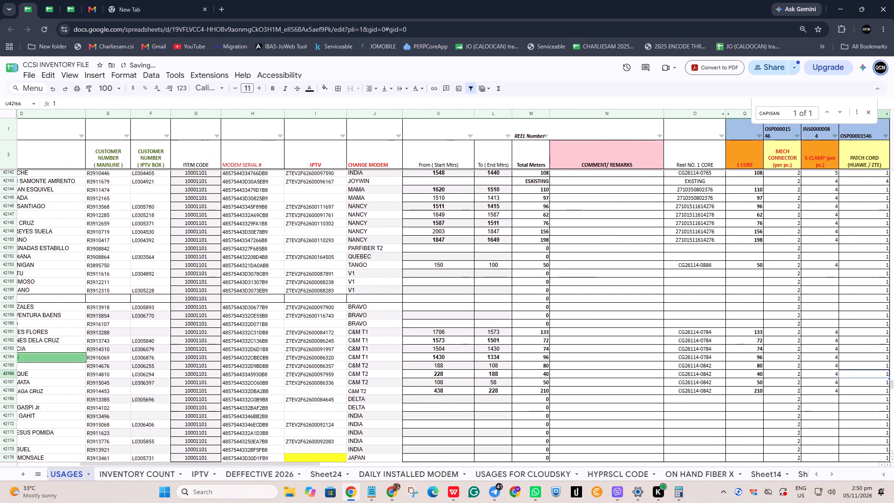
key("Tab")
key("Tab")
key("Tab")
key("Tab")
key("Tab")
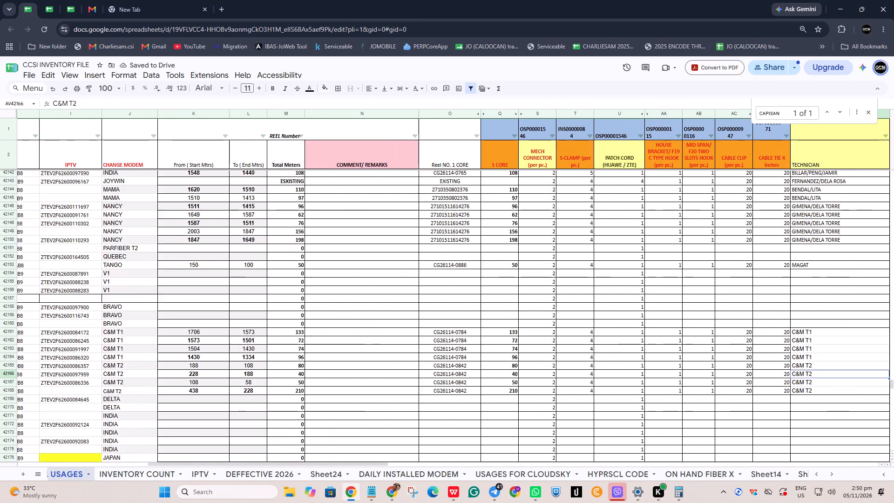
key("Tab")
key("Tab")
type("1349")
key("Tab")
Go back along row 42166, find the 11/03/2026 C&M records without meter readings, and check the account details in row 42130.
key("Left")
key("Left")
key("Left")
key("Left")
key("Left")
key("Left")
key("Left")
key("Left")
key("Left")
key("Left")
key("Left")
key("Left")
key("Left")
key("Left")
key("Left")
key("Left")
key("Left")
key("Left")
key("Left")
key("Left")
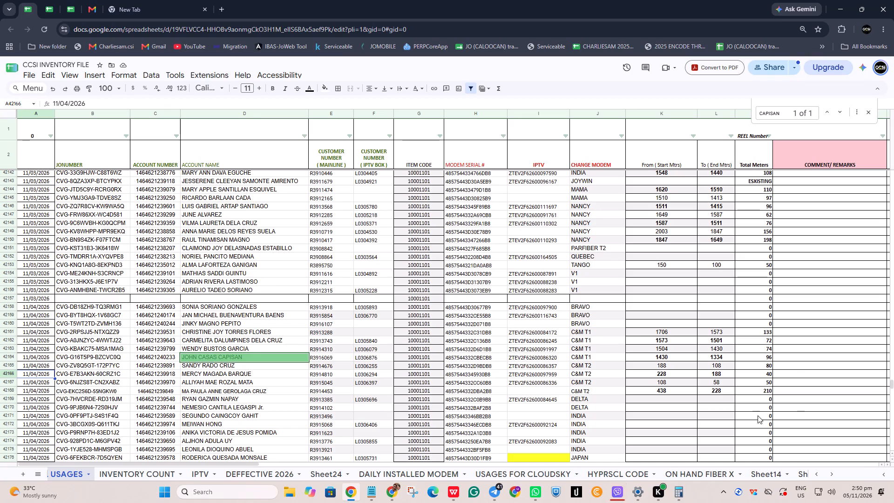
scroll(642, 352, "up", 4)
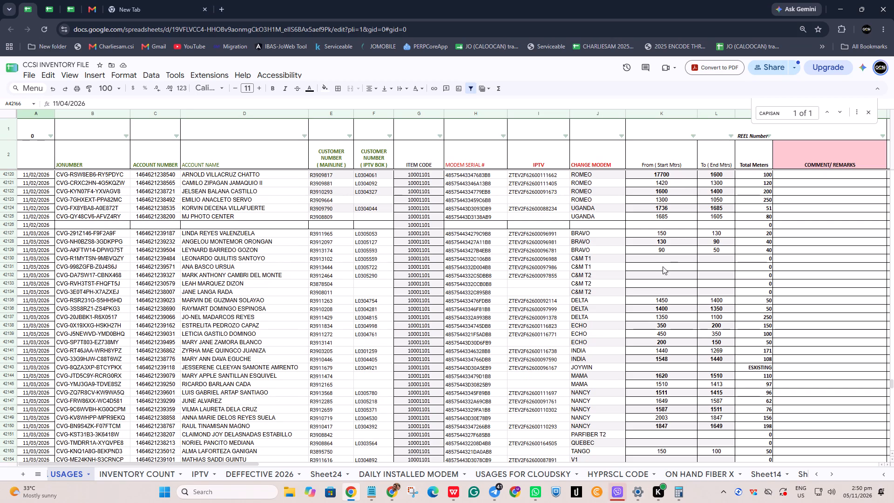
left_click(664, 260)
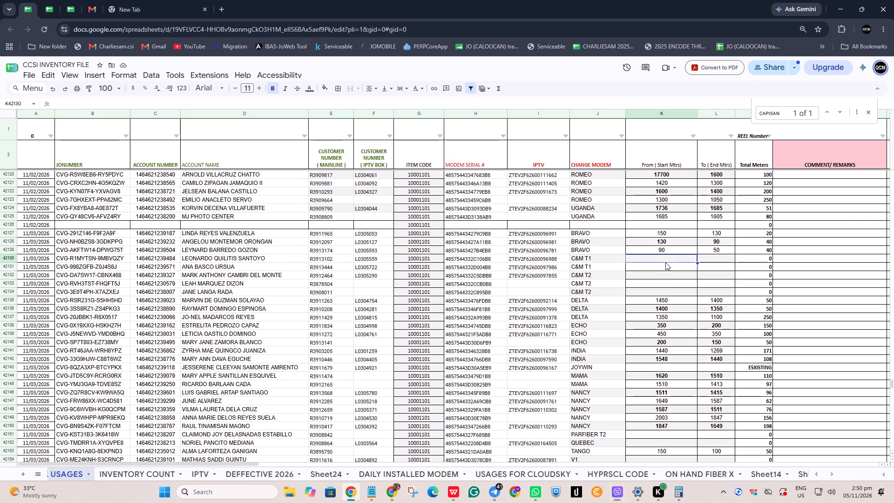
key("Left")
key("Left")
key("Left")
key("Left")
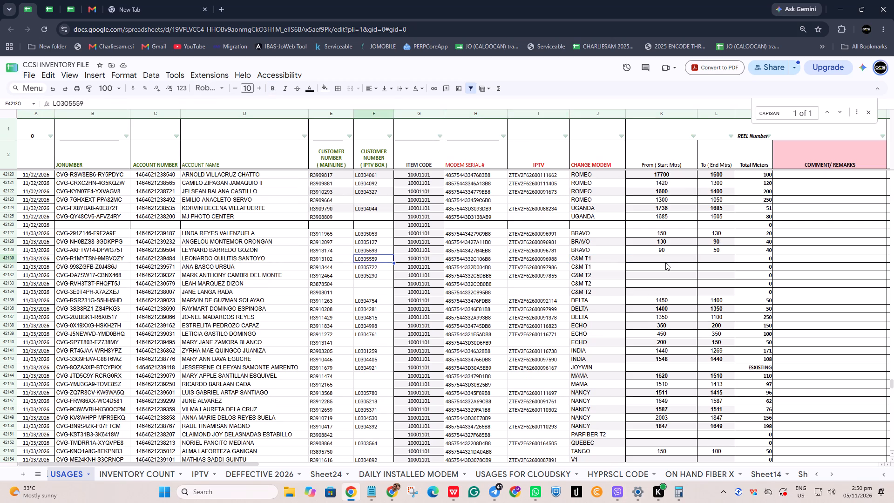
key("Left")
key("Left")
key("Left")
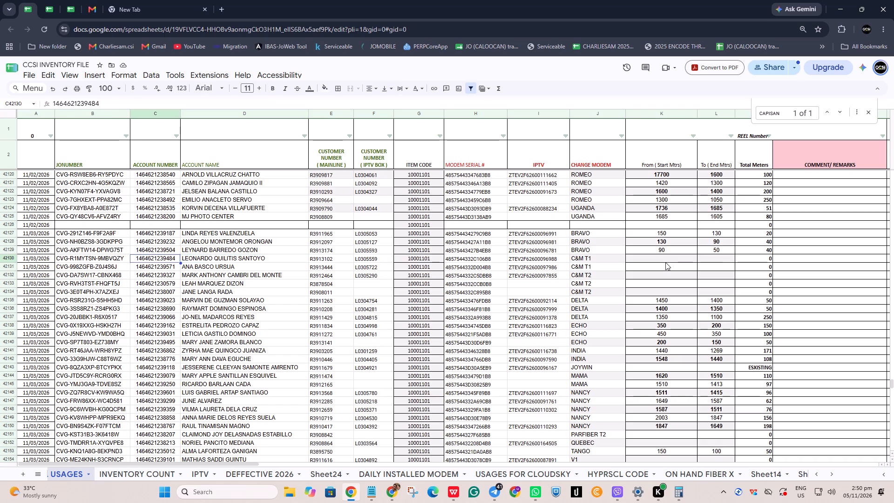
In the first 11/03/2026 C&M T2 record, row 42132, enter start meters 708 and end meters 638.
key("Down")
key("Down")
key("Right")
key("Right")
key("Right")
key("Right")
key("Right")
key("Right")
key("Right")
key("Right")
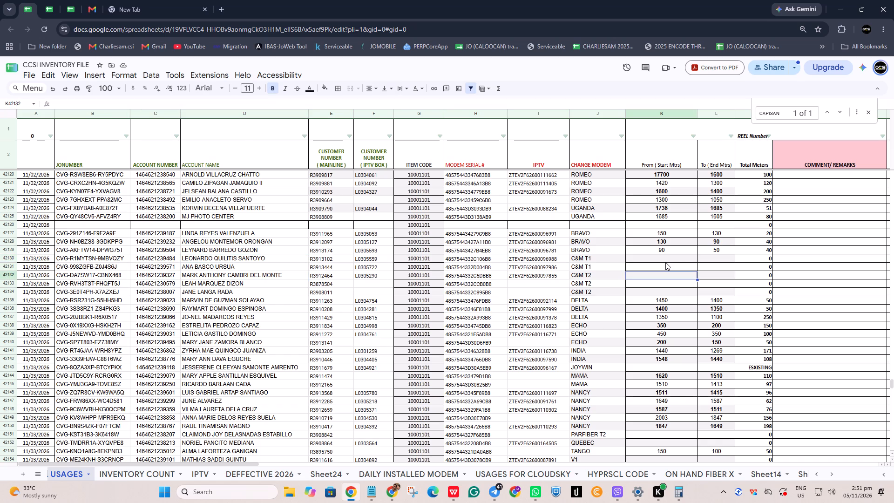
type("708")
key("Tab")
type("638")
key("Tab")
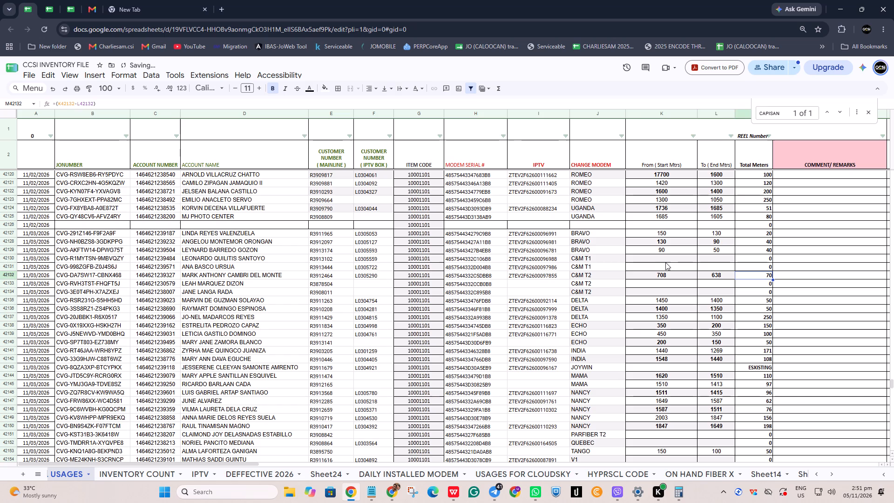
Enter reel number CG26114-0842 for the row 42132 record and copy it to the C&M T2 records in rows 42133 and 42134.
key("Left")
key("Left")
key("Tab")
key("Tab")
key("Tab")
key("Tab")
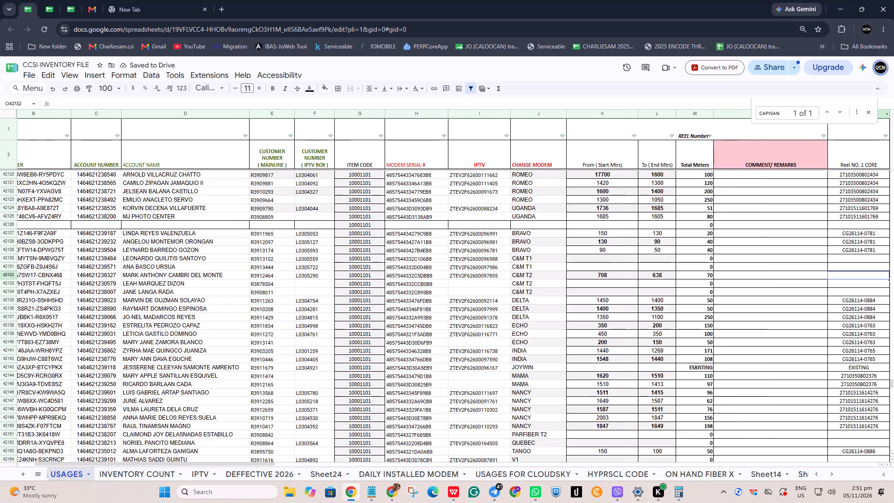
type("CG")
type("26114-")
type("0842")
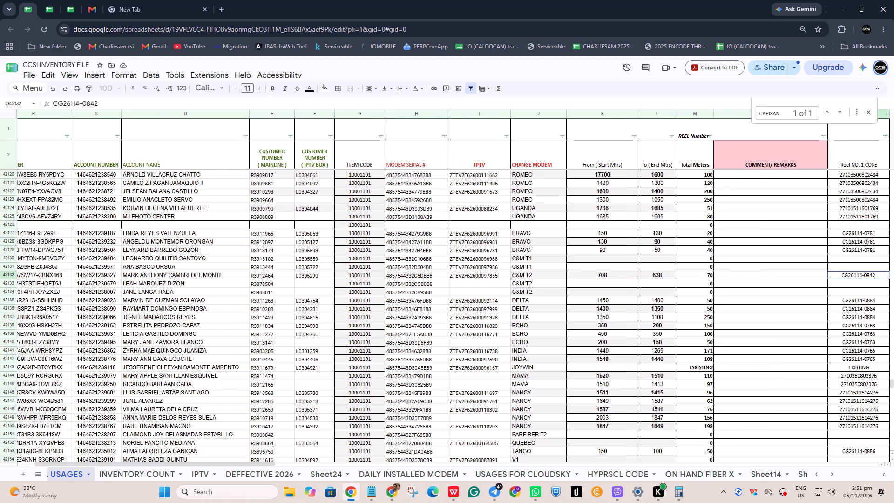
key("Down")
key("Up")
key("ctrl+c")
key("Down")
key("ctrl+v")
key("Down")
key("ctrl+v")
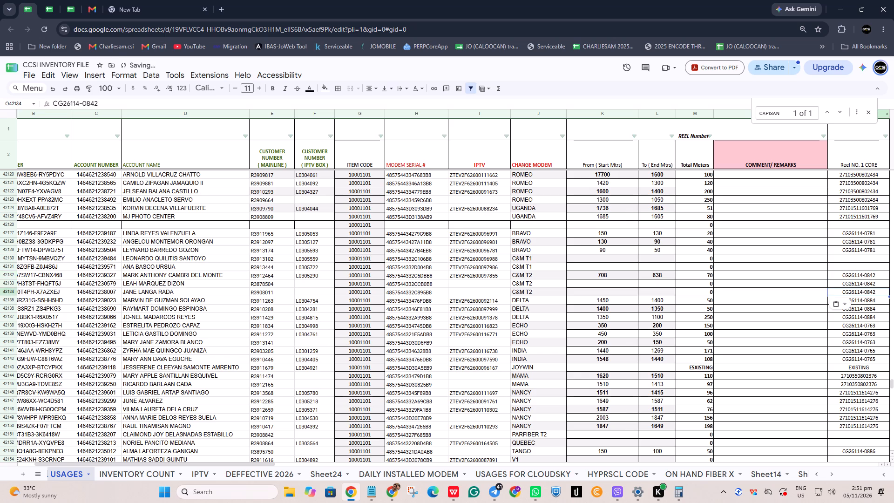
Set the 1 Core usage of the row 42132 C&M T2 record to 70.
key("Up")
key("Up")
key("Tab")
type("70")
Enter 4 S-clamps for each 11/03/2026 C&M T1 and T2 record, rows 42130 to 42134.
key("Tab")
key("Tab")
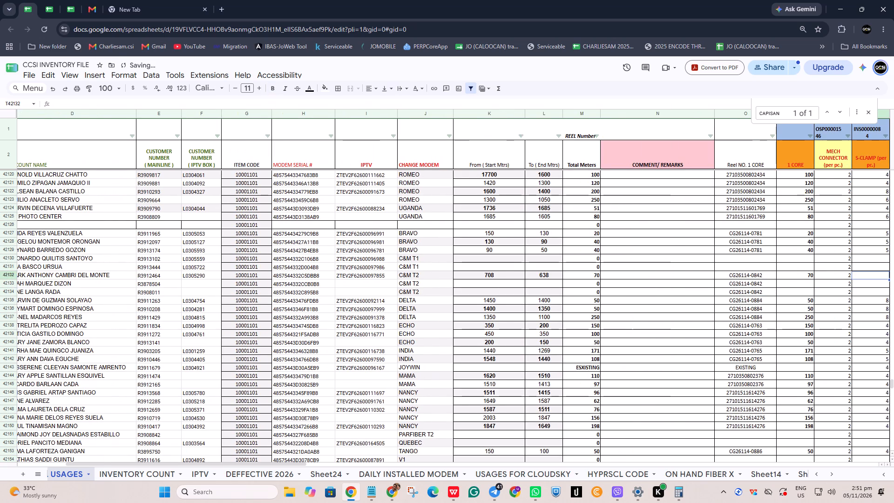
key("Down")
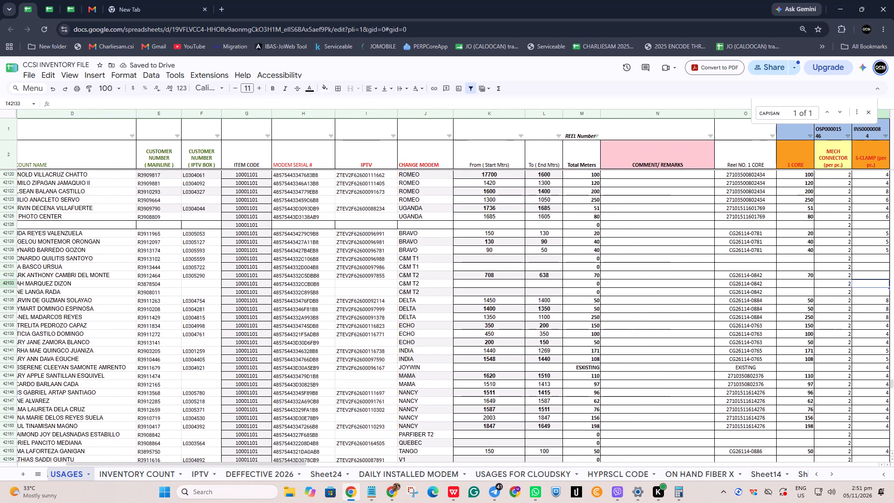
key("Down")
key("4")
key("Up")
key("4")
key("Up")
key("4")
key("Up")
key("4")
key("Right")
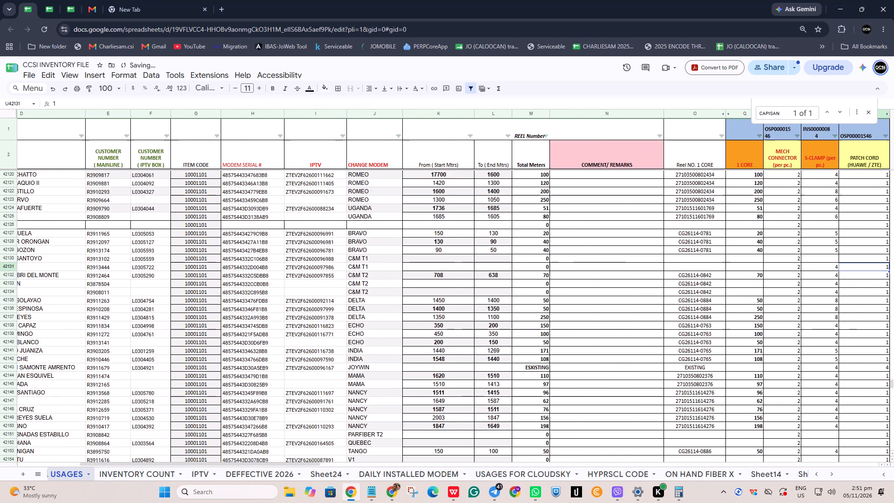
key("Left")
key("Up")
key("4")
Enter 1 house bracket for each 11/03/2026 C&M T1 and T2 record, rows 42130 to 42134.
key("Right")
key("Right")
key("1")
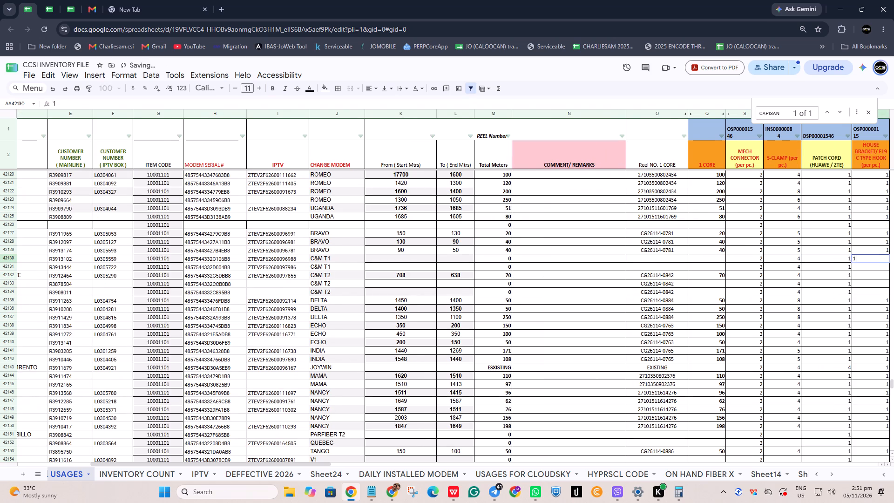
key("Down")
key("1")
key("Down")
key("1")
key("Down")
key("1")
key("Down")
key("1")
Enter 1 mid span hook for each 11/03/2026 C&M T1 and T2 record, rows 42130 to 42134.
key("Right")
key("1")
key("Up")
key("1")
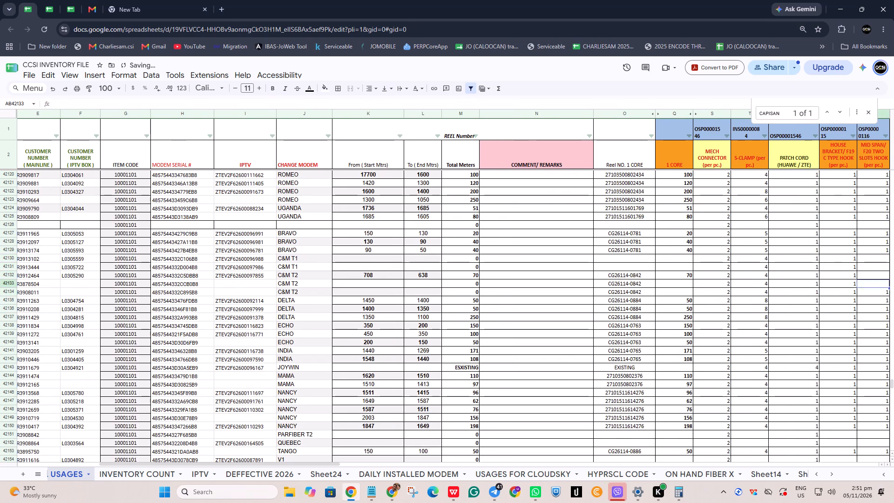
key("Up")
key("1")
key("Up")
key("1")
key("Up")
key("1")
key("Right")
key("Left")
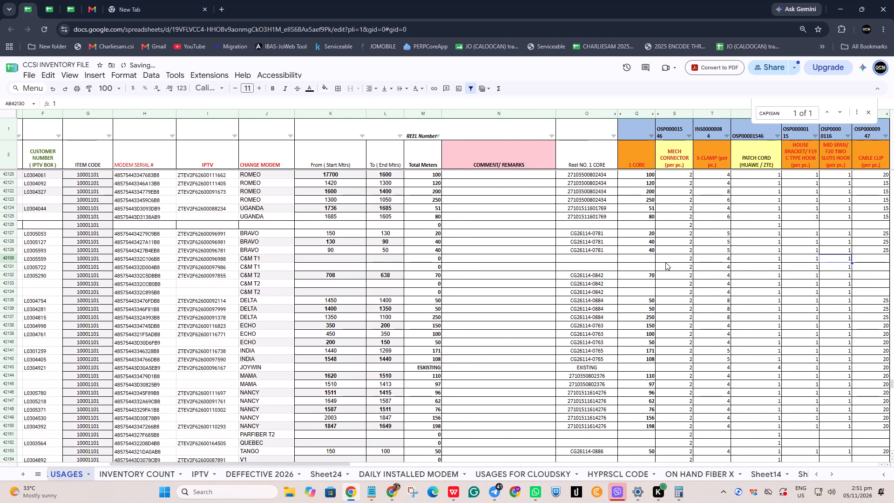
Enter 20 cable clips for each 11/03/2026 C&M T1 and T2 record, rows 42130 to 42134.
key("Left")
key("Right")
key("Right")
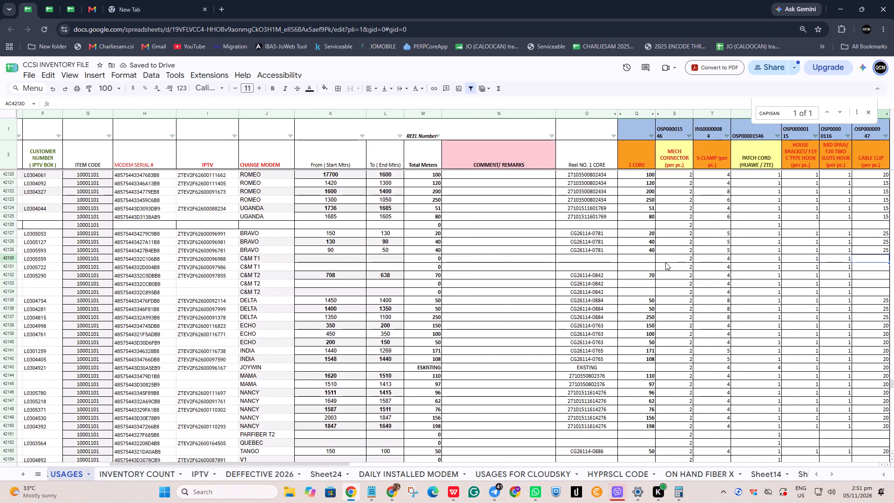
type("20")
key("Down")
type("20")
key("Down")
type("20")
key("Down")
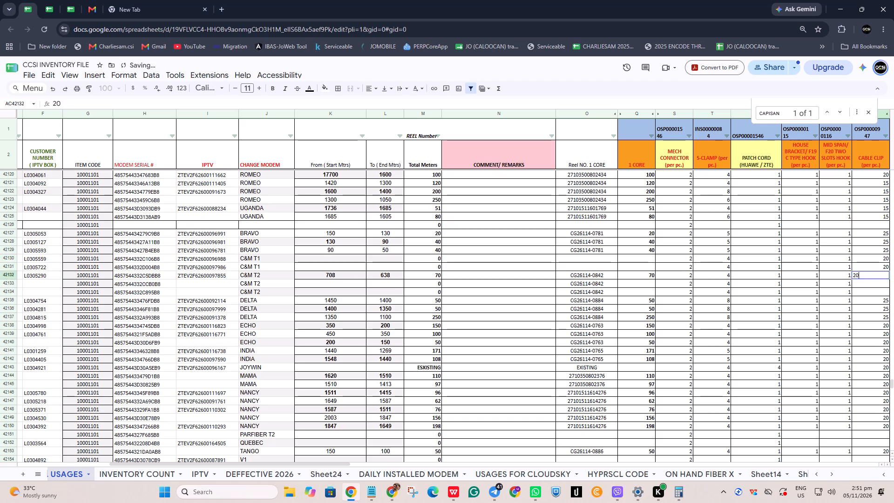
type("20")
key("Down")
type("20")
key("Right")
Enter 20 four-inch cable ties for each 11/03/2026 C&M T1 and T2 record, rows 42130 to 42134.
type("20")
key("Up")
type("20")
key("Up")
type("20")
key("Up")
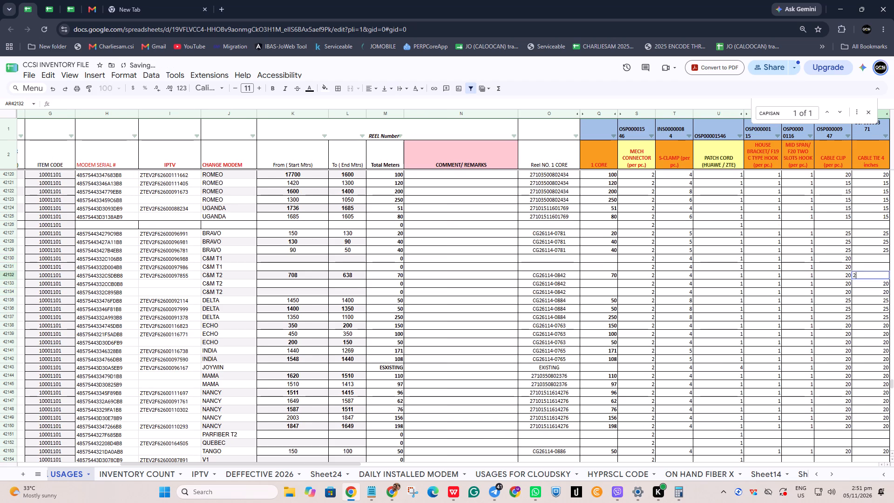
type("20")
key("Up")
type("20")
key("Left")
Copy the team name C&M T2 from row 42132 into the Technician cells of rows 42132 to 42134.
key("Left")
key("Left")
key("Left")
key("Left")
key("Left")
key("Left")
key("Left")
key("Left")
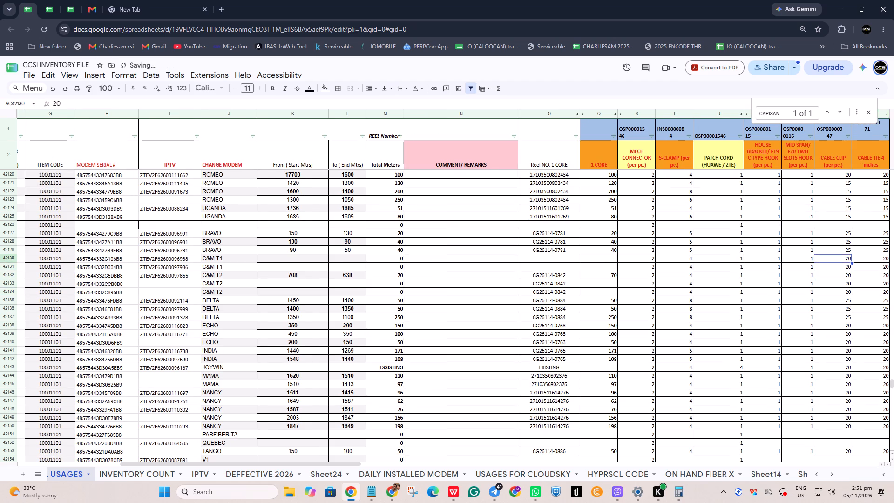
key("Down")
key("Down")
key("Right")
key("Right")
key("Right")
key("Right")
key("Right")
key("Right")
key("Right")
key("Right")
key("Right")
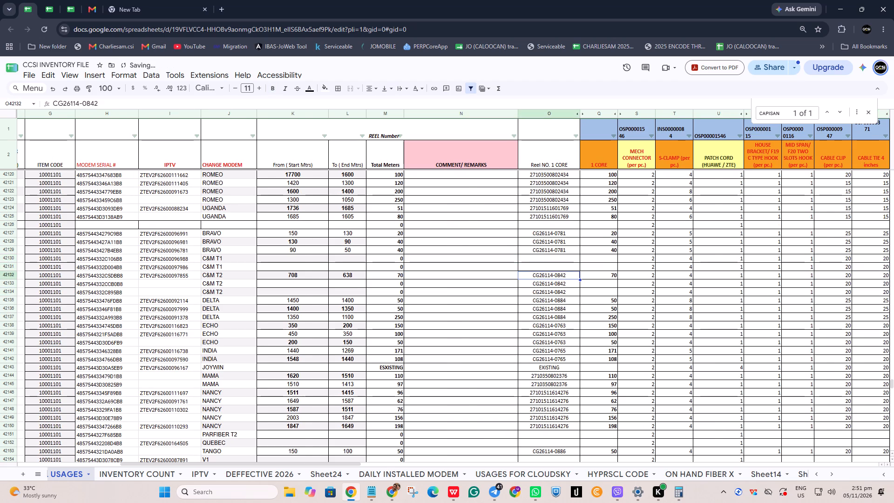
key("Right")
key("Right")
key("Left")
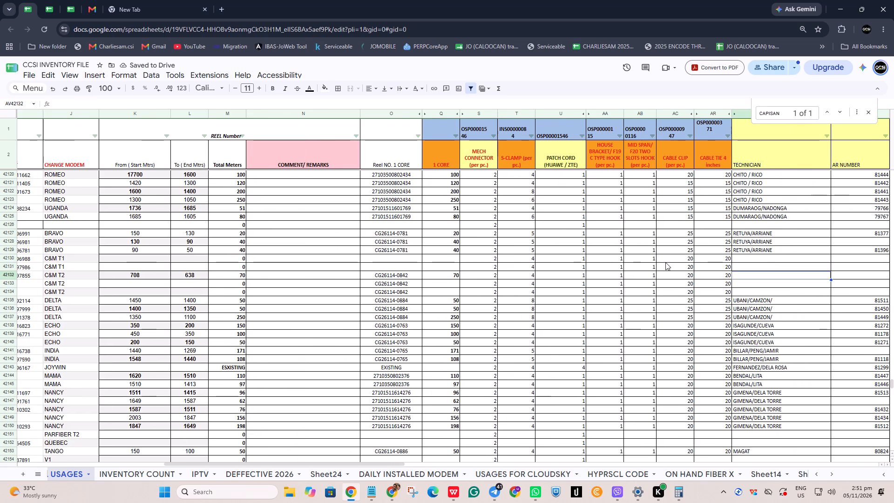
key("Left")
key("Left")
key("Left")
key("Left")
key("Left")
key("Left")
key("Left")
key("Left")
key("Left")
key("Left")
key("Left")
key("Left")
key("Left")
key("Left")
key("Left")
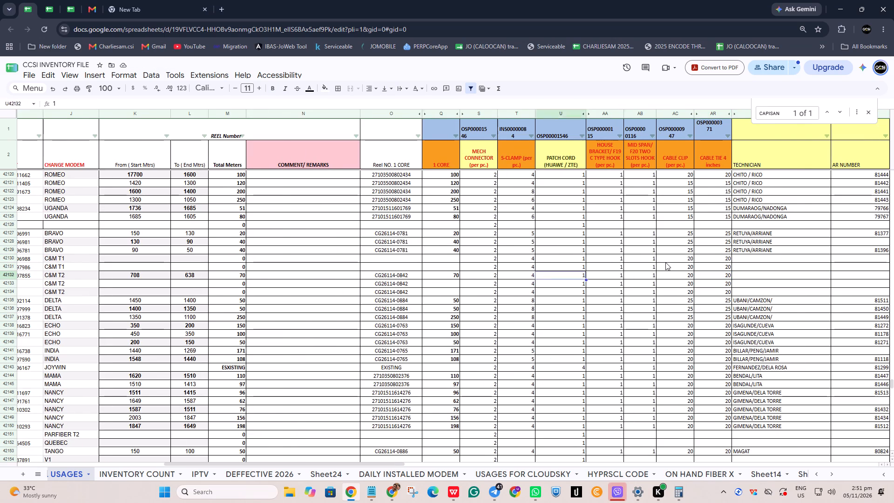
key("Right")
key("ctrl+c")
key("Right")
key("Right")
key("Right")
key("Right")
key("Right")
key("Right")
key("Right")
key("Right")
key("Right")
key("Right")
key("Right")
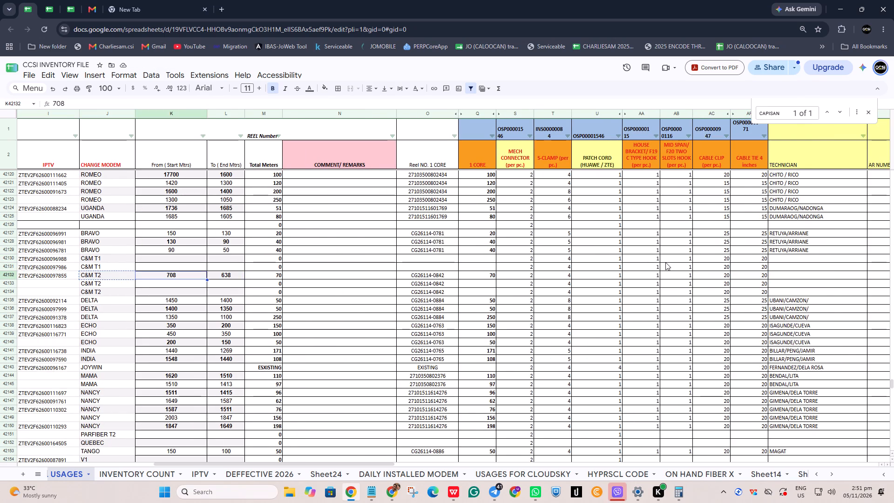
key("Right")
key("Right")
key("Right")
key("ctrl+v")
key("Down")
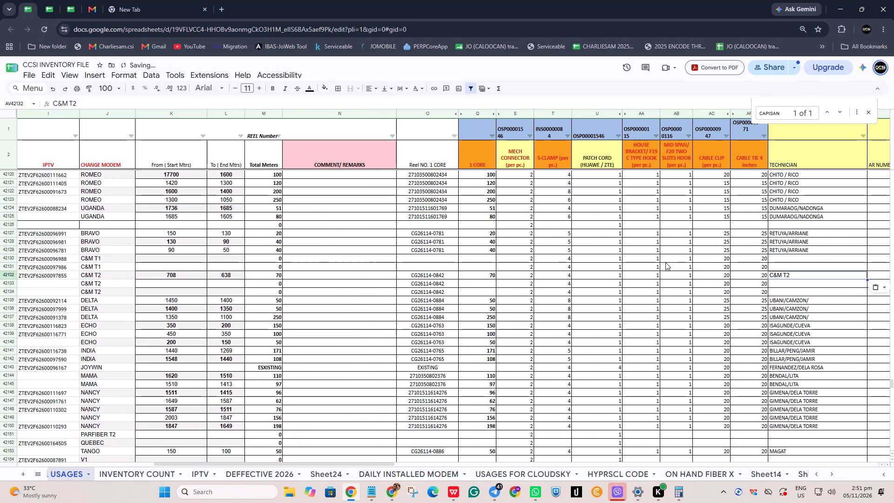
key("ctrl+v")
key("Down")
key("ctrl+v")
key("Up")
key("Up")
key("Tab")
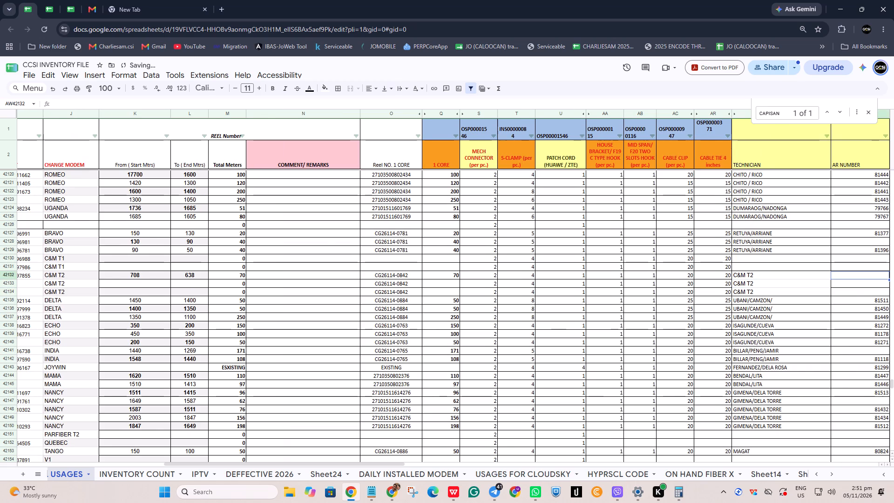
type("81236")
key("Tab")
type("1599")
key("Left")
Go back to the customer number of the row 42132 C&M T2 record to check it.
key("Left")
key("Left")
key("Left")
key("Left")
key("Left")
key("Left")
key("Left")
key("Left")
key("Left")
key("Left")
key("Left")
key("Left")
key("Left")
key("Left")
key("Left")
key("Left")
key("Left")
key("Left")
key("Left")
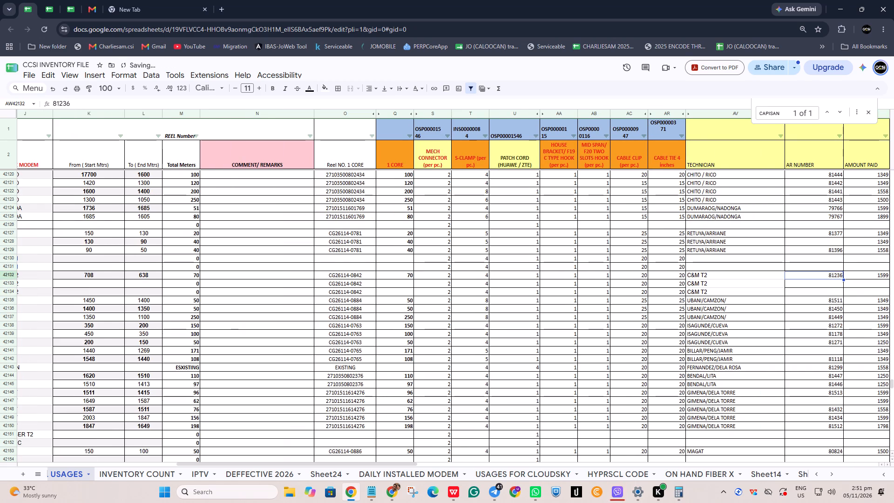
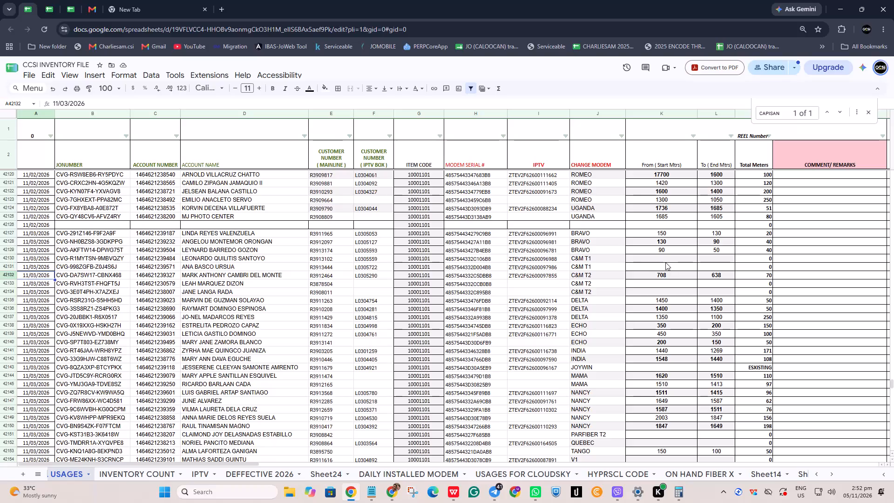
Review the row 42132 C&M T2 record's entries from the date across to the team name, and back to the account name.
key("Right")
key("Right")
key("Right")
key("Right")
key("Right")
key("Right")
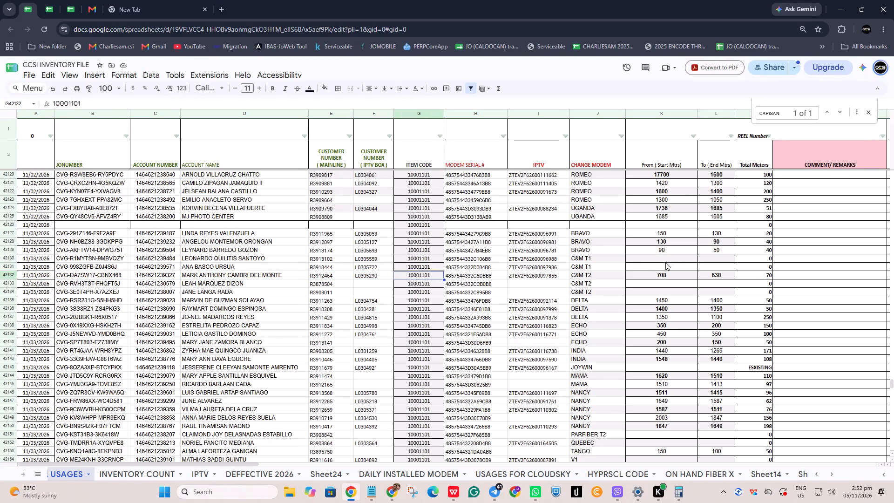
key("Right")
key("Right")
key("Right")
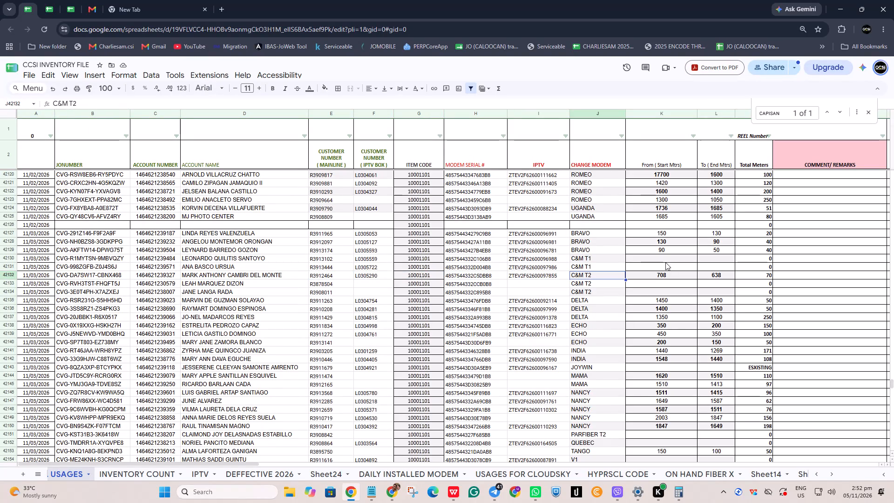
key("Left")
key("Left")
key("Left")
key("Left")
key("Left")
key("Left")
key("Left")
key("Left")
key("Left")
key("Left")
key("Right")
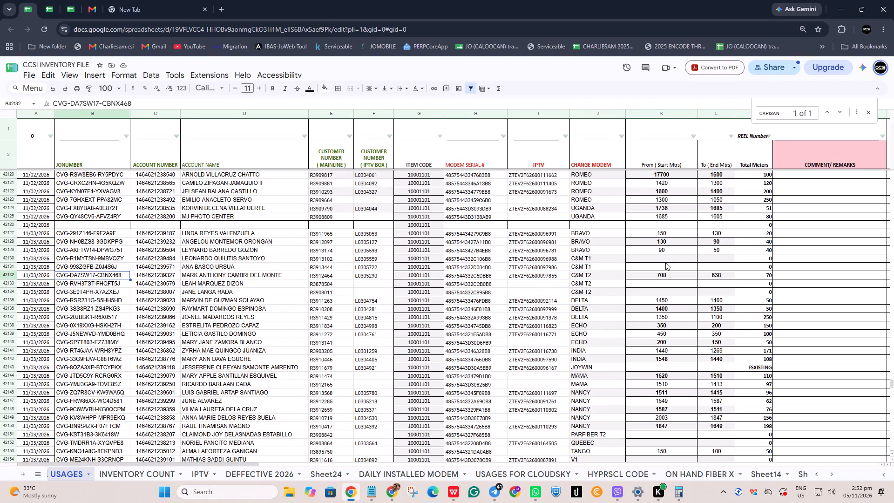
key("Right")
key("Right")
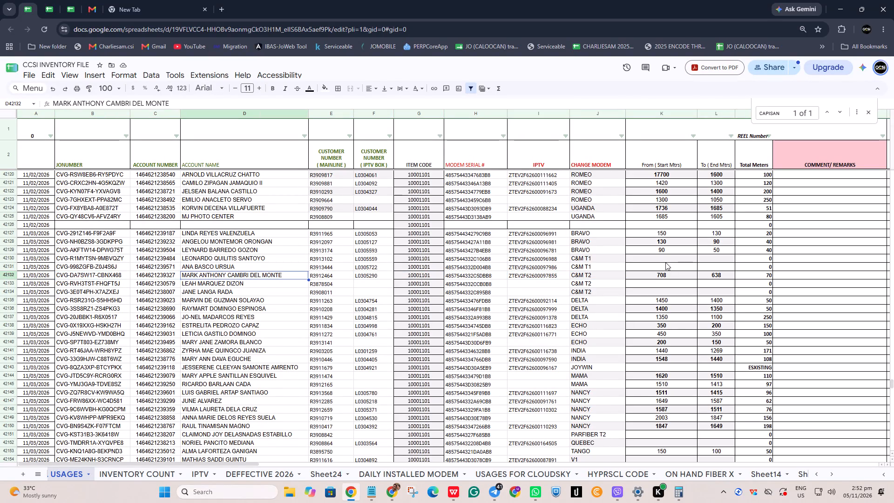
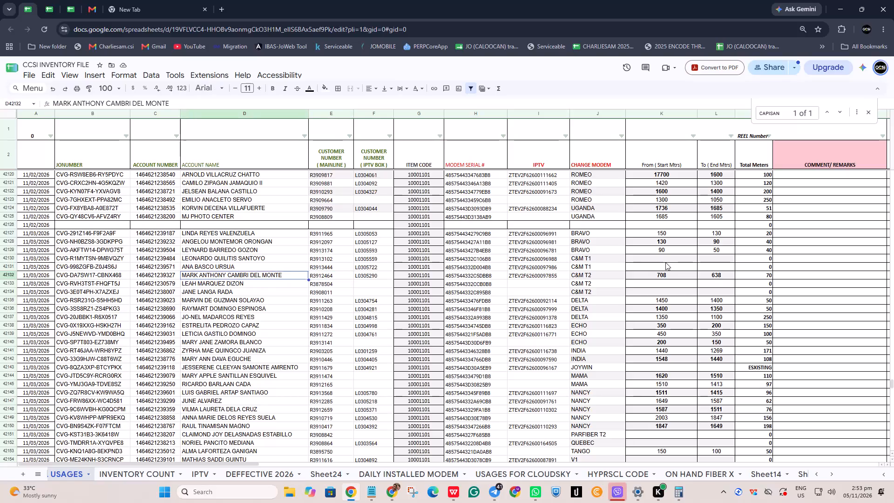
Review the row 42132 C&M T2 record from the date across to the reel number, 1 core and S-clamp entries.
key("Left")
key("Left")
key("Left")
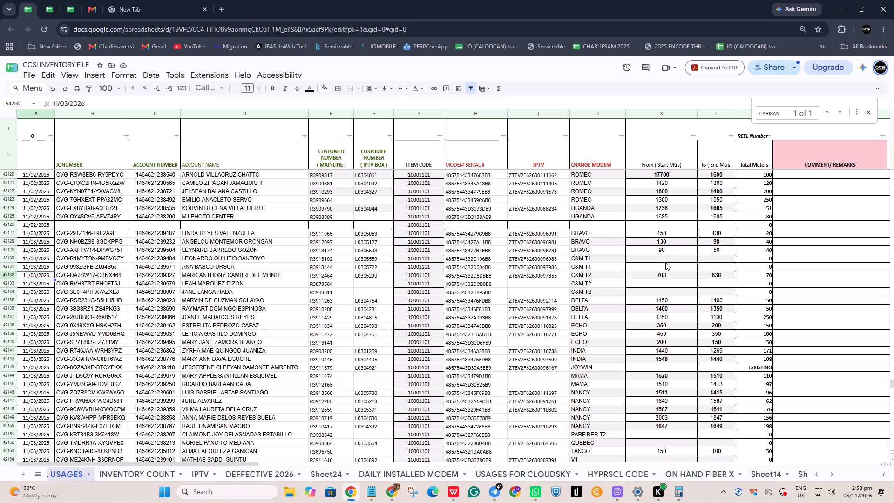
key("Right")
key("Right")
key("Right")
key("Right")
key("Right")
key("Right")
key("Right")
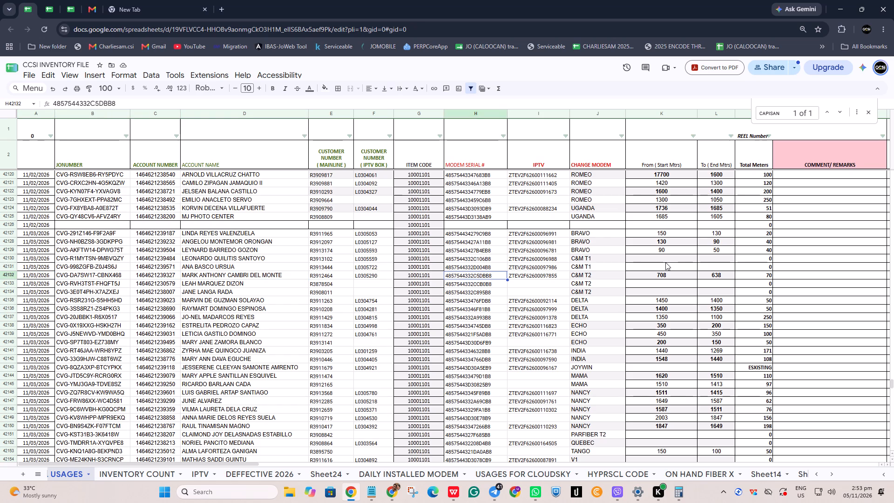
key("Right")
key("Right")
key("Right")
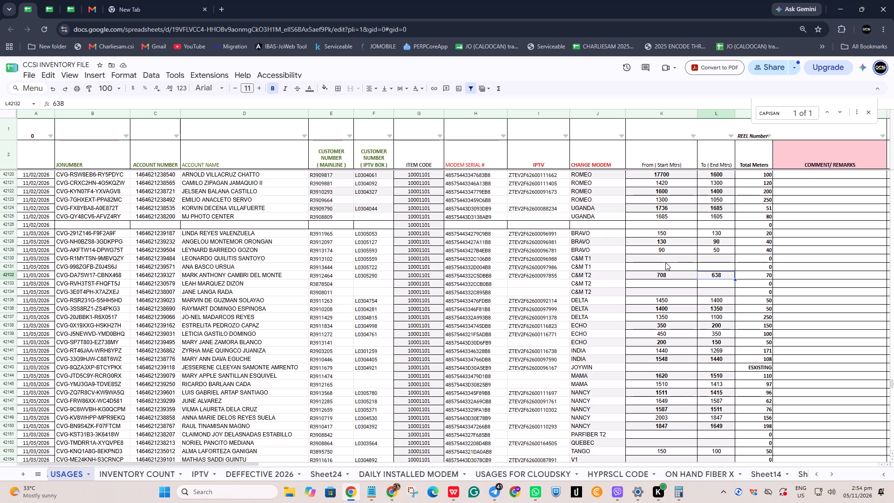
key("Right")
key("Right")
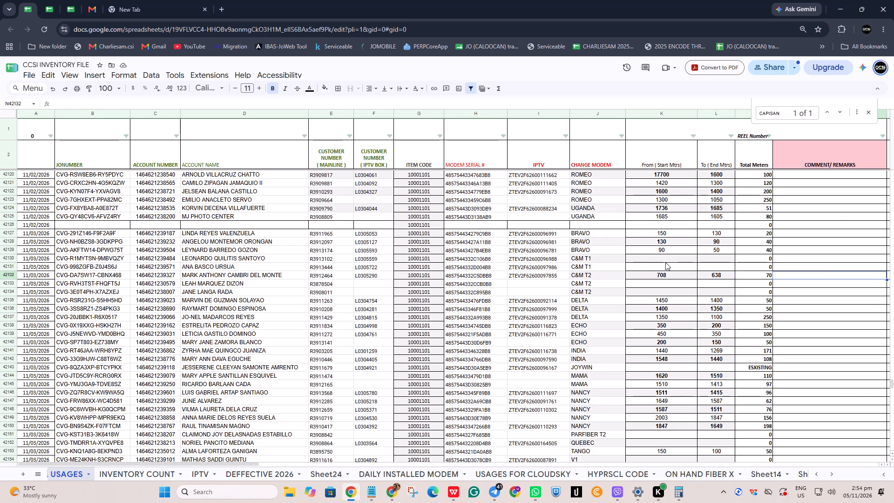
key("Right")
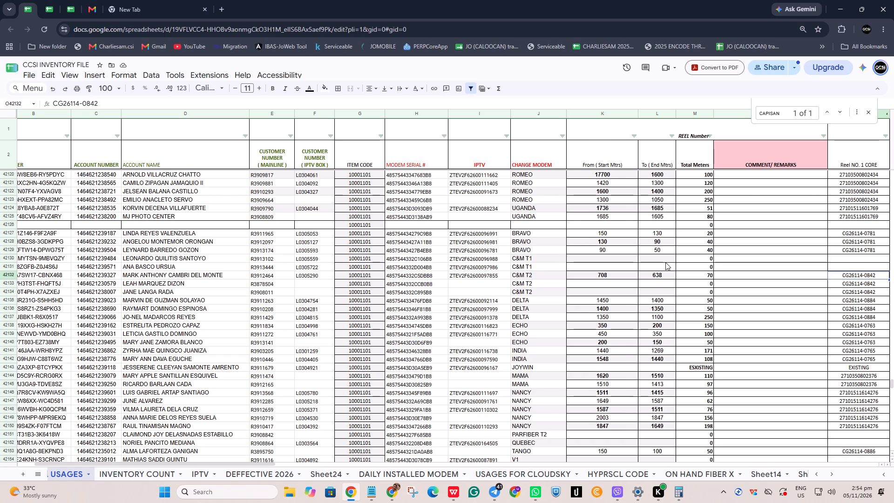
key("Right")
key("Right")
key("Right")
Recheck the row 42132 record from the account number across to the modem serial and start meter reading.
key("Left")
key("Left")
key("Left")
key("Left")
key("Left")
key("Left")
key("Left")
key("Left")
key("Left")
key("Left")
key("Left")
key("Left")
key("Left")
key("Left")
key("Left")
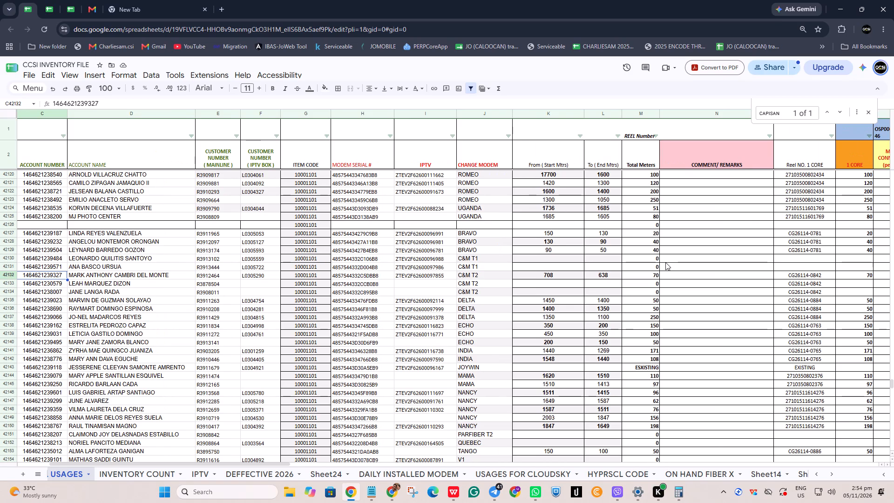
key("Right")
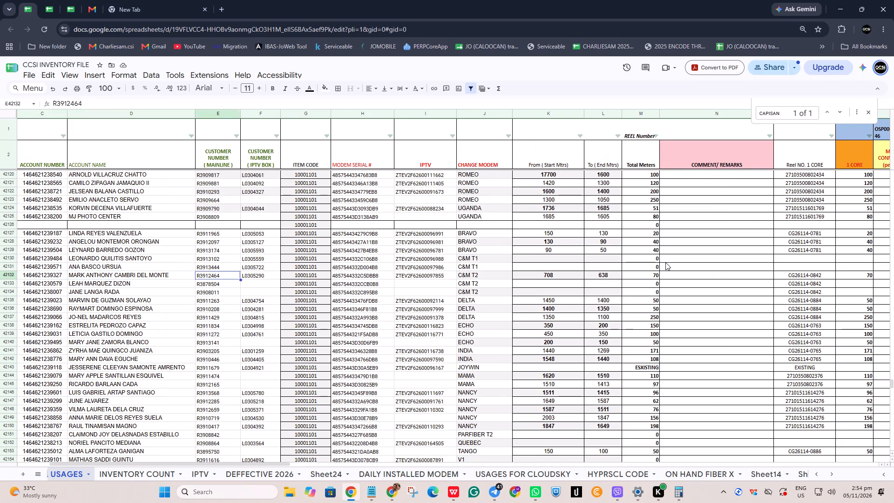
key("Right")
key("Right")
key("Right")
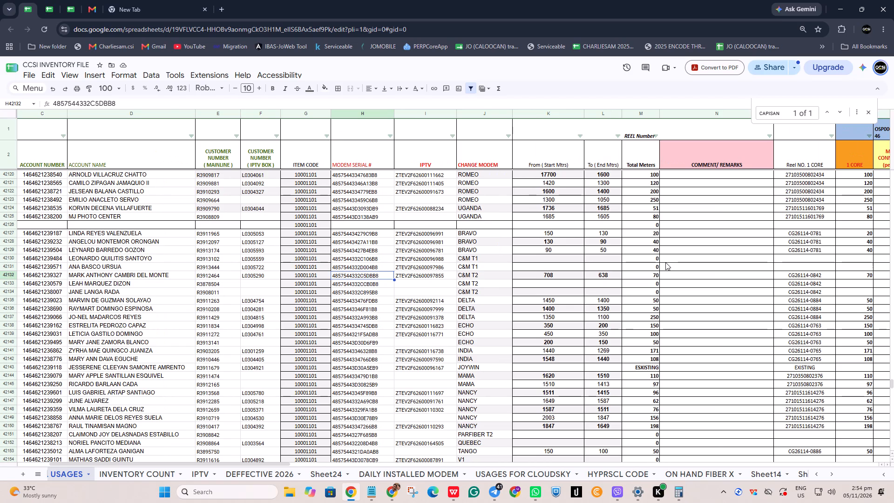
key("Tab")
key("Tab")
key("Tab")
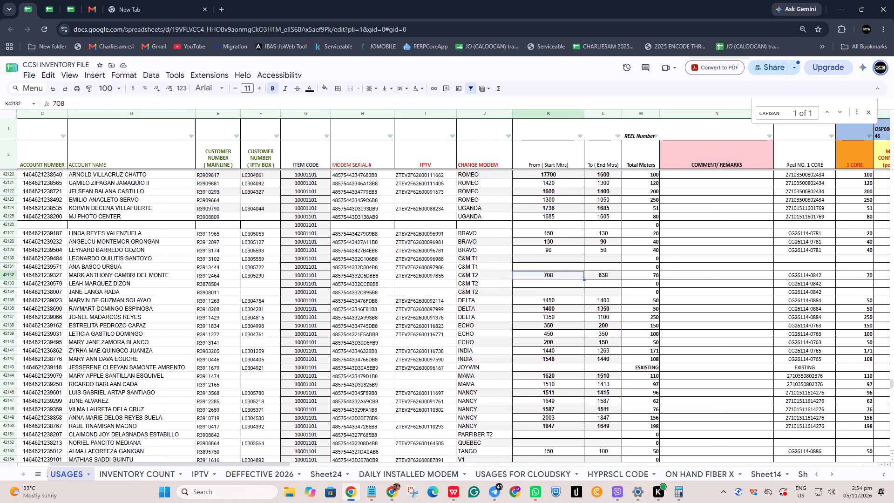
Check the row 42132 record again from the date to the account name and mainline customer number.
key("Left")
key("Left")
key("Left")
key("Left")
key("Left")
key("Left")
key("Left")
key("Left")
key("Left")
key("Left")
key("Left")
key("Left")
key("Left")
key("Left")
key("Left")
key("Left")
key("Left")
key("Left")
key("Right")
key("Right")
key("Right")
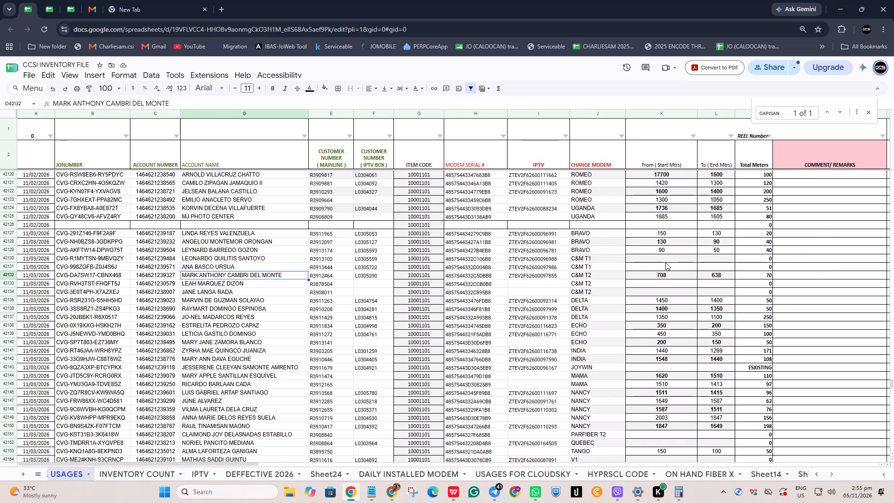
key("Tab")
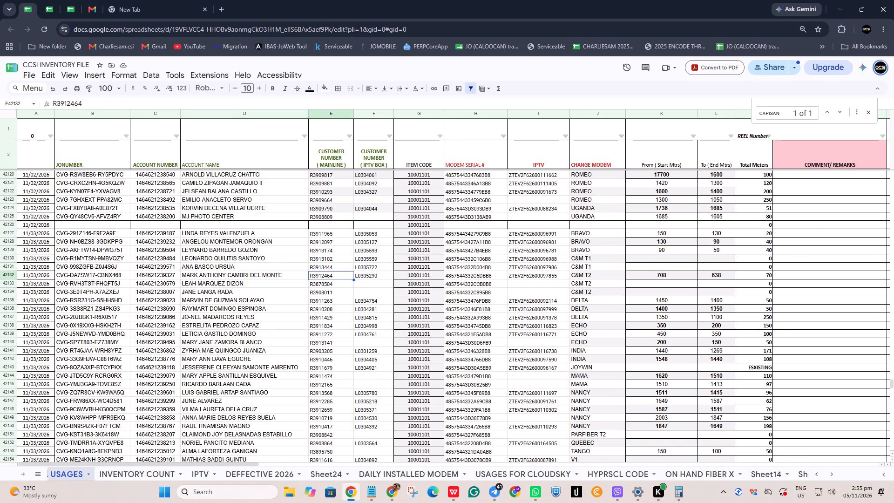
Enter a start meter reading of 488 and an end reading of 138 for the row 42134 C&M T2 record.
key("Left")
key("Left")
key("Down")
key("Down")
key("Tab")
key("Tab")
key("Tab")
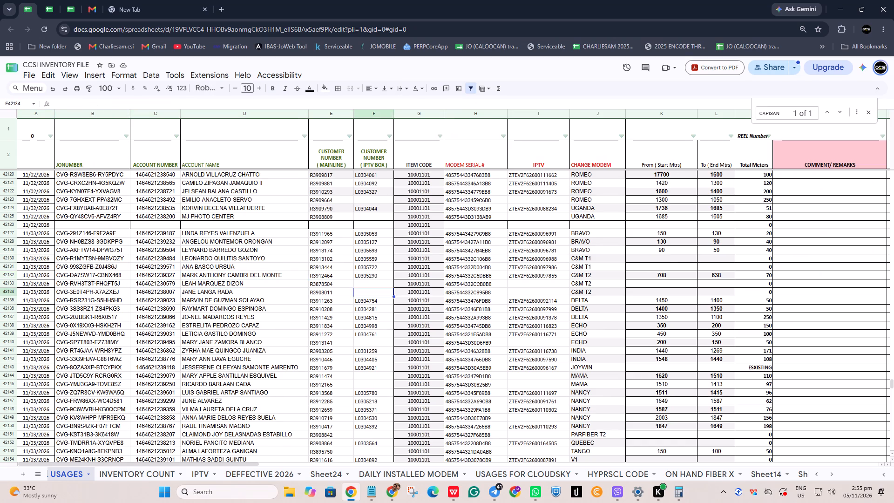
key("Tab")
key("Tab")
key("Tab")
key("Tab")
key("Tab")
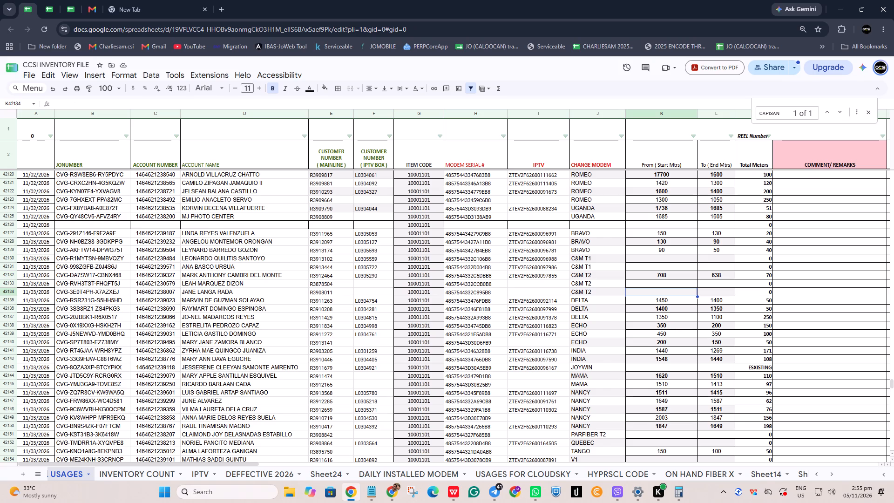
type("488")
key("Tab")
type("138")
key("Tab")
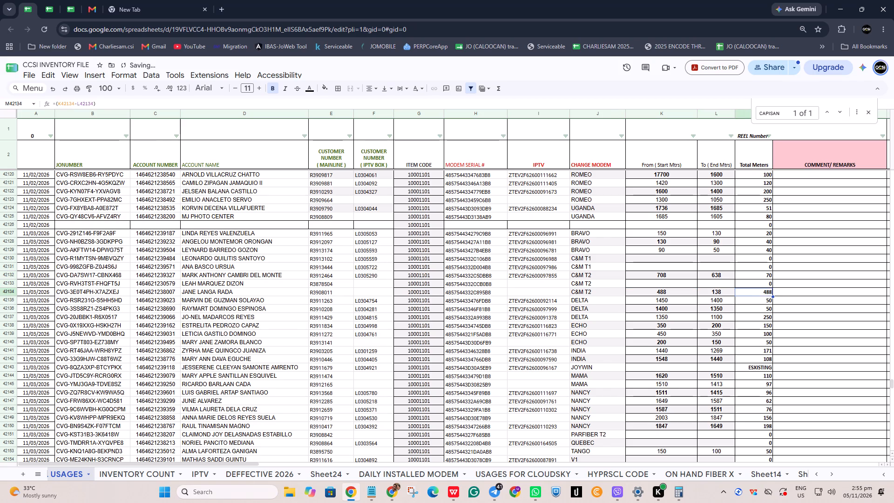
Correct the end meter reading of the row 42134 record to 438.
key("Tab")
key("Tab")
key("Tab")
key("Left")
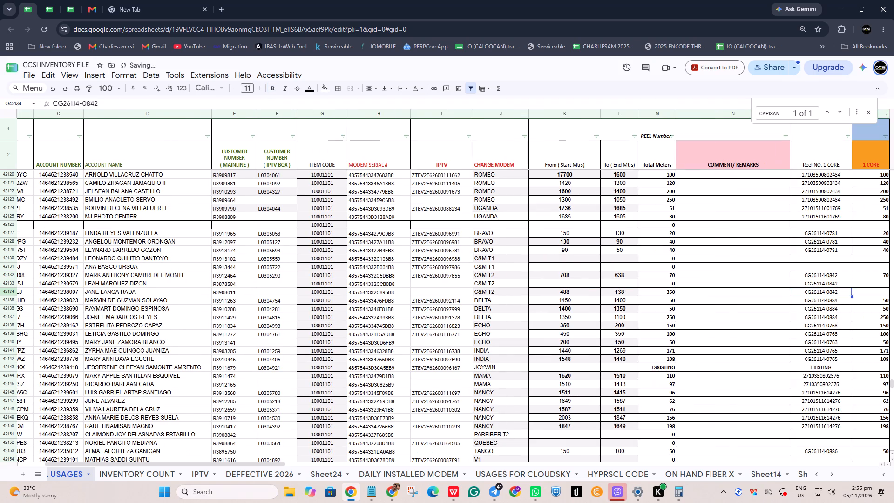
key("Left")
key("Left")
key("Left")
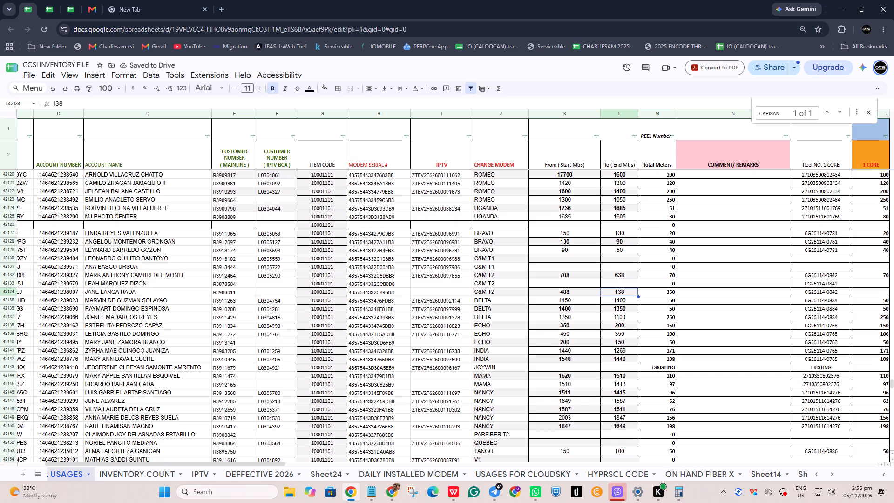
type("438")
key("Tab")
Enter 50 as the 1 core usage for the row 42134 record.
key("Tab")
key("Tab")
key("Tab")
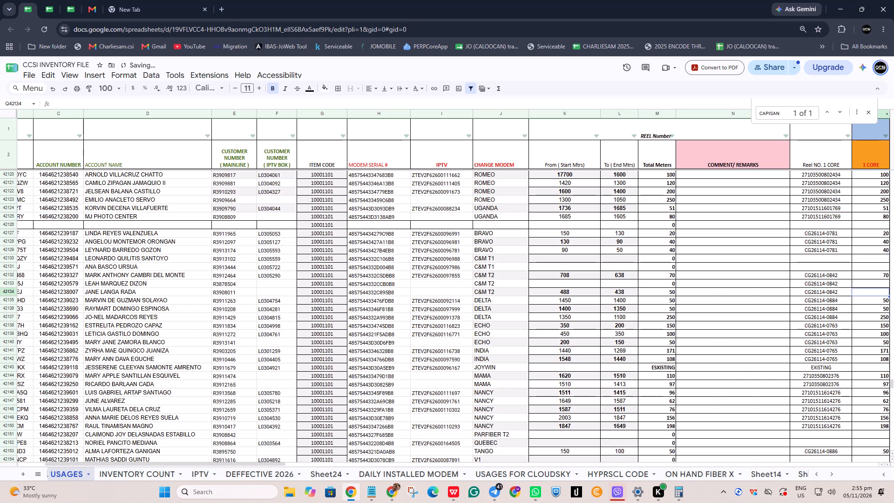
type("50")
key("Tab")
Enter AR number 81234 and amount paid 1250 for the row 42134 record.
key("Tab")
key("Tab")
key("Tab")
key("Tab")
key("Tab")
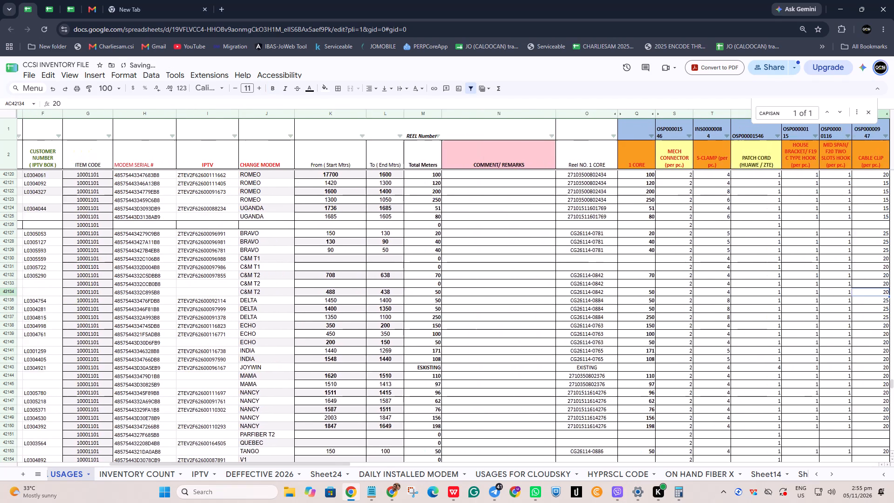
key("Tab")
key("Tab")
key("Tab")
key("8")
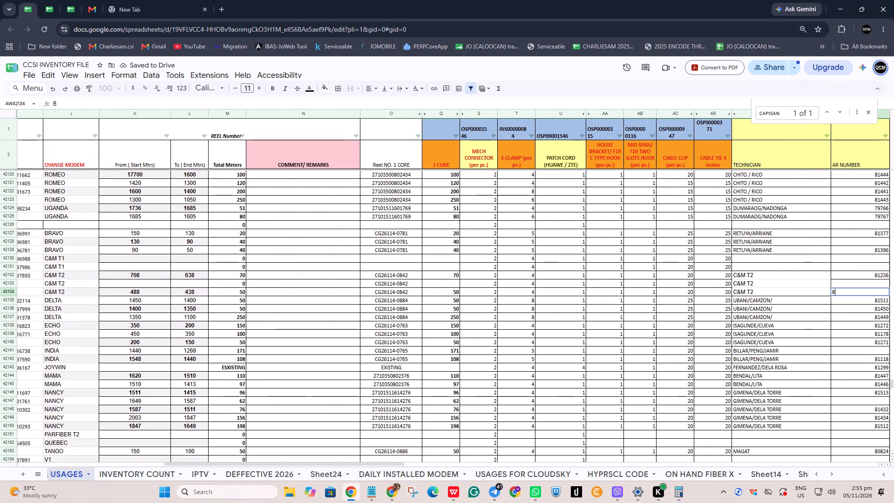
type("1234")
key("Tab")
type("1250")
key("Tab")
Return to the row 42134 account name, and go to the empty start meter cell of the row 42133 C&M T2 record.
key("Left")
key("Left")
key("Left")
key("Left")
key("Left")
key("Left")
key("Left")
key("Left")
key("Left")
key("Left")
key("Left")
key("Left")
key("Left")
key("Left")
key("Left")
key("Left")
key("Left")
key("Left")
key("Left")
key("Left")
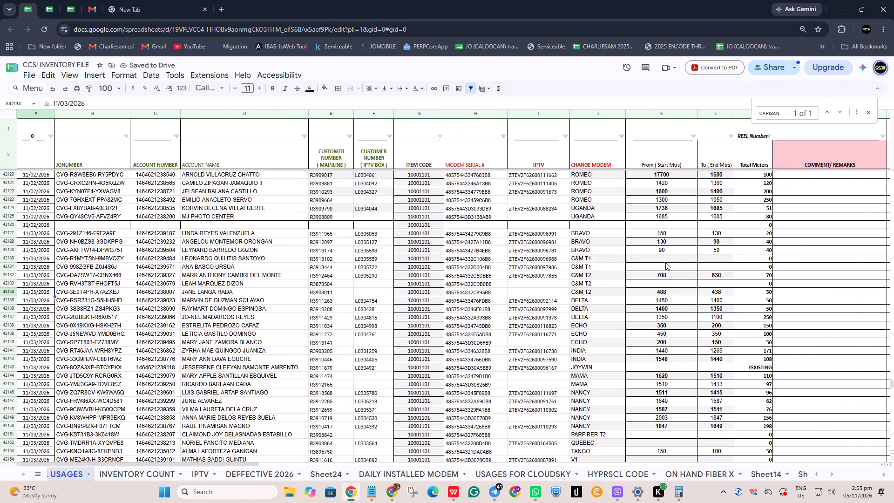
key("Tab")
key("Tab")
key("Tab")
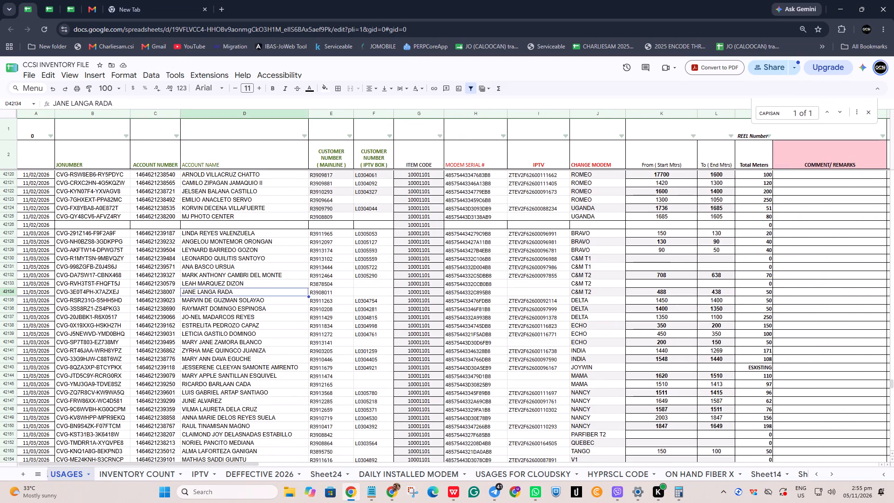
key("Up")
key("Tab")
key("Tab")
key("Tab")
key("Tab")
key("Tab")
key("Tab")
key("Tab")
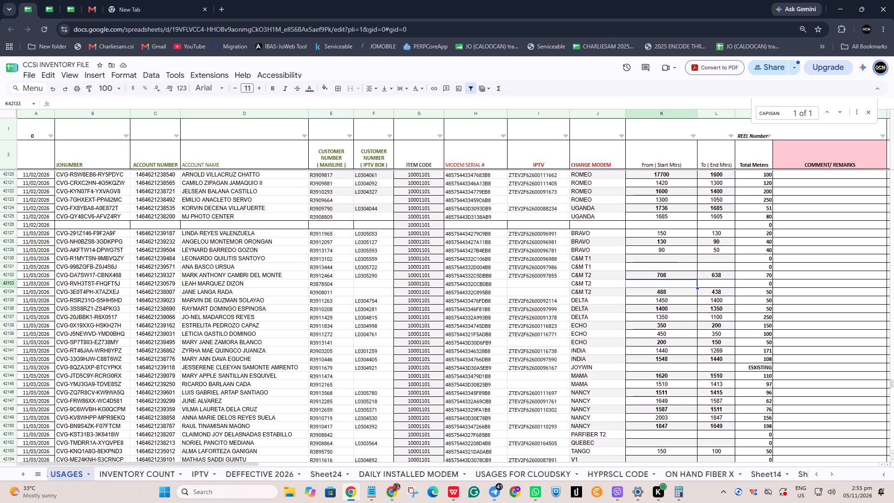
Enter start meter 638 and end meter 488 for the row 42133 C&M T2 record.
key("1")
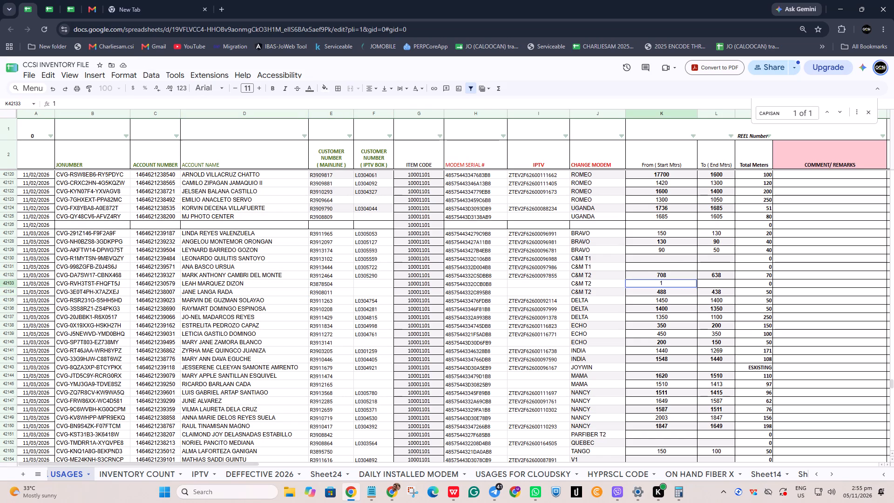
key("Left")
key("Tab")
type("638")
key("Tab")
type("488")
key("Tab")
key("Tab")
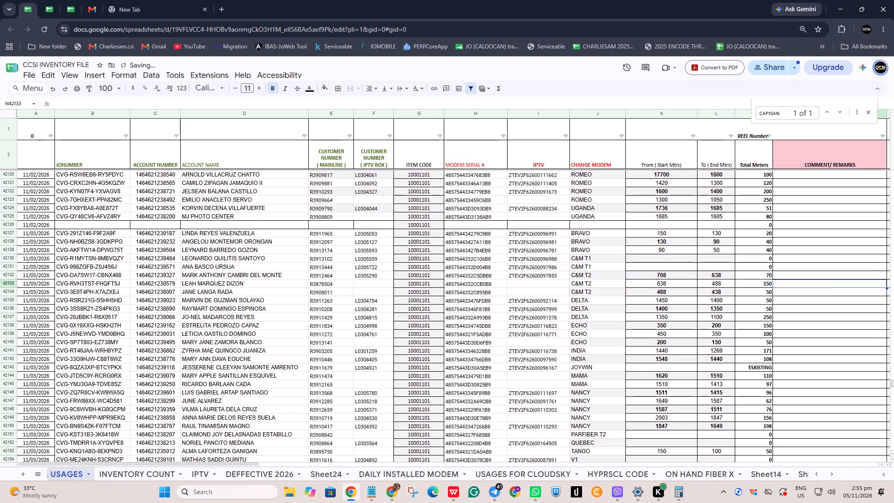
Enter 150 as the 1 core usage for the row 42133 record.
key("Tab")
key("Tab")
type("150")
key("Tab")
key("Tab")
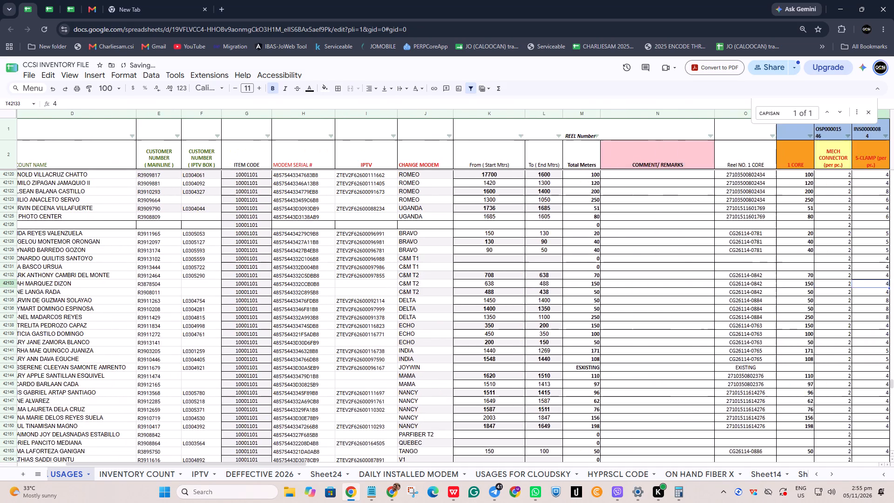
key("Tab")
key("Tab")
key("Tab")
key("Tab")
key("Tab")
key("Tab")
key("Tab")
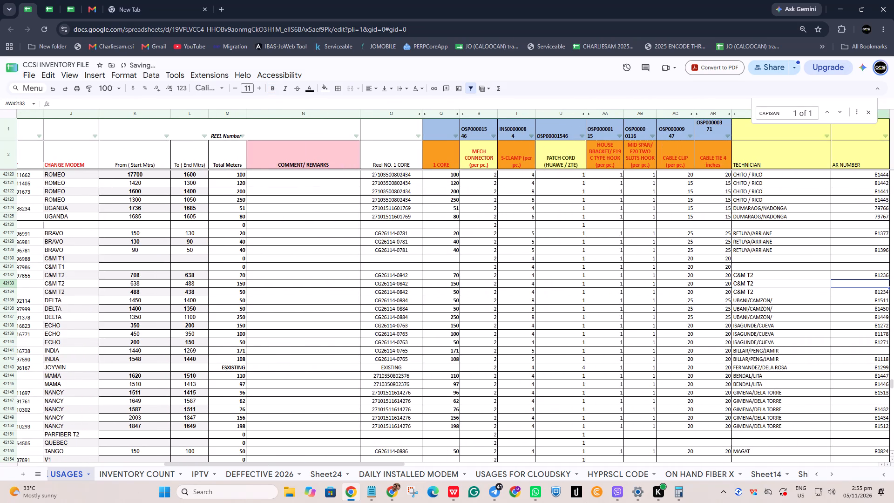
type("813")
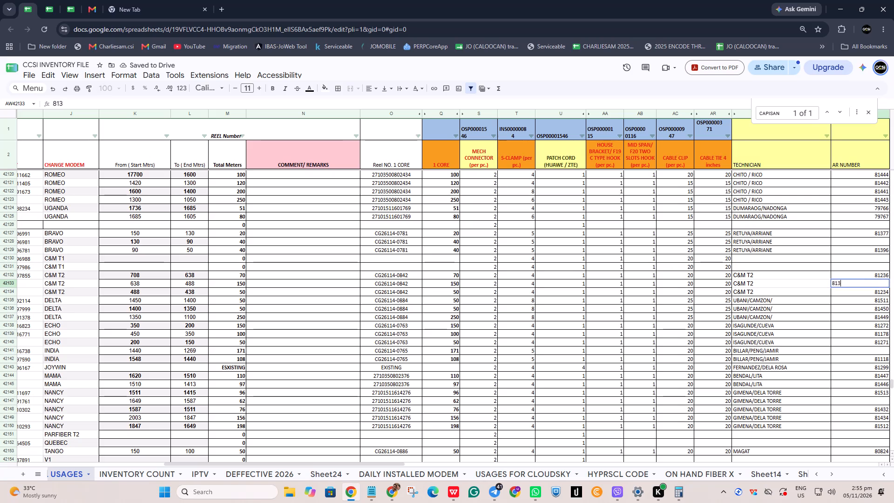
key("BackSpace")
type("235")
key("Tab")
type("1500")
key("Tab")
Return to the date cell at the start of the row 42133 record.
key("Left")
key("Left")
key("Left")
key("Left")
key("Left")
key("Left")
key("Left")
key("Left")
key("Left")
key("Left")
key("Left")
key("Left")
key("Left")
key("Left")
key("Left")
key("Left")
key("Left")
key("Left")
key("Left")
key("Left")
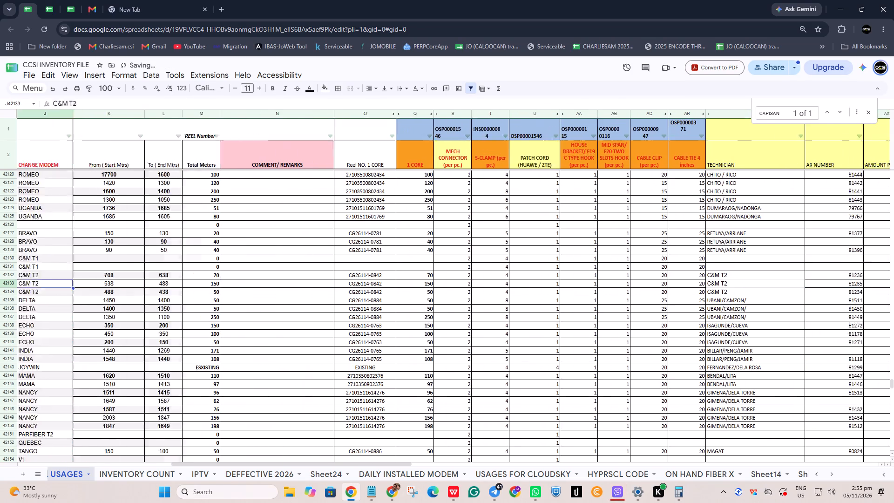
Switch to the personal browser window's Facebook page and view the notification about a comment mention in Loggy3 PH Community.
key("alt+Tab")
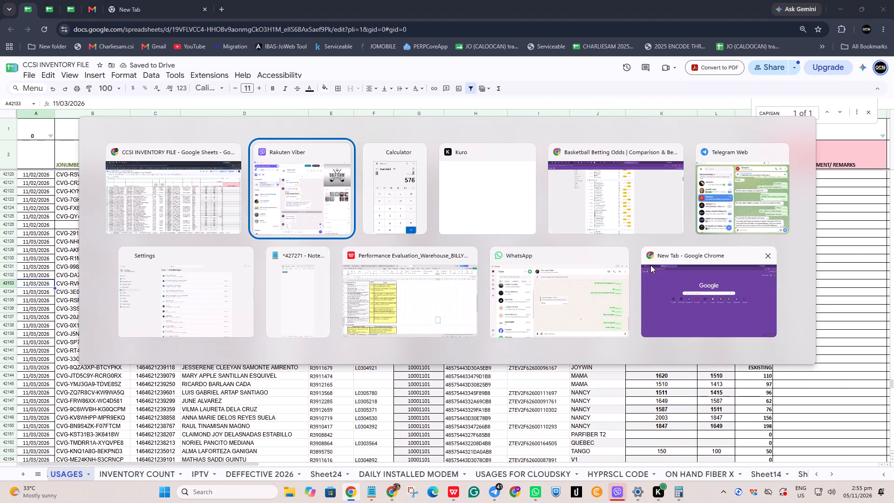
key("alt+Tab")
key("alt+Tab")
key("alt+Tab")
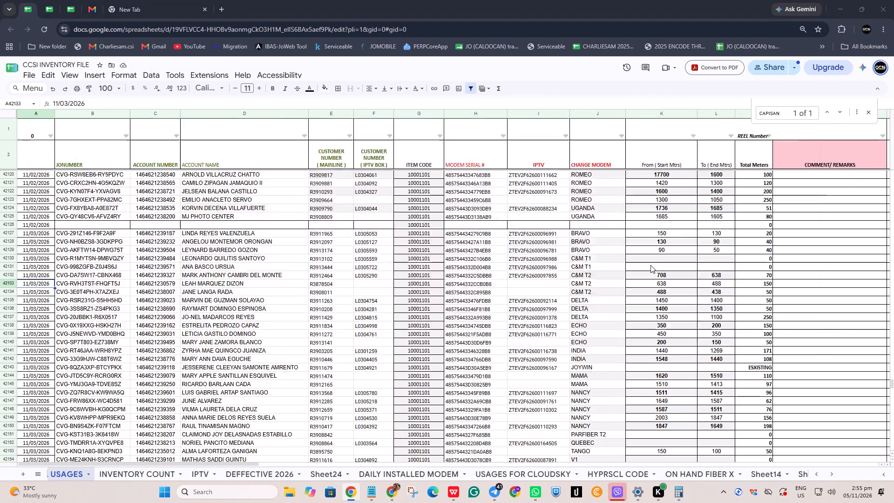
left_click(65, 6)
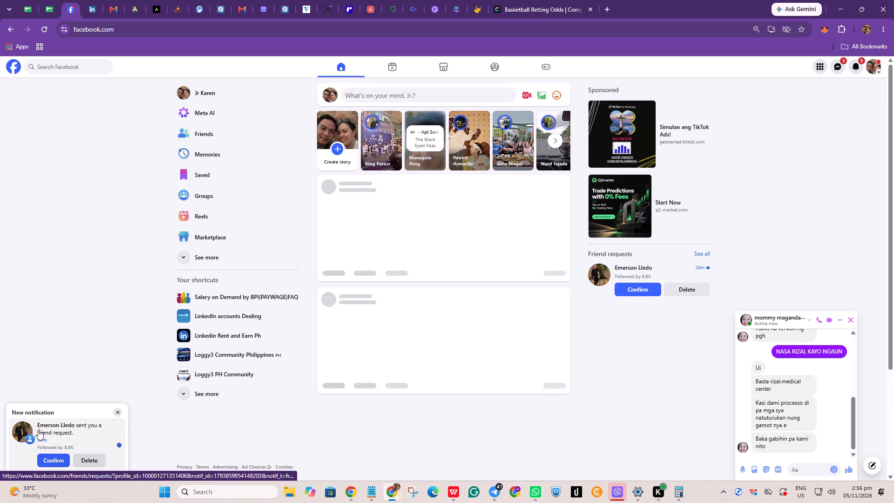
left_click(115, 411)
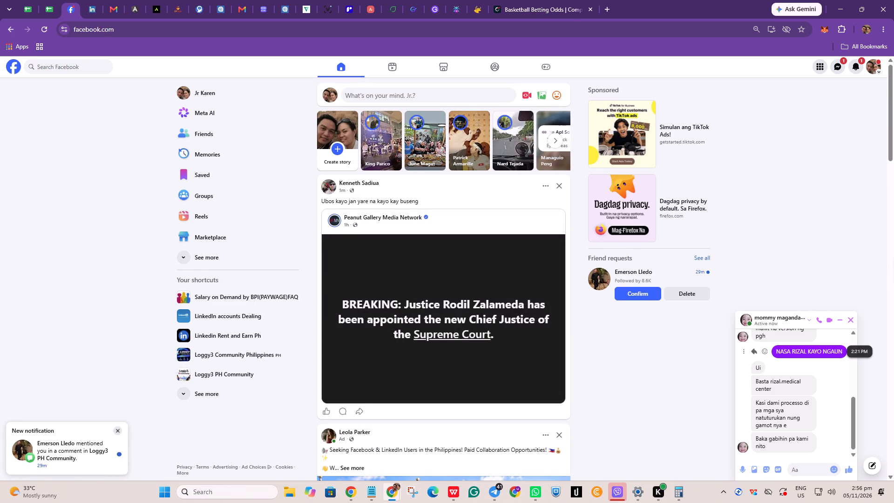
left_click(51, 442)
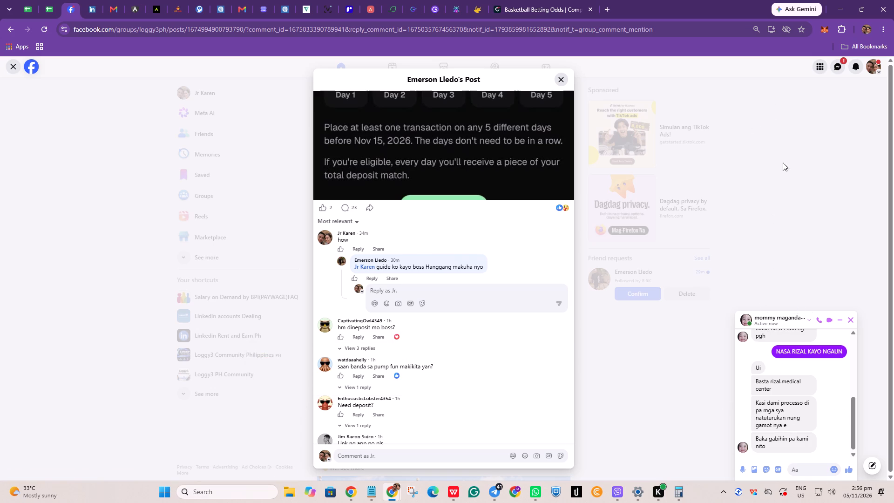
left_click(790, 138)
Bring up the FOR JIRA MRF 2026 sheet of the warehouse dispatch monitoring spreadsheet.
left_click(28, 9)
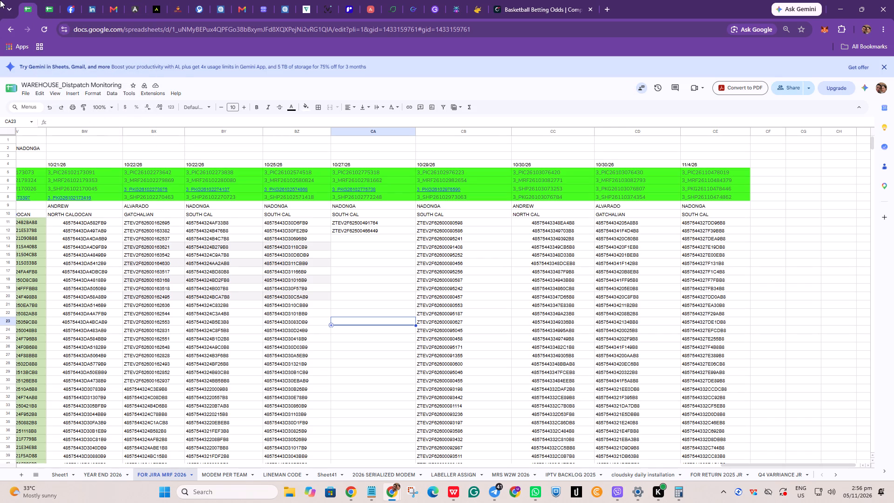
key("Tab")
key("Tab")
key("alt+Tab")
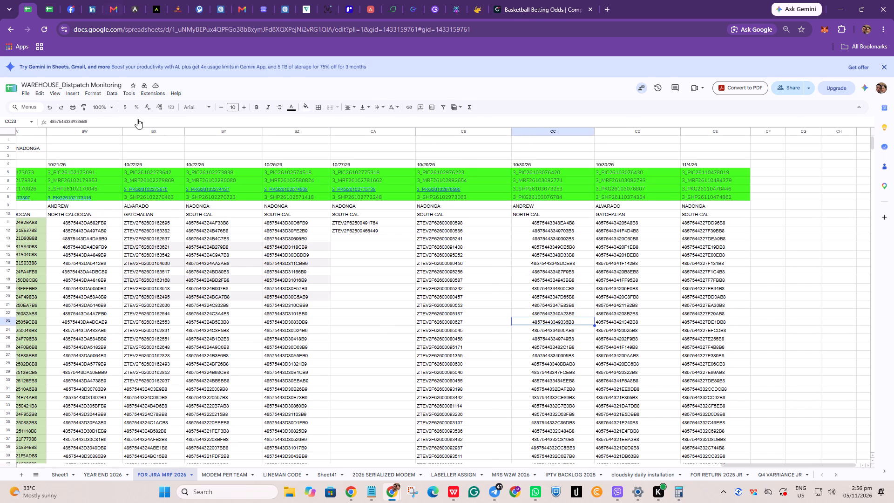
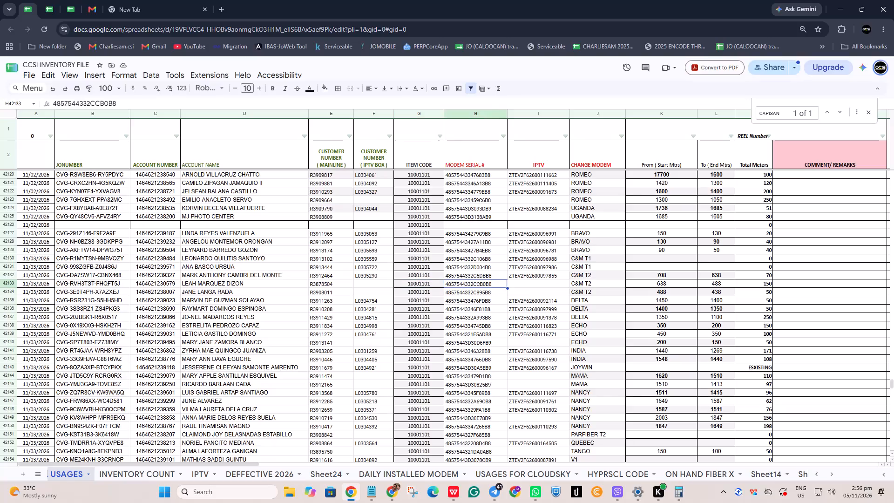
Review the row 42133 C&M T2 record across its columns, from the date through meter readings, materials, AR number and amount paid.
key("Tab")
key("Tab")
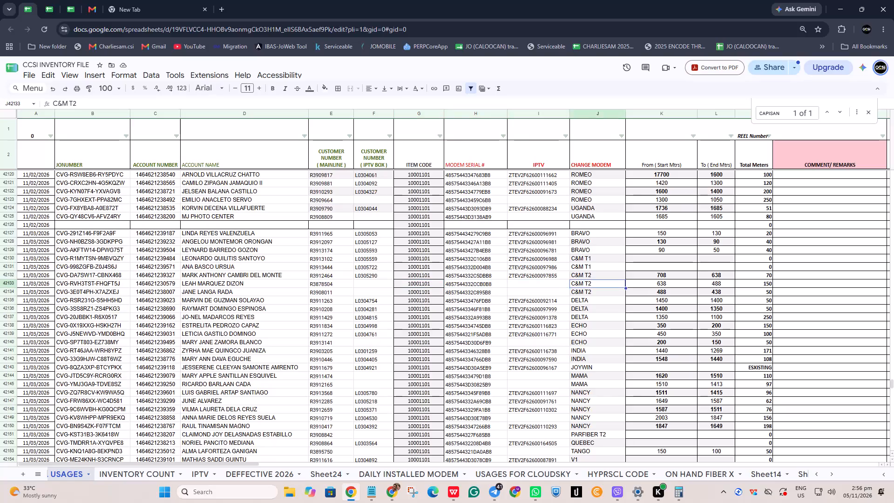
key("Tab")
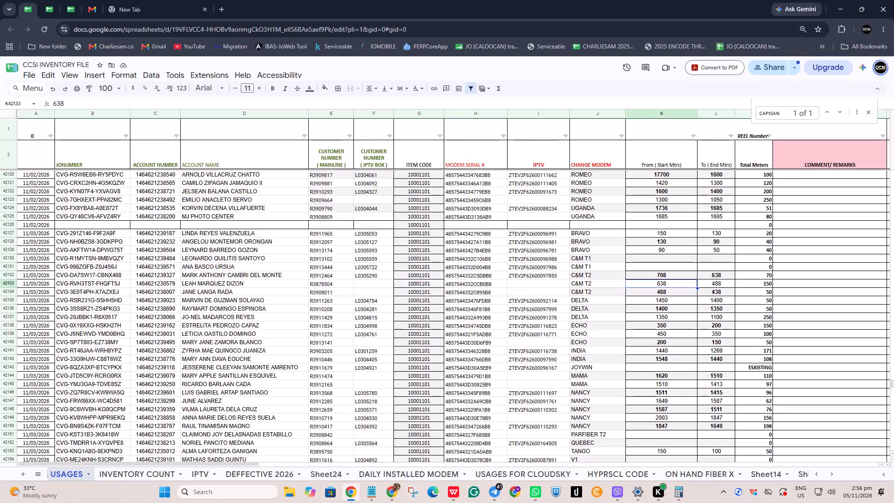
key("Left")
key("Left")
key("Left")
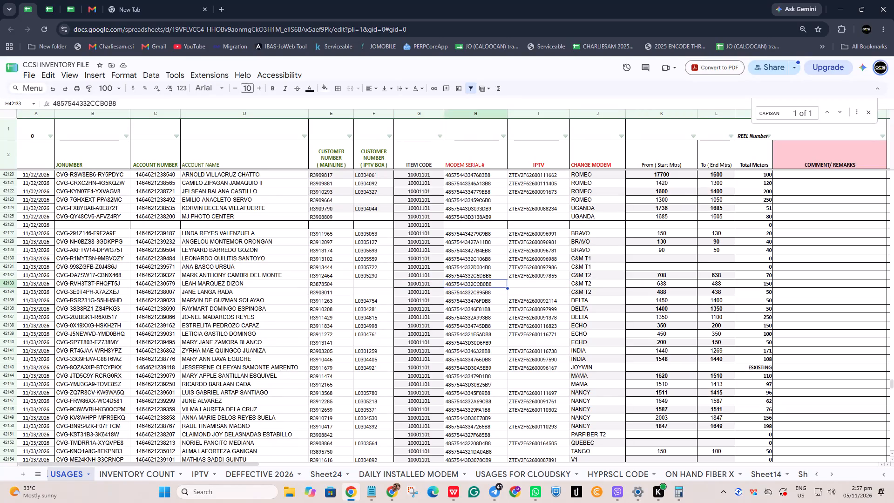
key("Left")
key("Left")
key("Left")
key("Left")
key("Left")
key("Right")
key("Right")
key("Right")
key("Right")
key("Right")
key("Right")
key("Right")
key("Right")
key("Right")
key("Right")
key("Right")
key("Right")
key("Right")
key("Right")
key("Right")
key("Right")
key("Right")
key("Right")
key("Right")
key("Right")
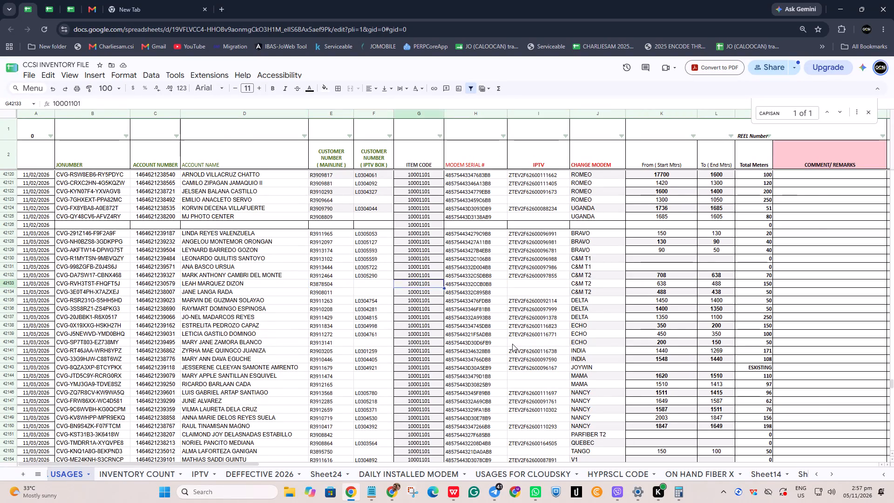
key("Right")
key("Right")
key("Right")
key("Right")
key("Right")
key("Right")
key("Right")
key("Right")
key("Right")
key("Right")
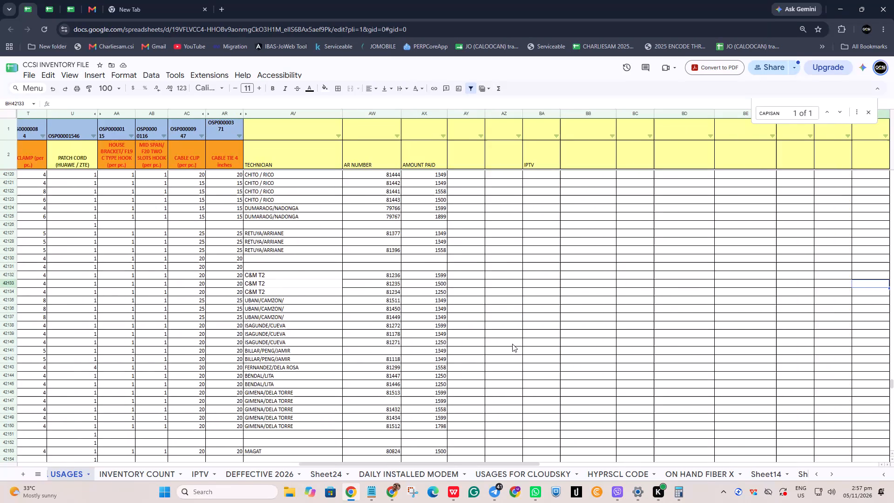
key("Left")
key("Left")
key("Left")
key("Left")
key("Left")
key("Left")
key("Left")
key("Left")
key("Left")
key("Left")
key("Left")
key("Left")
key("Left")
key("Left")
key("Left")
key("Left")
key("Left")
key("Left")
key("Left")
key("Left")
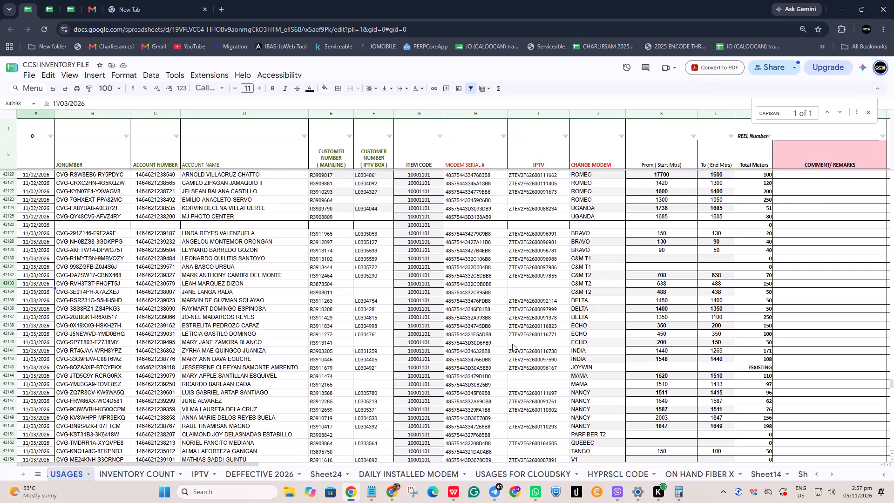
Review the account names and start meter cells of the 11/03/2026 C&M records in rows 42133 to 42131.
key("Left")
key("Left")
key("Left")
key("Right")
key("Right")
key("Right")
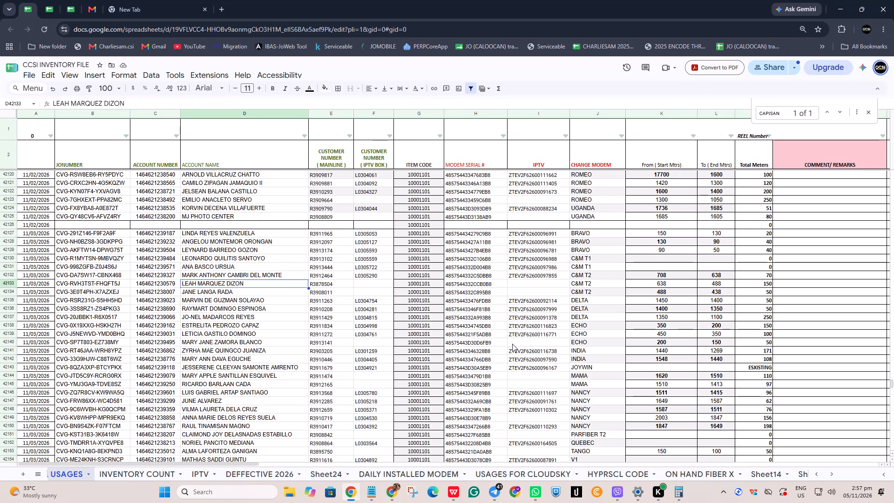
key("Right")
key("Right")
key("Right")
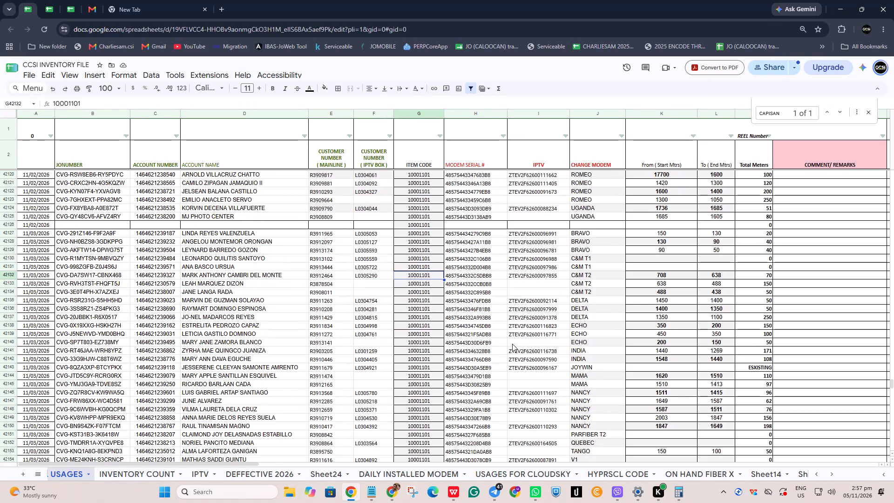
key("Right")
key("Right")
key("Right")
key("Right")
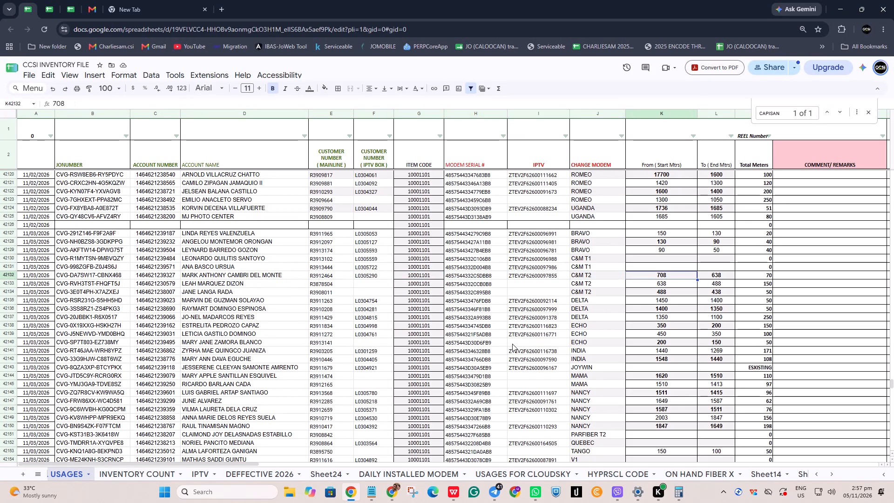
key("Up")
key("Left")
key("Left")
key("Left")
key("Left")
key("Left")
key("Left")
key("Left")
key("Left")
key("Left")
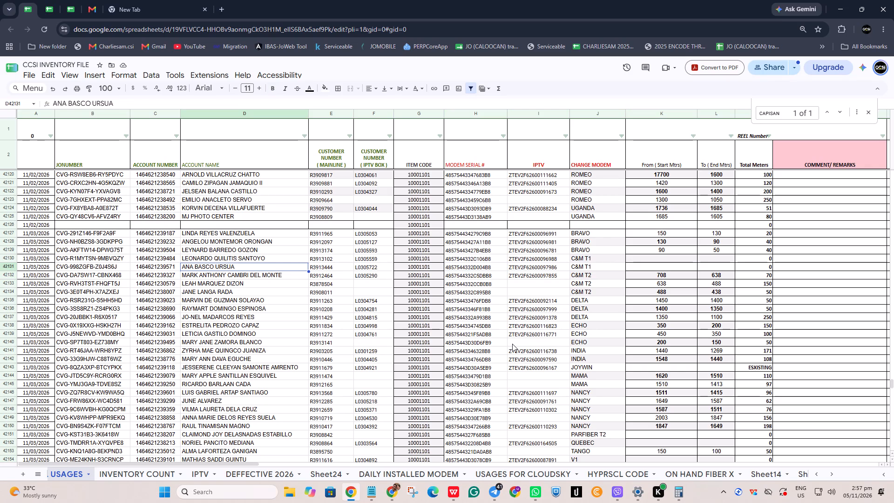
key("Right")
key("Right")
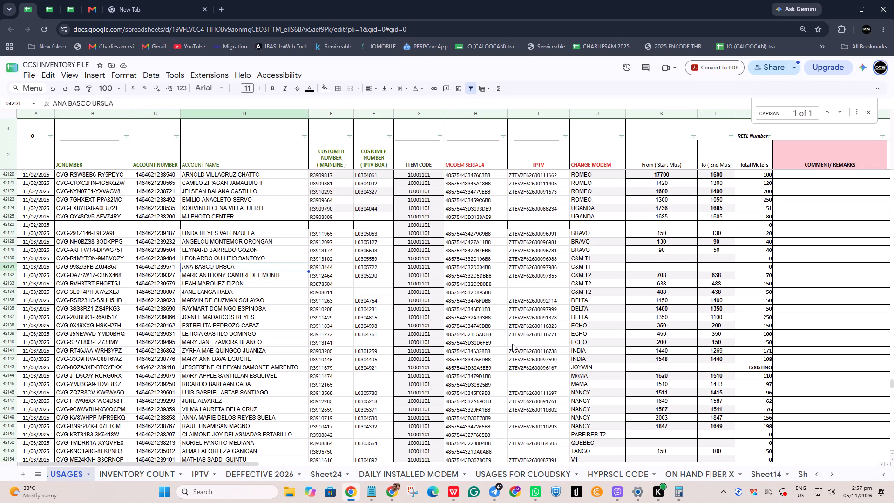
Enter start meter 1643 and end meter 1328 for the row 42130 C&M T1 record.
key("Up")
key("Right")
key("Right")
key("Right")
key("Right")
key("Right")
key("Right")
key("Right")
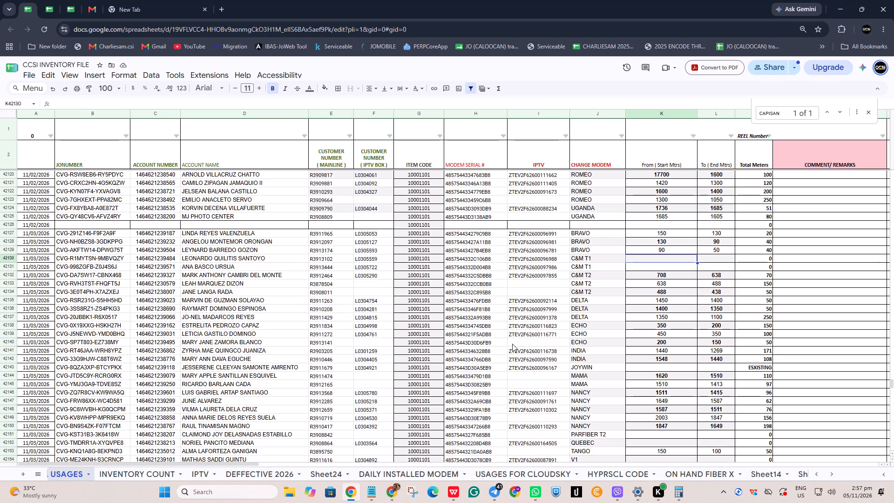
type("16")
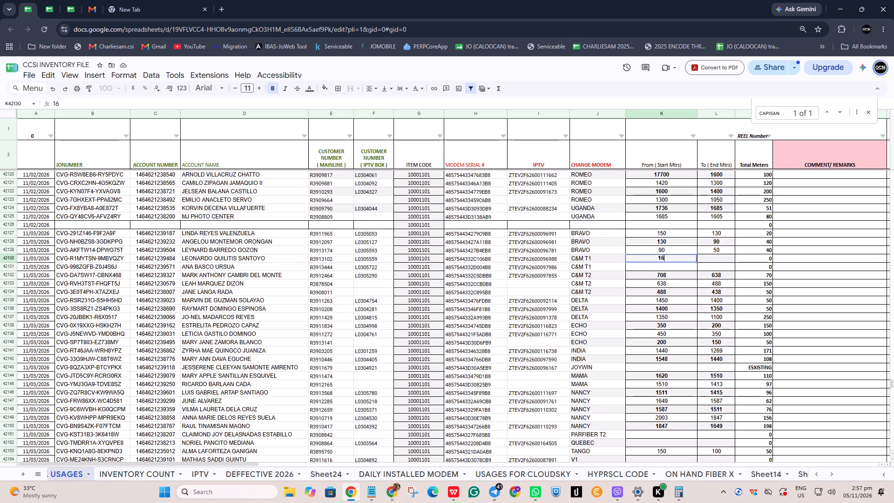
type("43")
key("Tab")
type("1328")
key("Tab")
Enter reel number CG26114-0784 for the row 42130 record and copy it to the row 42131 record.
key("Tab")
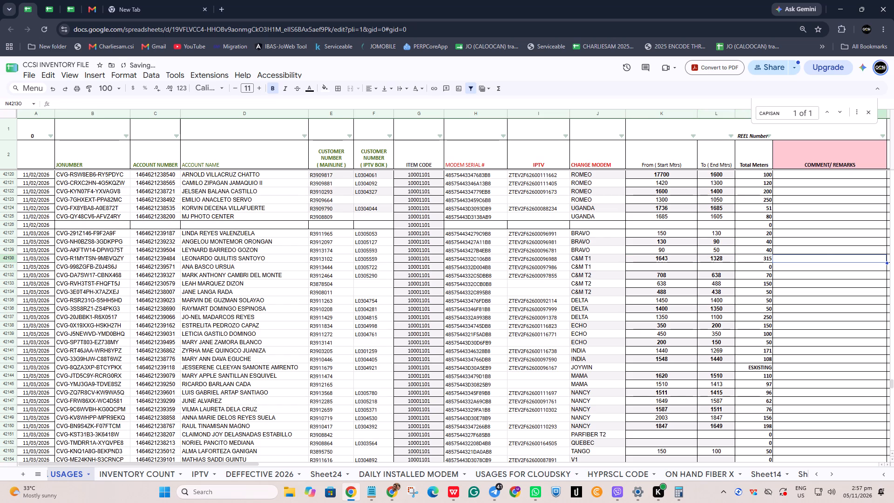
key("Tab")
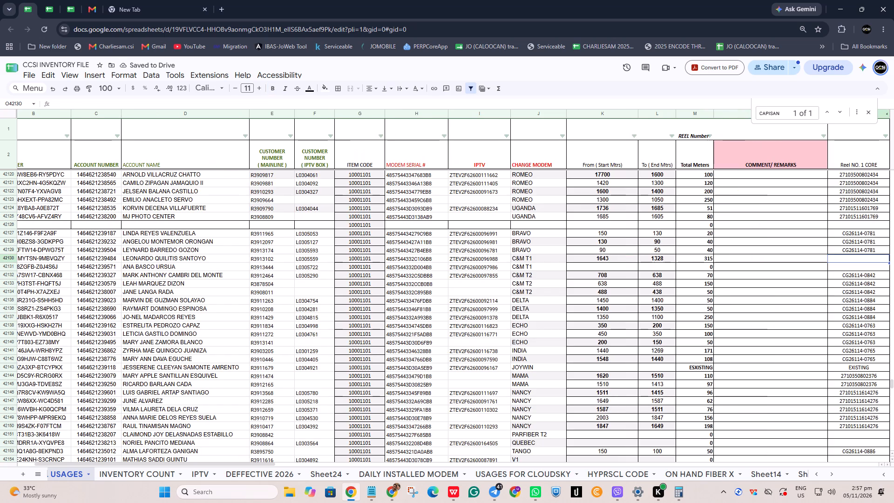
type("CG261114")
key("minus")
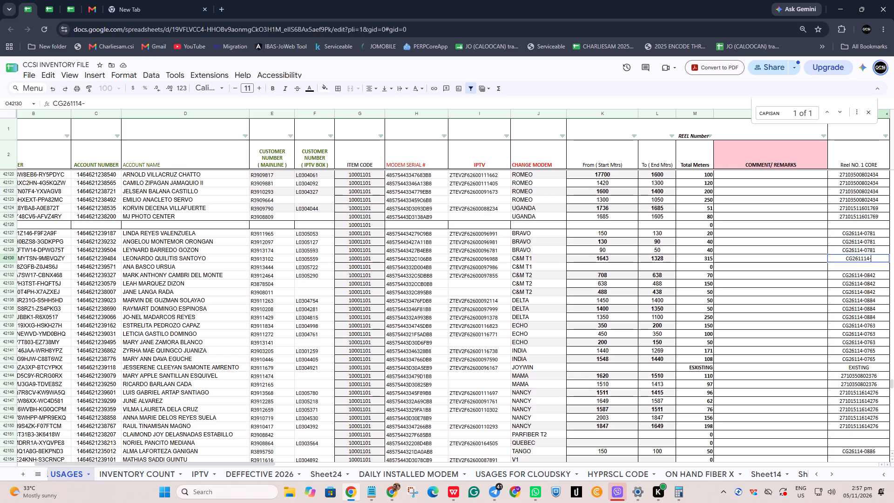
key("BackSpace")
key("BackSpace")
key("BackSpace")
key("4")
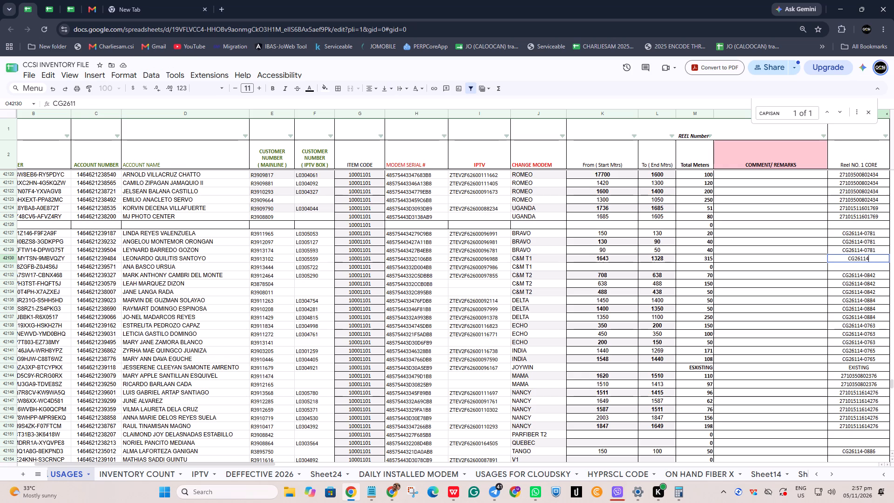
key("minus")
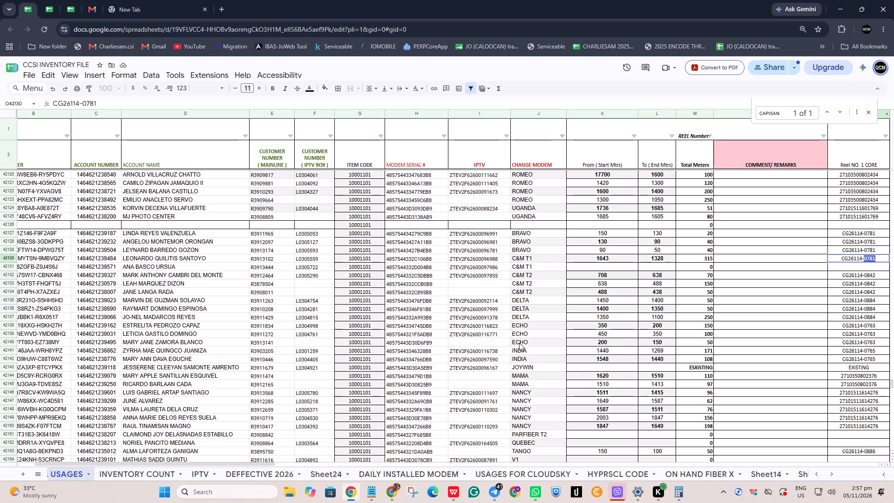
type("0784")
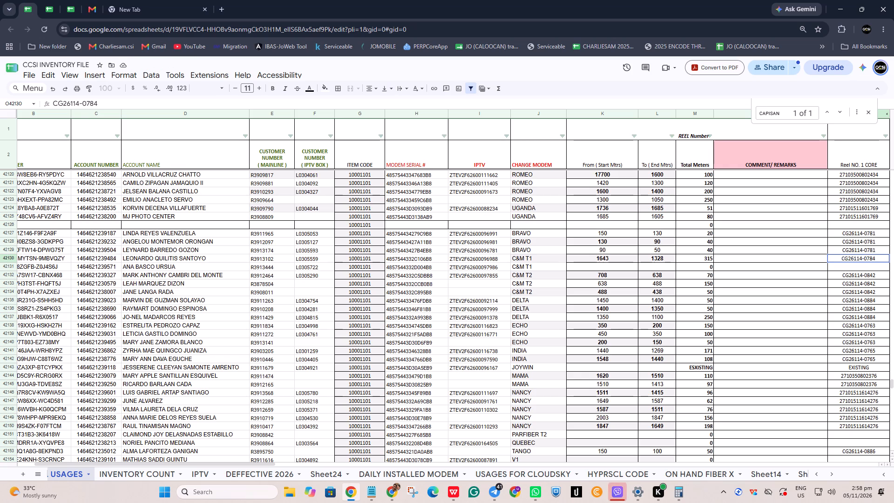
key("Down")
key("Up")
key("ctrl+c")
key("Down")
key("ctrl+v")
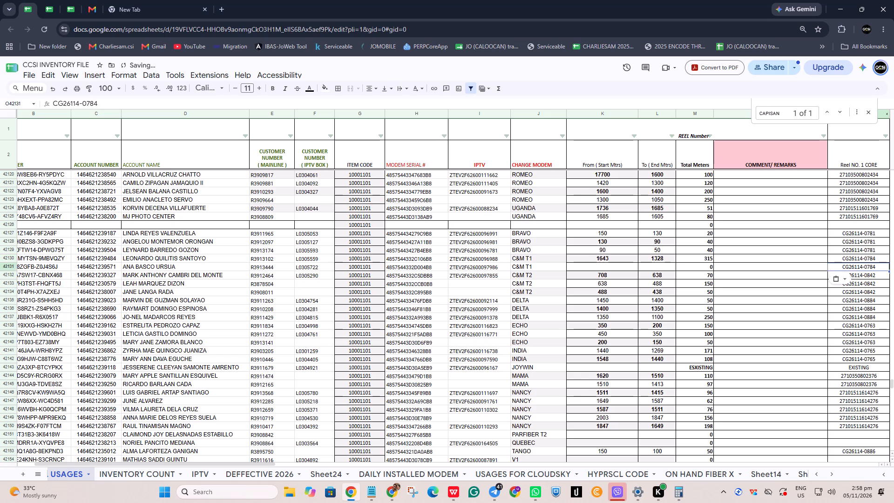
Enter 315 as the 1 core usage for the row 42130 record.
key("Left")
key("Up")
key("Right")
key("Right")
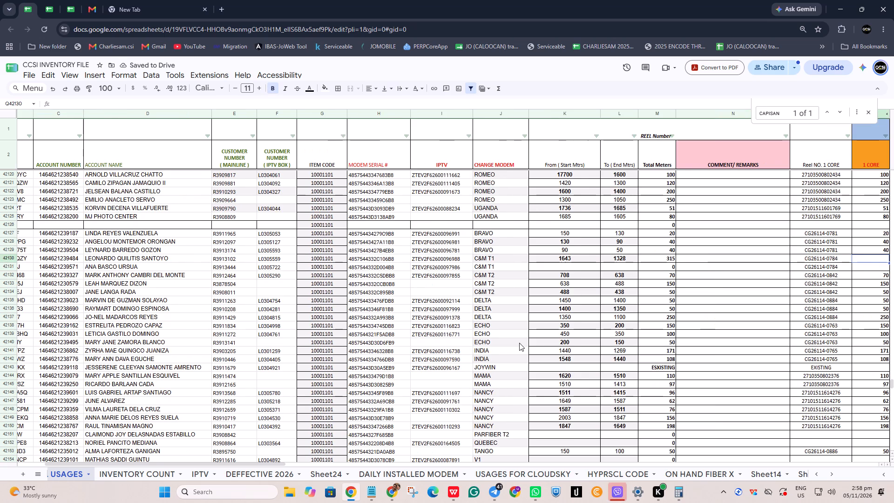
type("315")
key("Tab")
Copy the team name C&M T1 from row 42130 into the technician cells of rows 42130 and 42131.
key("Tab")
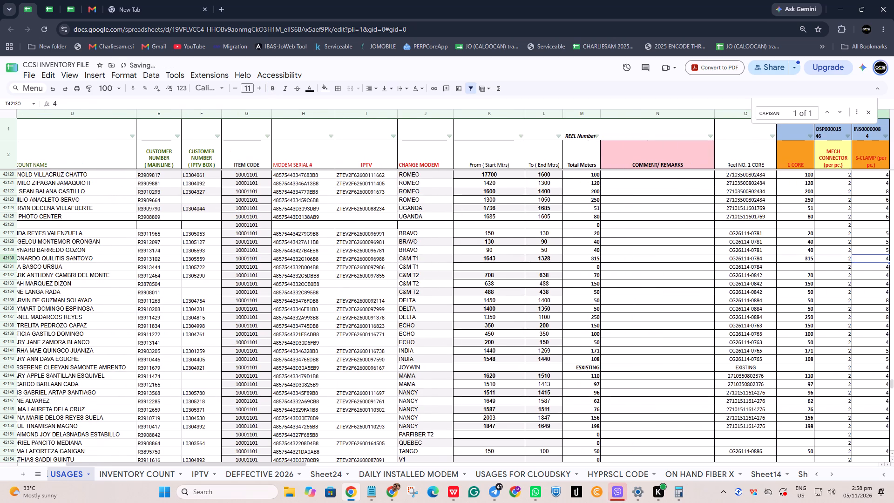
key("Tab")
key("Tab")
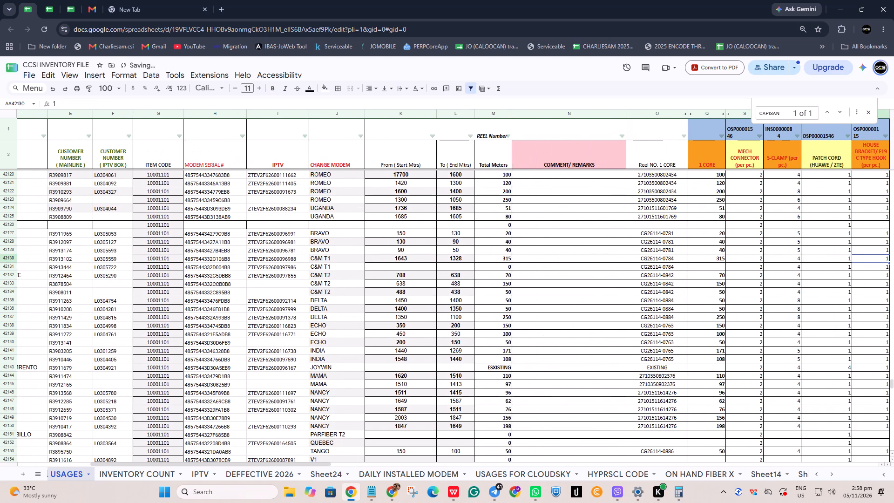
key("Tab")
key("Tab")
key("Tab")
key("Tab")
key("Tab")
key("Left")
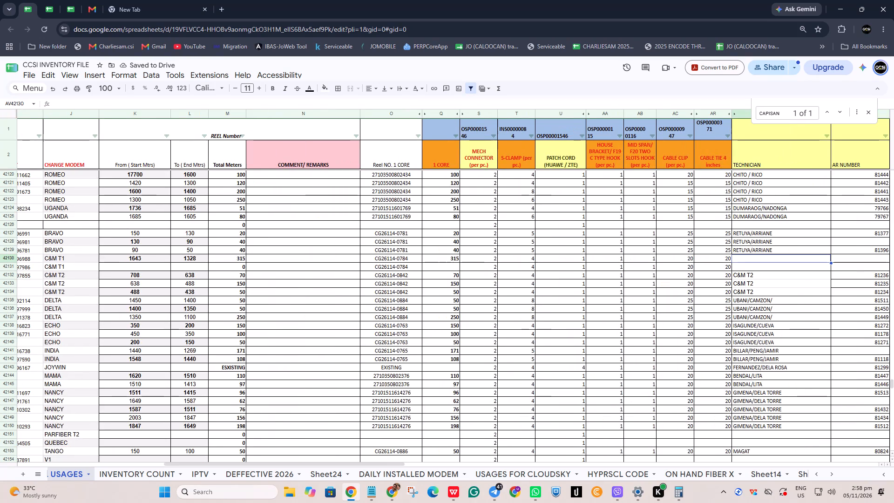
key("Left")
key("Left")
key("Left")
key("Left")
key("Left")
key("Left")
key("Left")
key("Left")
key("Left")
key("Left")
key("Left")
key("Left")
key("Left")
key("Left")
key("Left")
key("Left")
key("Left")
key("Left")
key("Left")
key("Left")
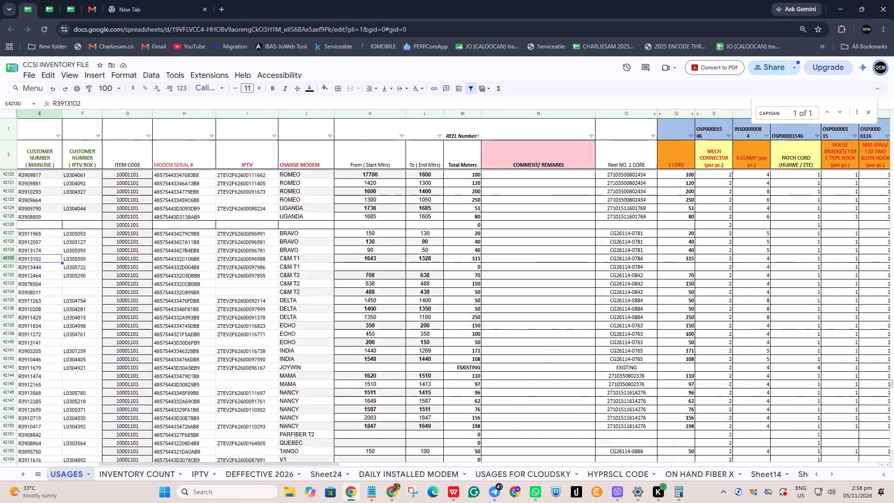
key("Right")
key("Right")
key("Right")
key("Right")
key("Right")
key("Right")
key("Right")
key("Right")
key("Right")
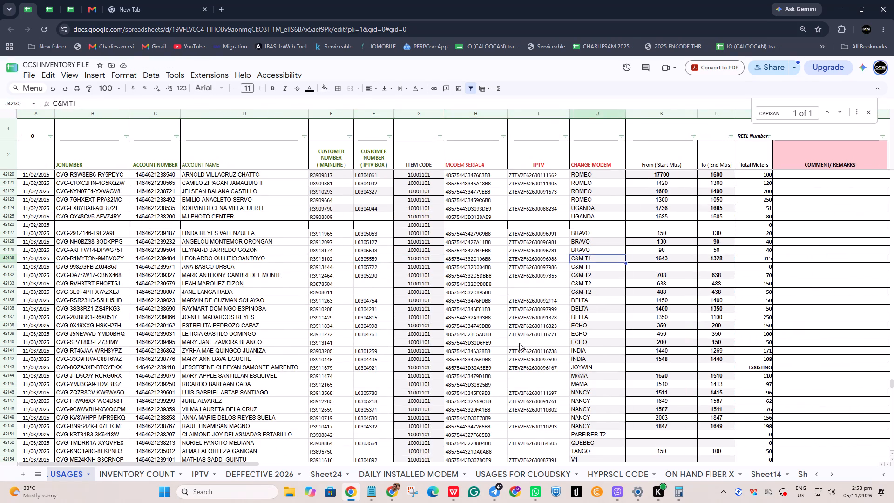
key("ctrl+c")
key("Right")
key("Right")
key("Right")
key("Right")
key("Right")
key("Right")
key("Right")
key("Right")
key("Right")
key("Right")
key("Right")
key("Right")
key("Right")
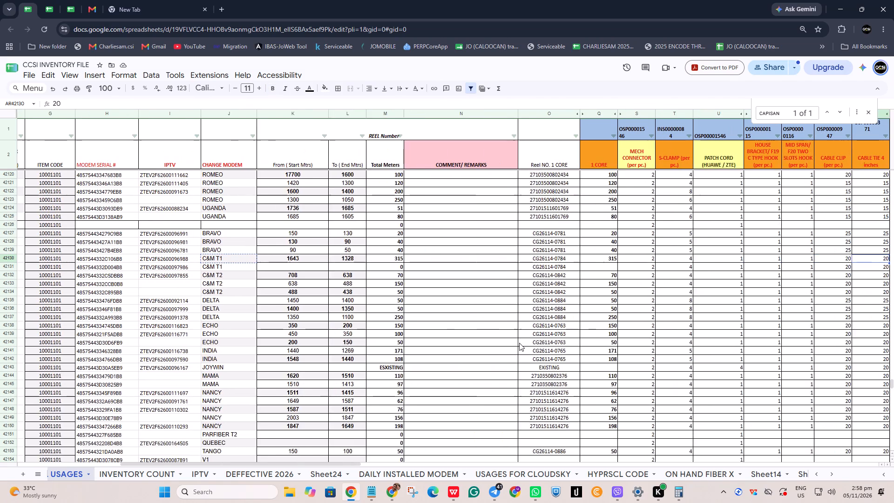
key("Right")
key("Right")
key("Right")
key("Left")
key("Left")
key("Left")
key("Right")
key("ctrl+v")
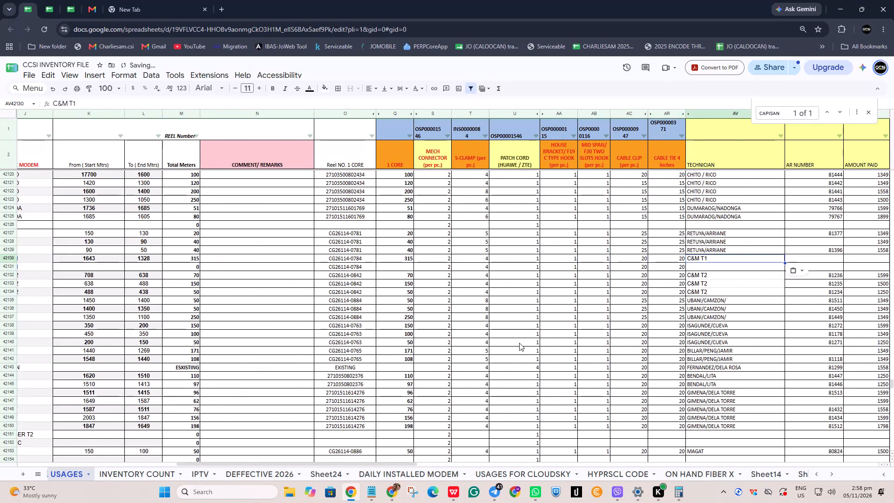
key("Down")
key("ctrl+v")
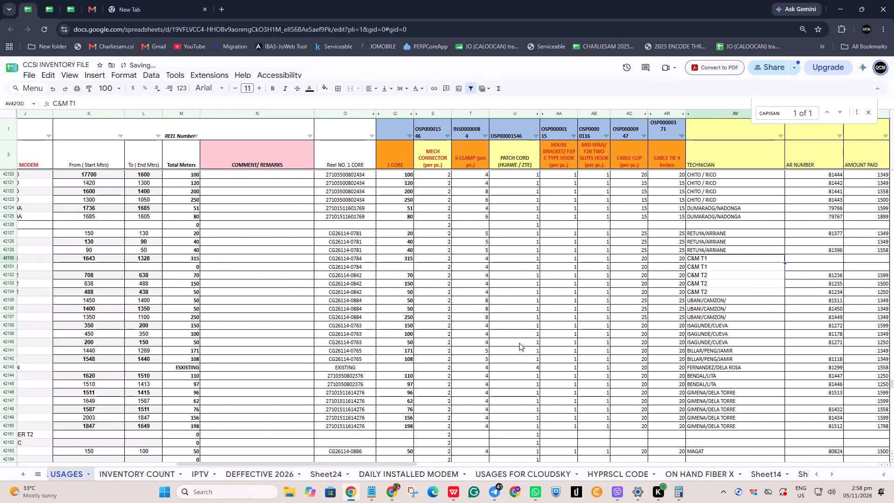
Enter amount paid 1599 for the row 42130 record, leaving its AR number blank.
key("Up")
key("Right")
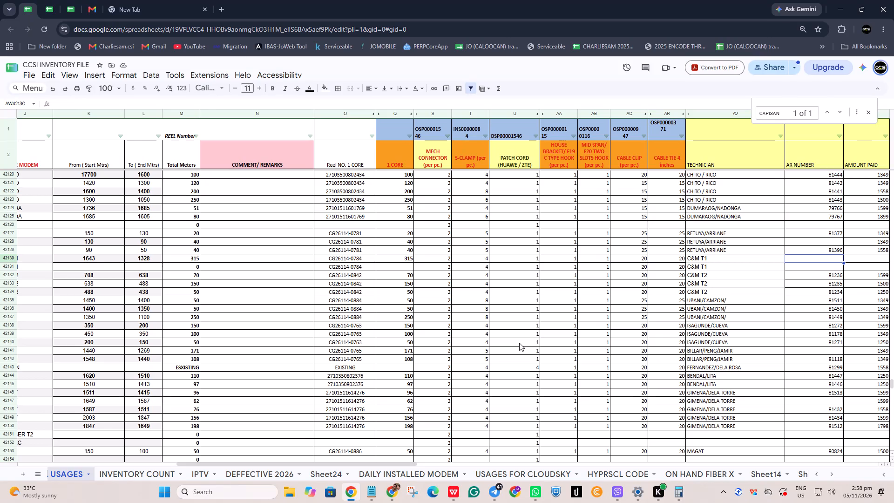
key("8")
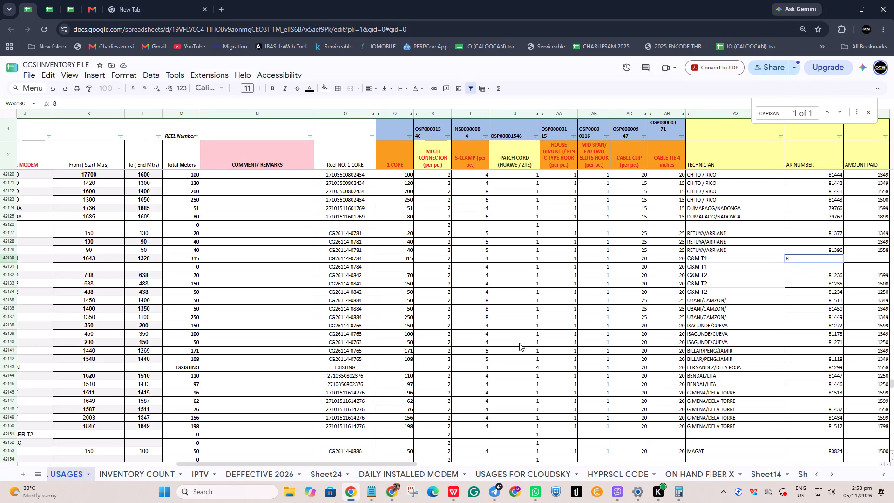
key("BackSpace")
key("Tab")
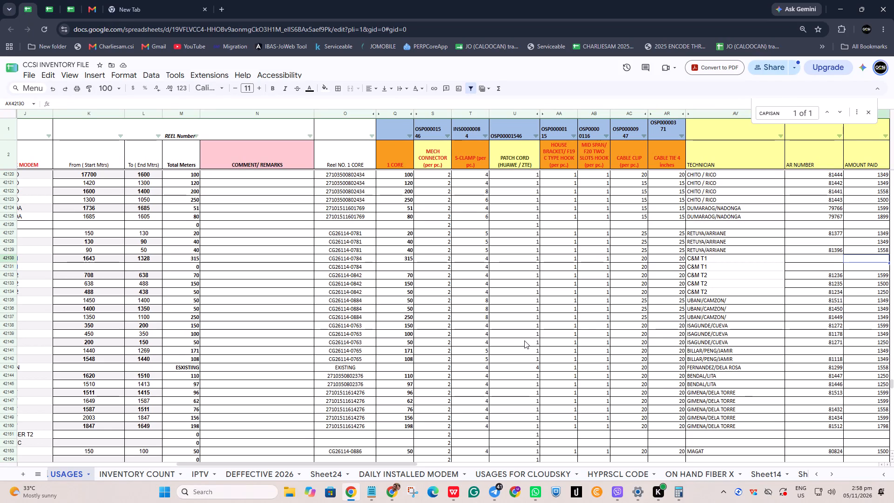
type("1599")
key("Left")
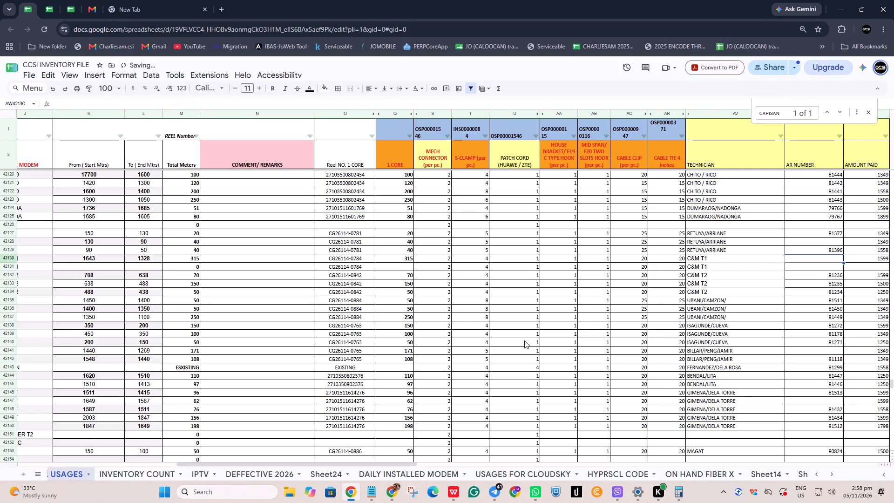
key("Tab")
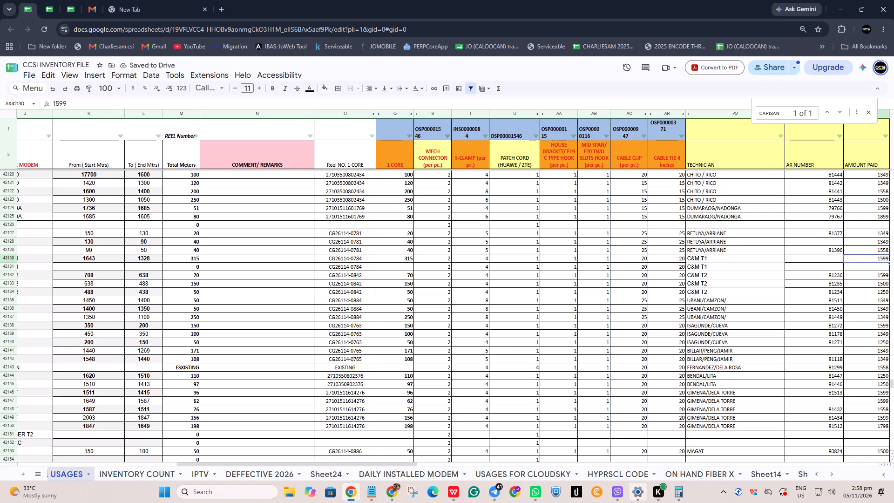
Review the row 42130 record across its customer, modem serial, IPTV, meter, material, technician and payment columns.
key("Tab")
key("Tab")
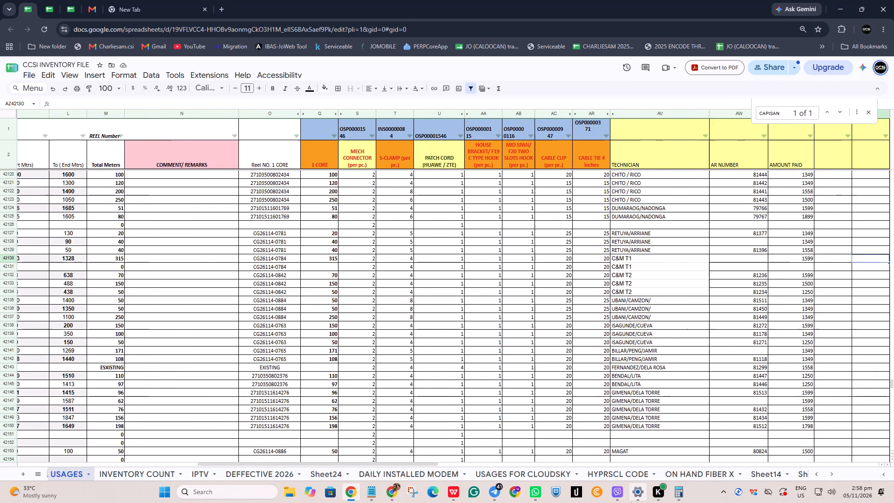
key("Left")
key("Left")
key("Left")
key("Left")
key("Left")
key("Left")
key("Left")
key("Left")
key("Left")
key("Left")
key("Left")
key("Left")
key("Left")
key("Left")
key("Left")
key("Left")
key("Left")
key("Left")
key("Left")
key("Left")
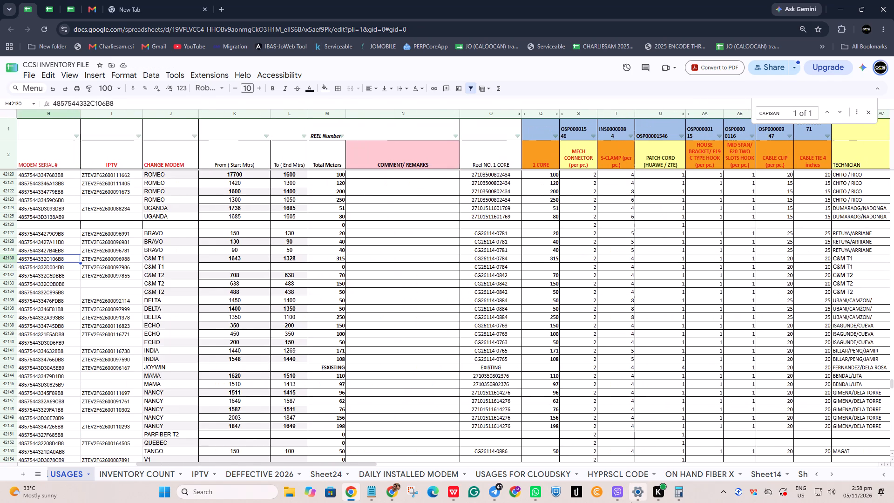
key("Tab")
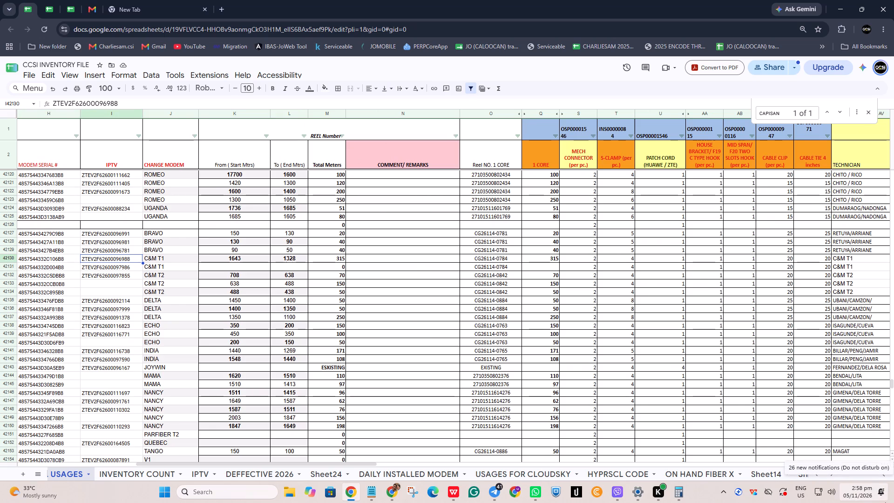
key("Tab")
key("Tab")
key("Tab")
key("Tab")
key("Tab")
key("Tab")
key("Tab")
key("Tab")
key("Tab")
key("Tab")
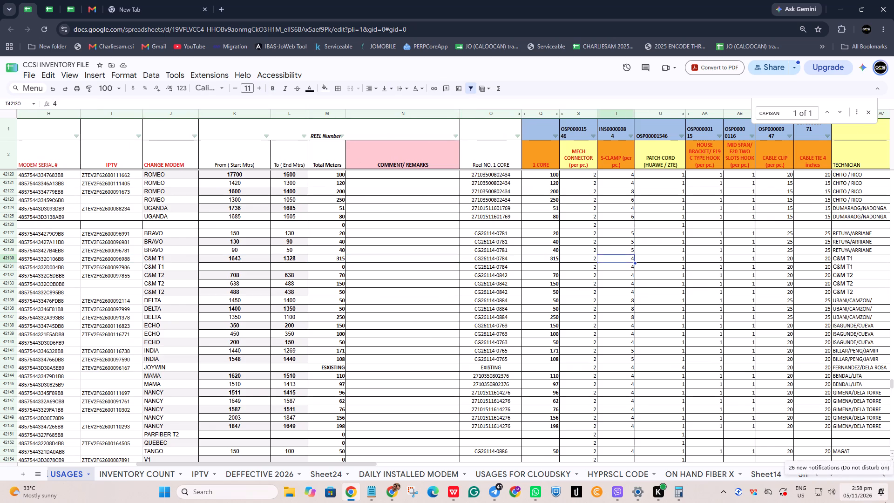
key("Tab")
key("Tab")
key("Tab")
key("Tab")
key("Tab")
key("Tab")
key("Tab")
key("Left")
key("Left")
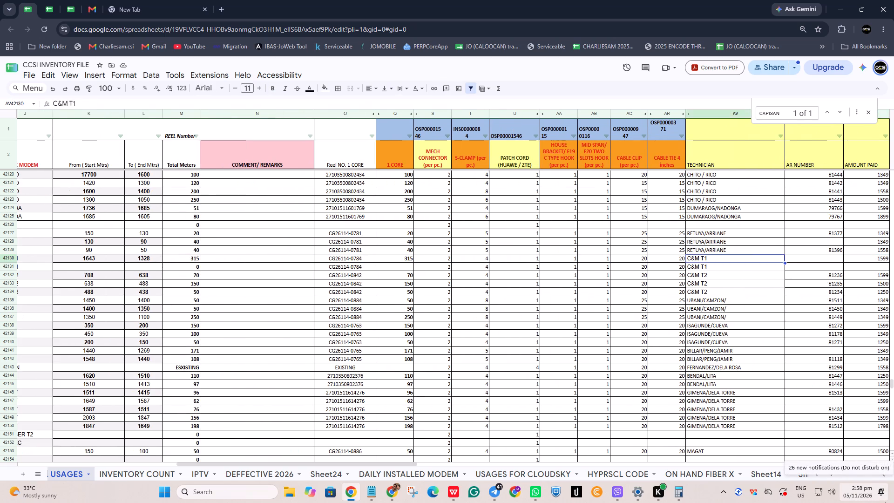
key("Right")
key("Right")
key("Right")
key("Left")
key("Left")
key("Left")
key("Left")
key("Left")
key("Left")
key("Left")
key("Left")
key("Left")
key("Left")
key("Left")
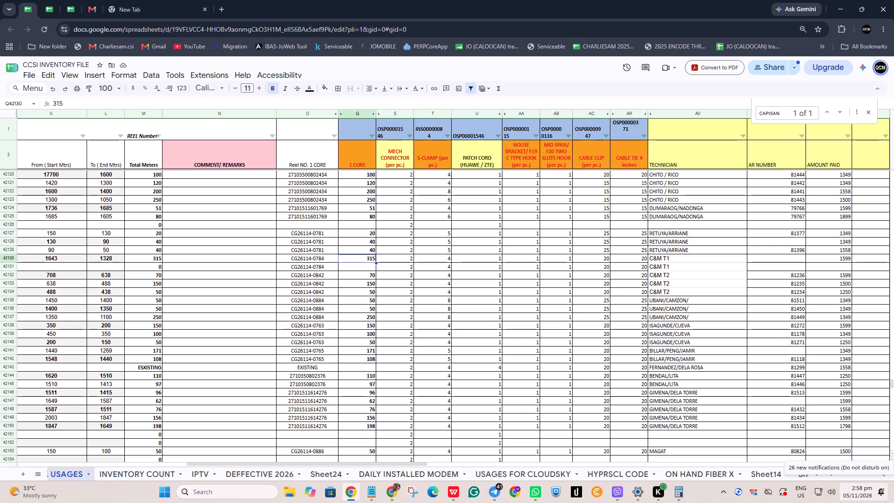
key("Tab")
key("Tab")
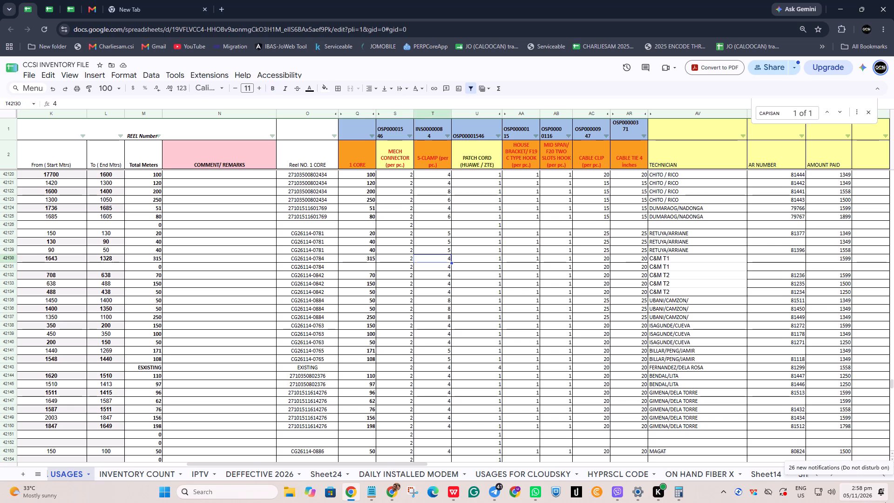
key("Left")
key("Left")
key("Left")
key("Left")
key("Left")
key("Left")
key("Left")
key("Left")
key("Left")
key("Left")
key("Left")
key("Left")
key("Left")
key("Left")
key("Left")
key("Right")
key("Left")
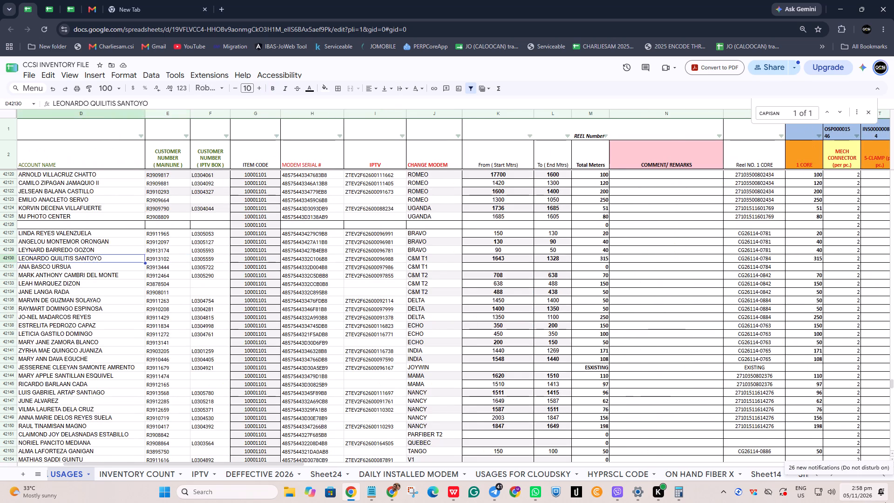
Enter start meter 1328 and end meter 1018 for the row 42131 record.
key("Left")
key("Down")
key("Right")
key("Right")
key("Right")
key("Right")
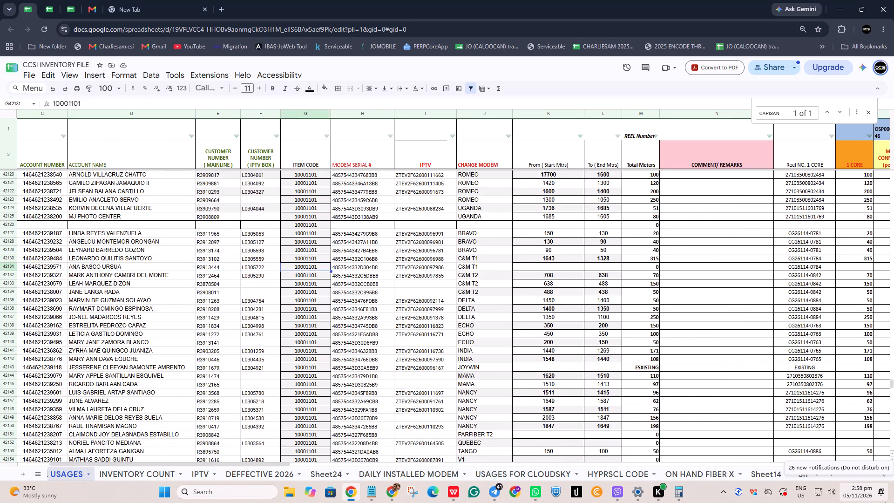
key("Right")
key("Right")
key("Right")
key("Right")
key("Right")
key("Right")
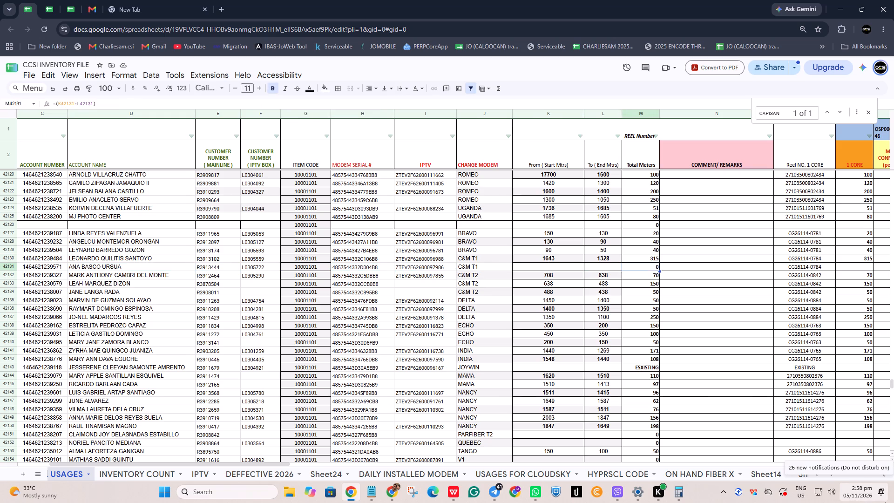
key("Right")
key("Right")
key("Right")
key("Left")
key("Left")
key("Left")
key("Left")
key("Left")
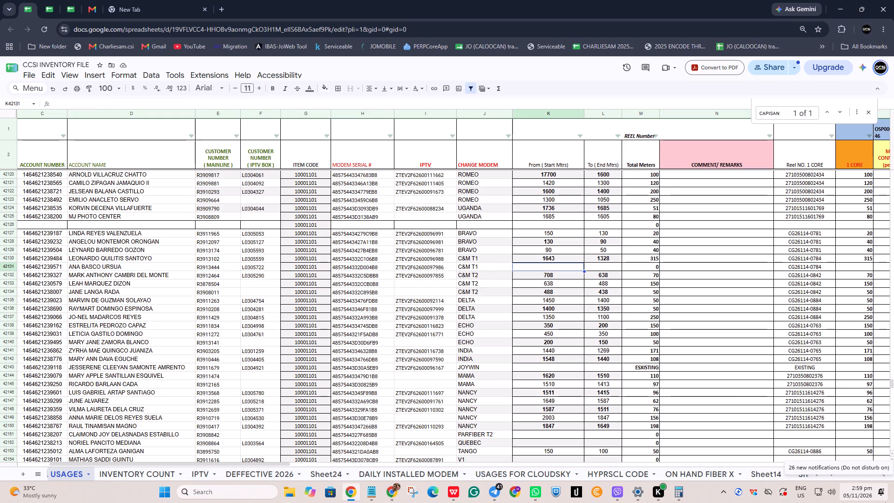
key("3")
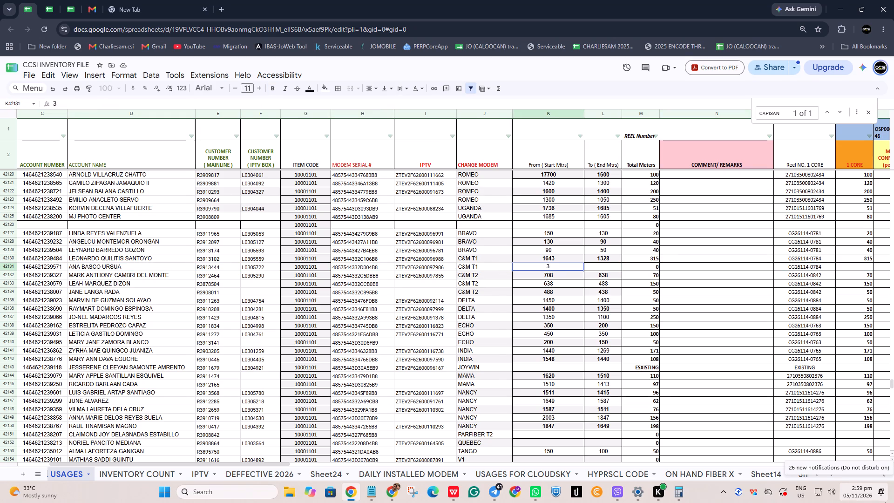
key("Tab")
key("Left")
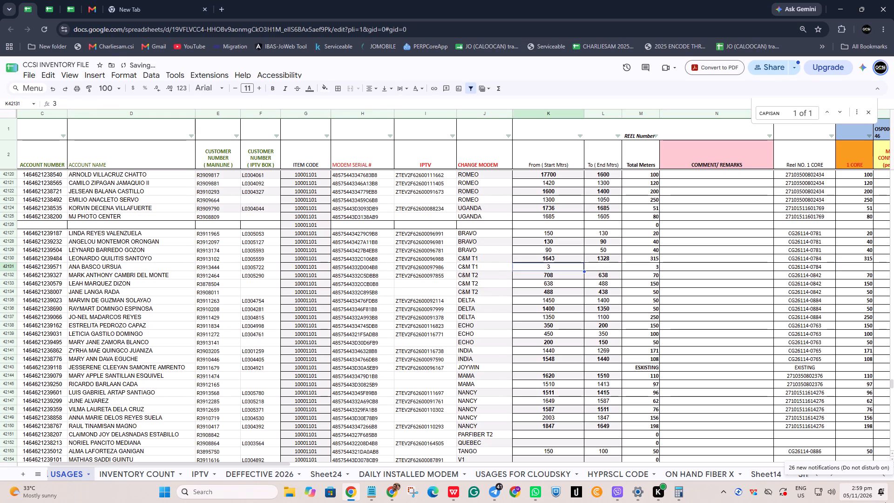
type("13")
type("28")
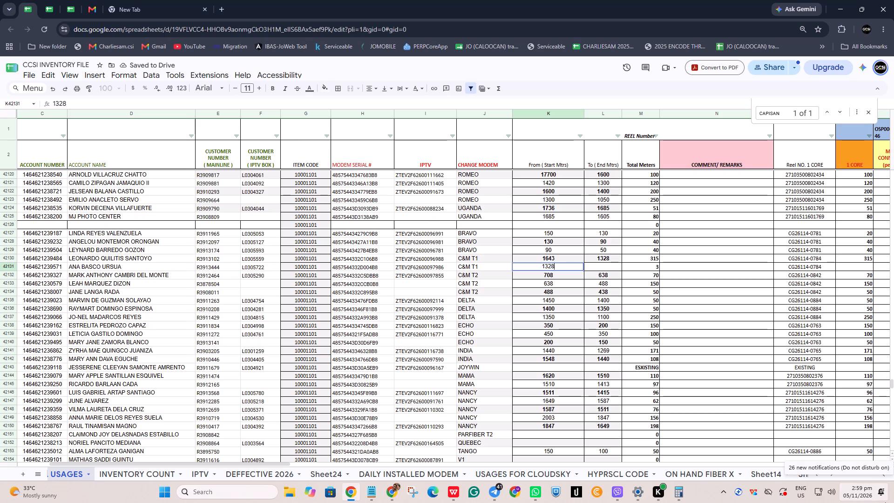
key("Tab")
key("Tab")
key("Left")
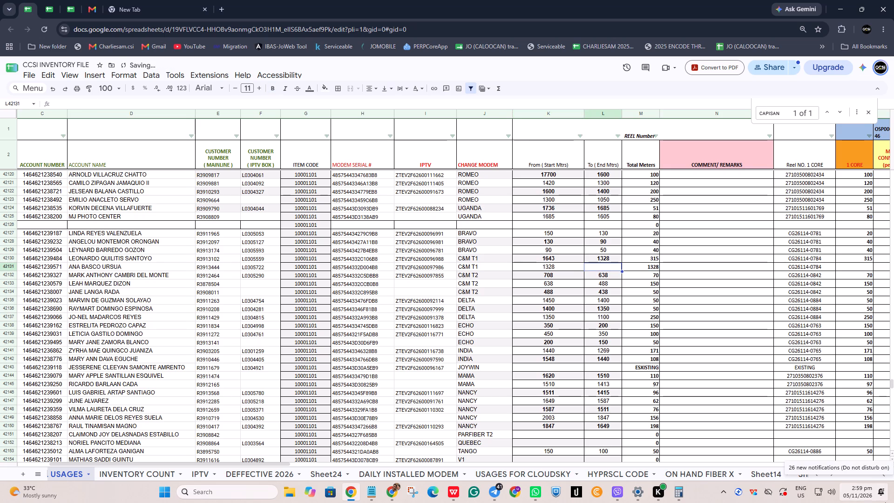
type("1018")
key("Tab")
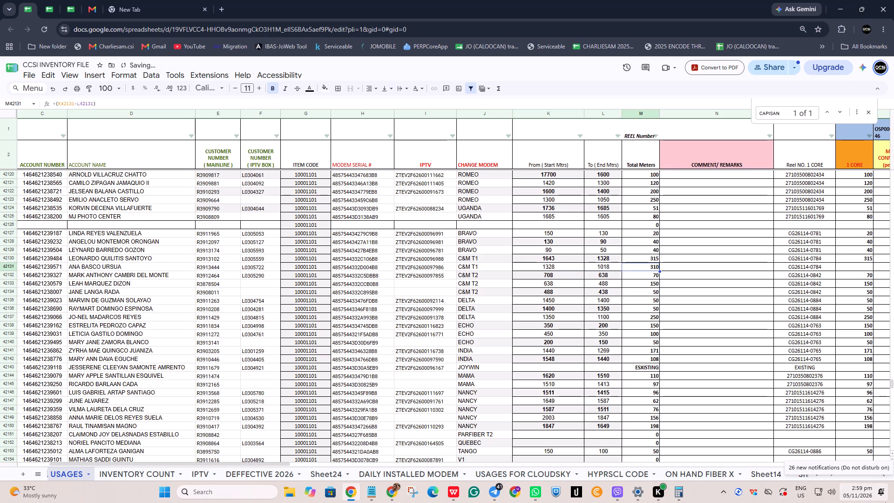
Enter 310 as the 1 core usage for the row 42131 record.
key("Tab")
key("Tab")
key("Tab")
type("310")
key("Tab")
Enter amount paid 1599 for the row 42131 record, leaving its AR number blank.
key("Tab")
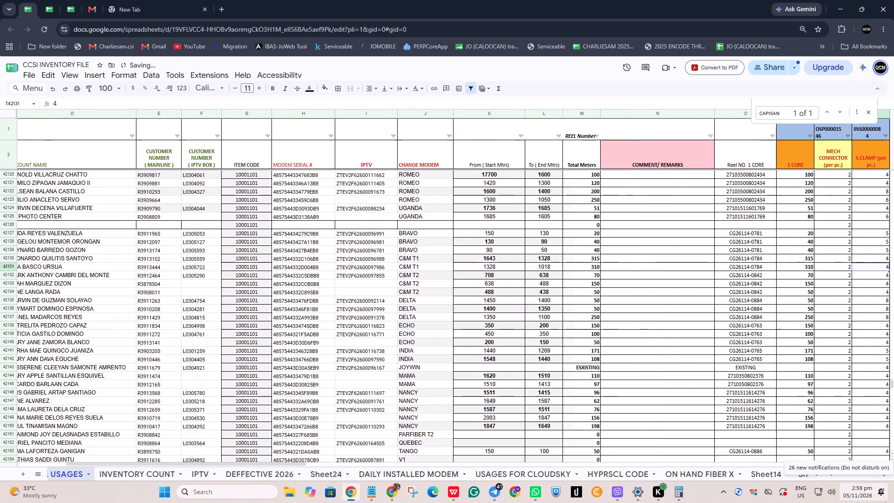
key("Tab")
key("Tab")
key("Tab")
key("Tab")
key("Tab")
key("Tab")
key("Tab")
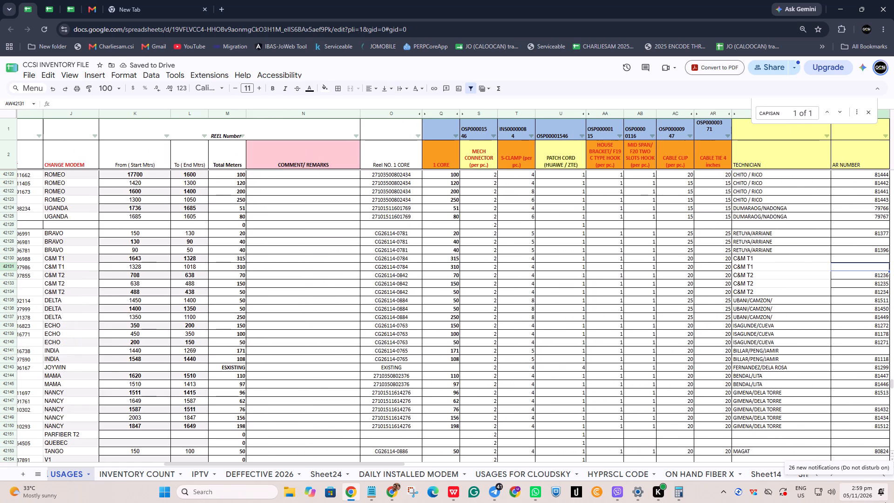
key("Tab")
type("1599")
key("Tab")
Review the row 42131 record's customer, modem and meter entries, comparing its start meter with row 42130's end meter.
key("Left")
key("Left")
key("Left")
key("Left")
key("Left")
key("Left")
key("Left")
key("Left")
key("Left")
key("Left")
key("Left")
key("Left")
key("Left")
key("Left")
key("Left")
key("Left")
key("Left")
key("Left")
key("Left")
key("Left")
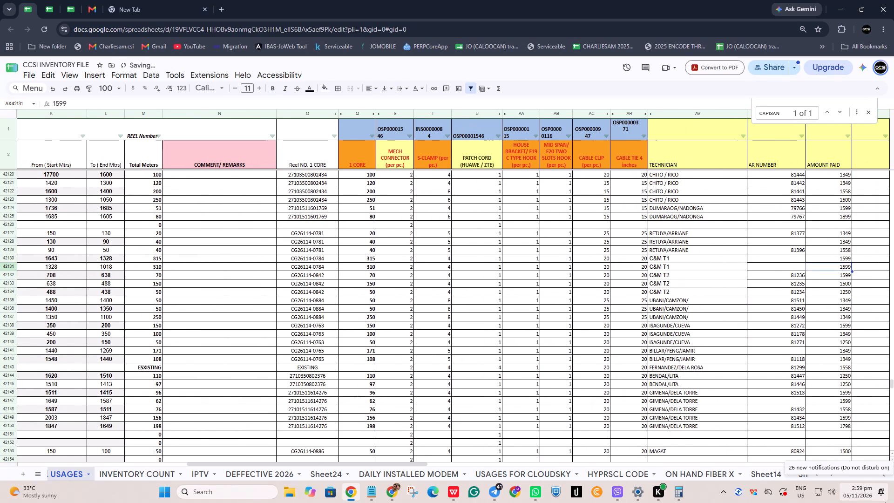
key("Right")
key("Right")
key("Right")
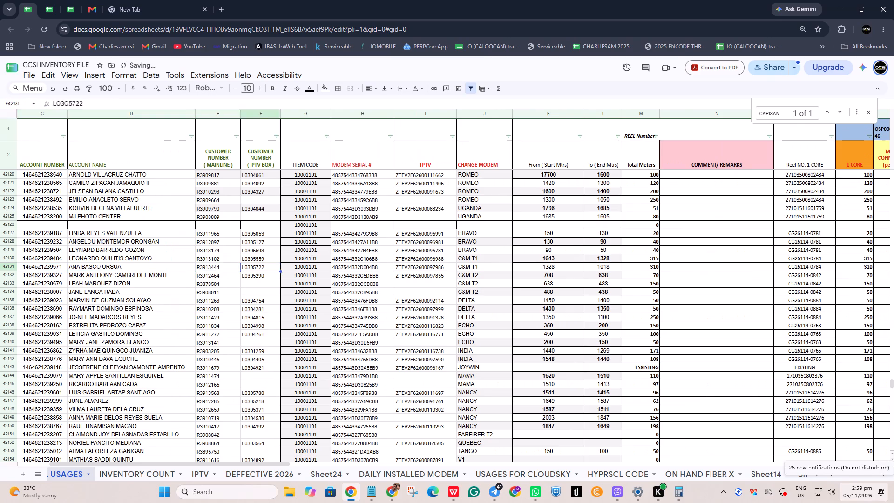
key("Right")
key("Right")
key("Right")
key("Right")
key("Right")
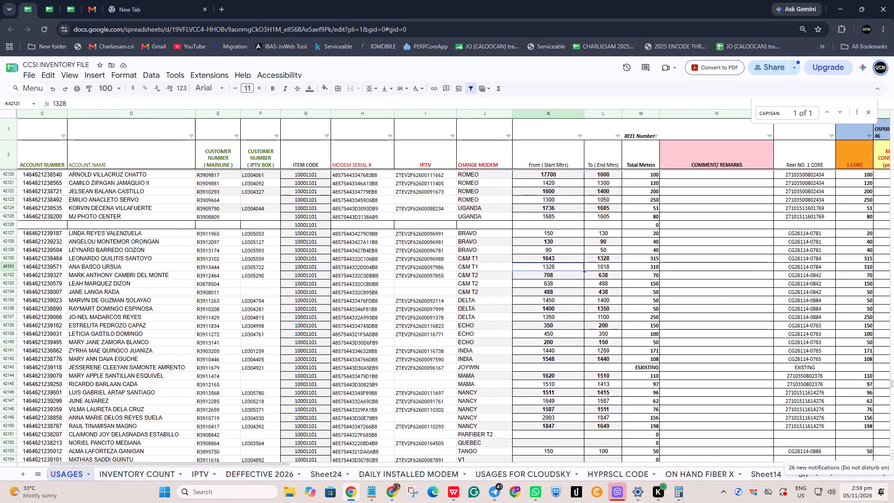
key("Tab")
key("Tab")
key("Left")
key("Up")
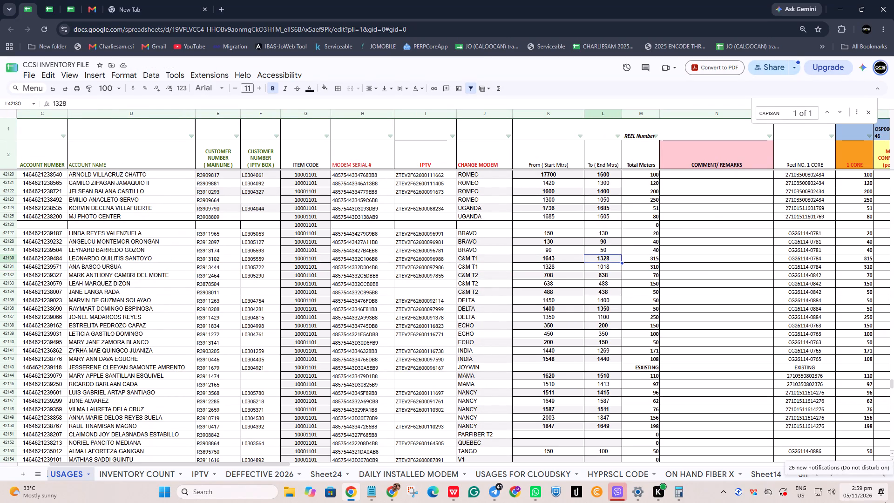
Look back through the meter readings from row 42130 up to the 11/02/2026 C&M T1 records.
key("Right")
key("Left")
key("Up")
key("Up")
key("Up")
key("Up")
key("Up")
key("Up")
key("Up")
key("Up")
key("Up")
key("Up")
key("Up")
key("Up")
key("Up")
key("Up")
key("Up")
key("Up")
key("Up")
key("Up")
key("Up")
key("Up")
key("Up")
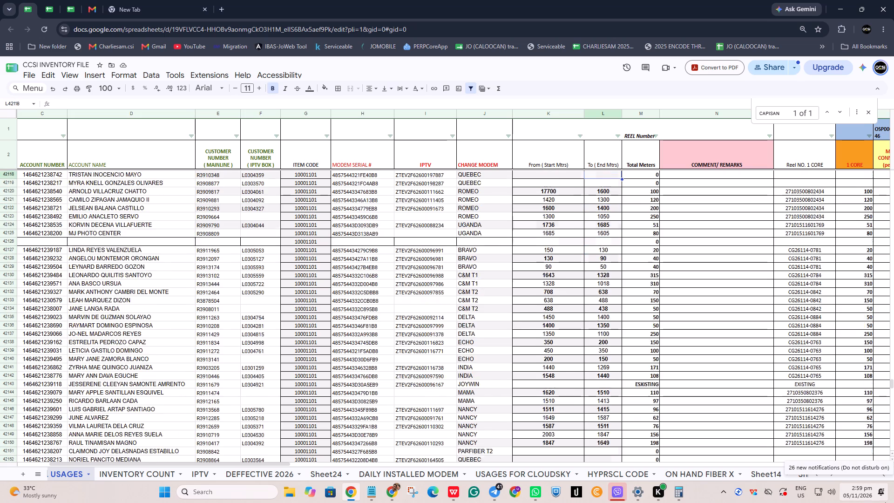
key("Down")
key("Down")
key("Down")
key("Down")
key("Up")
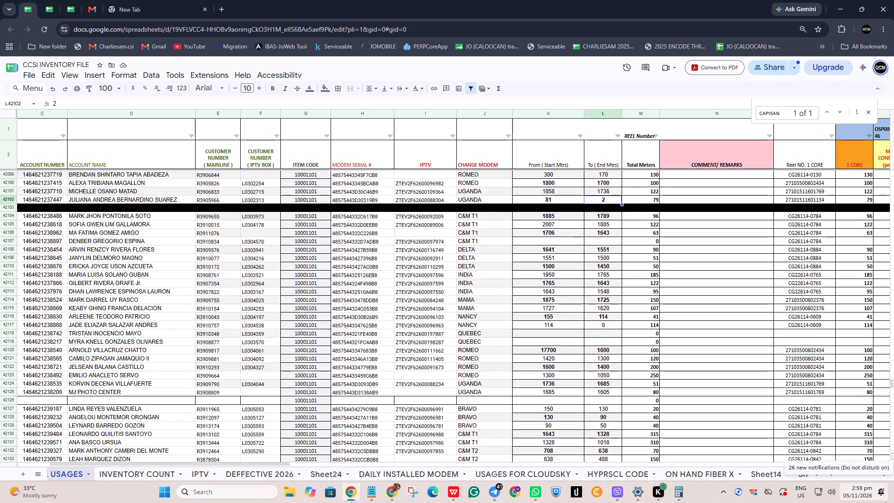
key("Down")
key("Down")
key("Down")
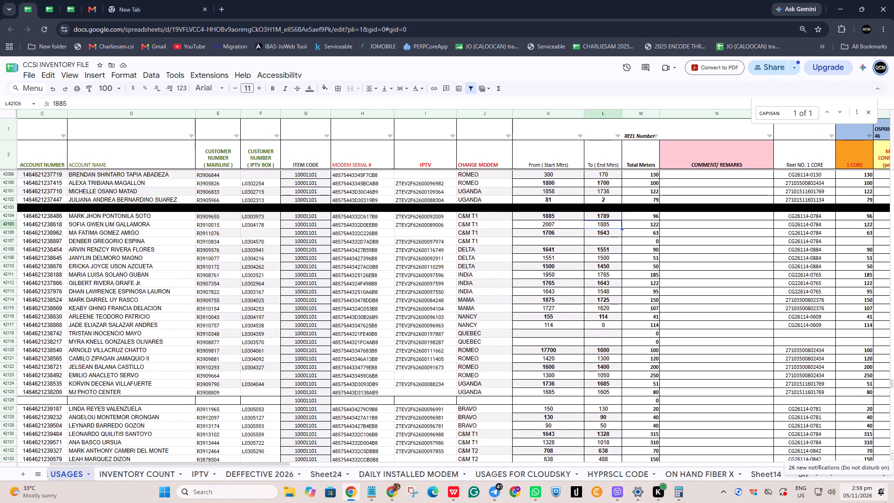
Review the row 42105 record's date, account number, account name, customer numbers and modem entries.
key("Left")
key("Left")
key("Left")
key("Left")
key("Left")
key("Left")
key("Left")
key("Left")
key("Left")
key("Left")
key("Left")
key("Left")
key("Left")
key("Left")
key("Left")
key("Left")
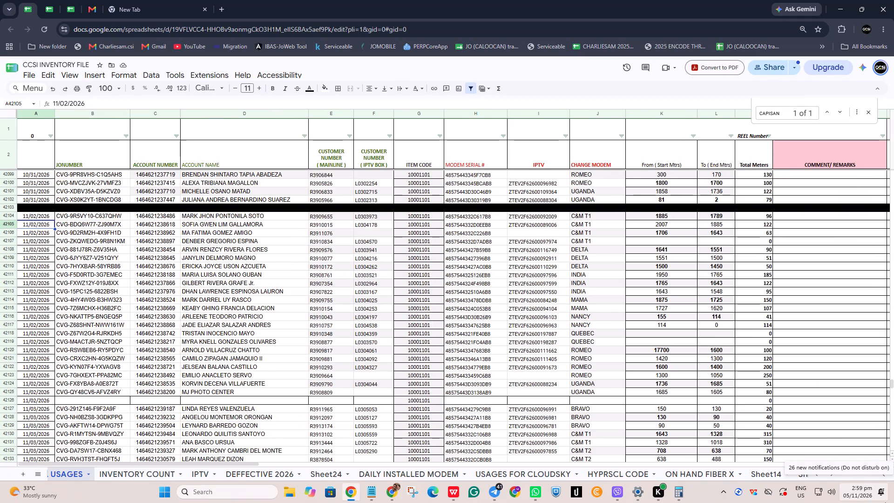
key("Right")
key("Right")
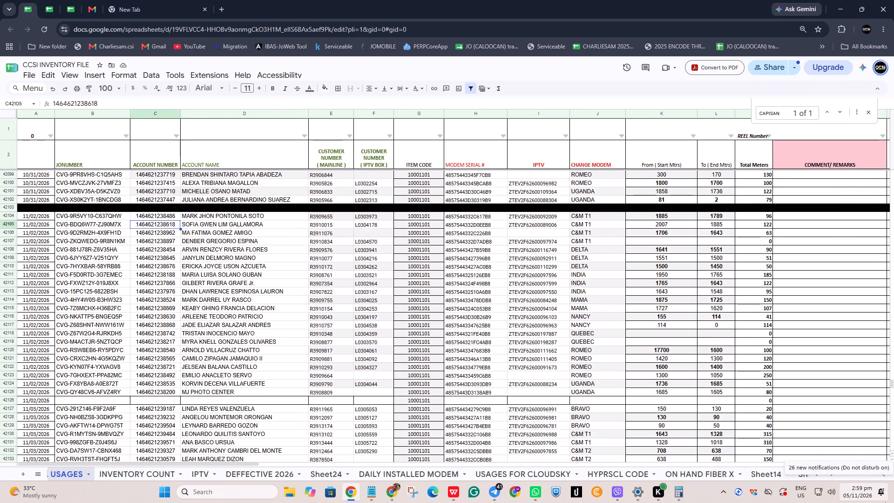
key("Right")
key("Right")
key("Left")
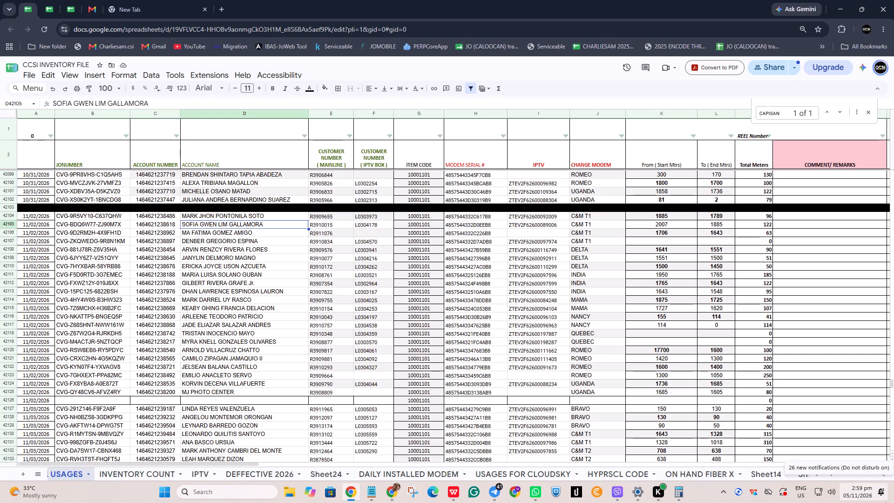
key("Right")
key("Right")
key("Right")
key("Right")
key("Right")
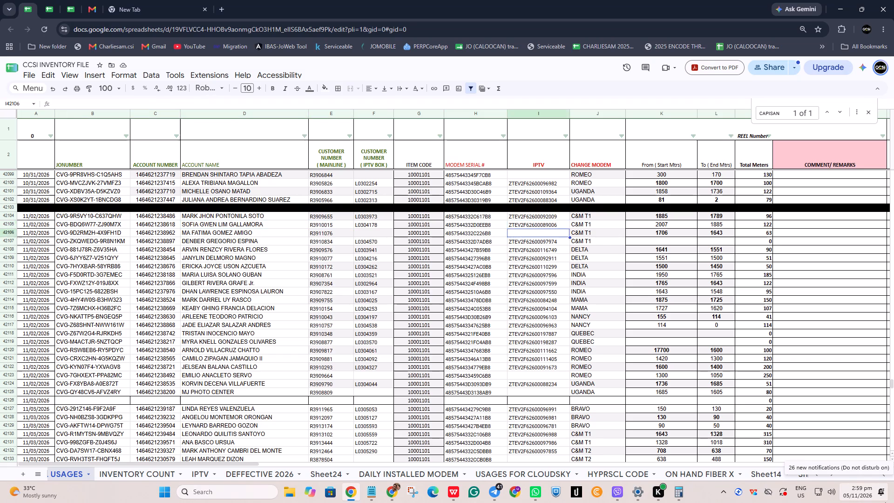
Examine the account name and customer numbers of the C&M T1 record in row 42107.
key("Down")
key("Left")
key("Left")
key("Left")
key("Left")
key("Left")
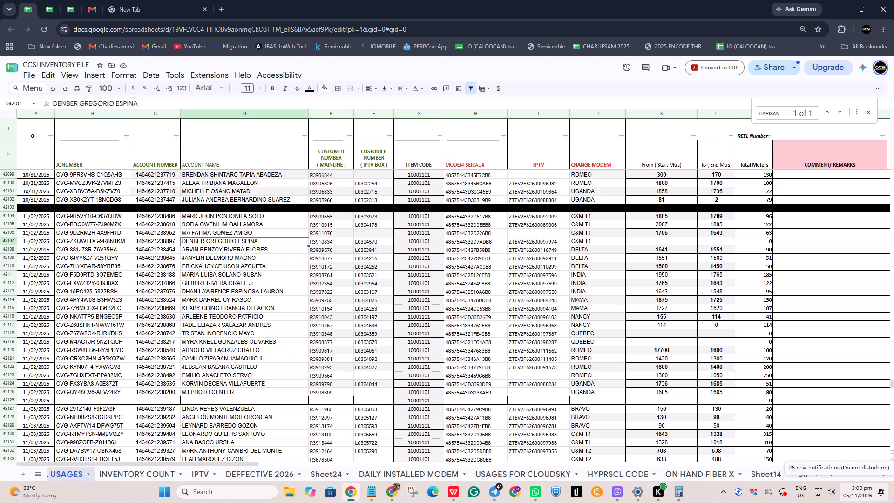
key("Tab")
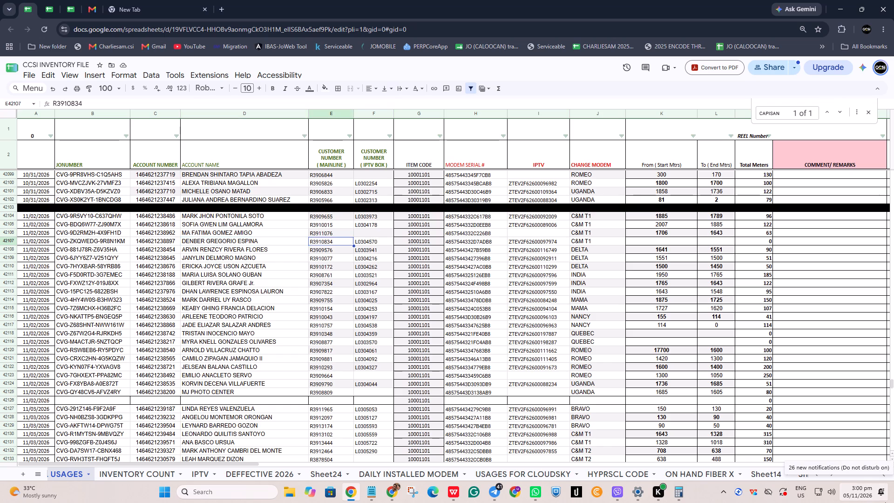
key("Left")
key("Left")
key("Right")
key("Right")
key("Right")
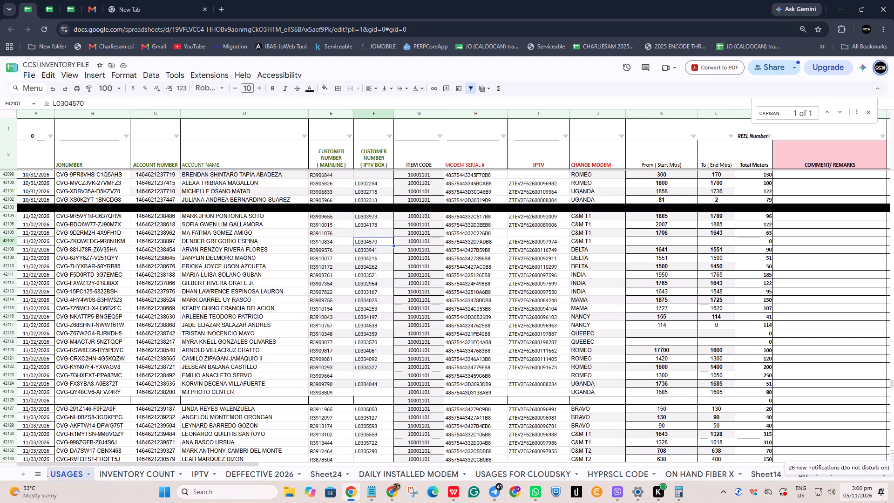
key("Right")
key("Left")
key("Left")
key("Left")
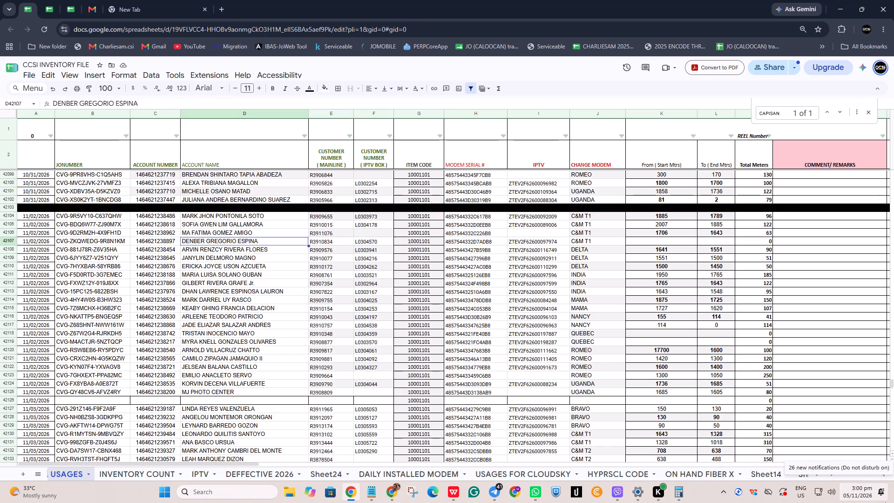
key("Left")
key("Right")
Recheck the row 42107 record's customer numbers, item code, modem serial and IPTV entries against its account name.
key("Tab")
key("Tab")
key("Tab")
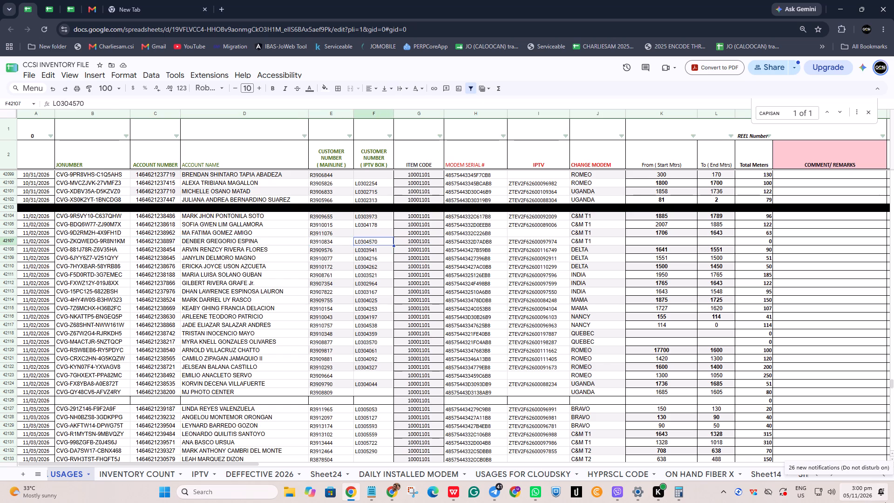
key("Tab")
key("Tab")
key("Tab")
key("Left")
key("Left")
key("Left")
key("Left")
key("Left")
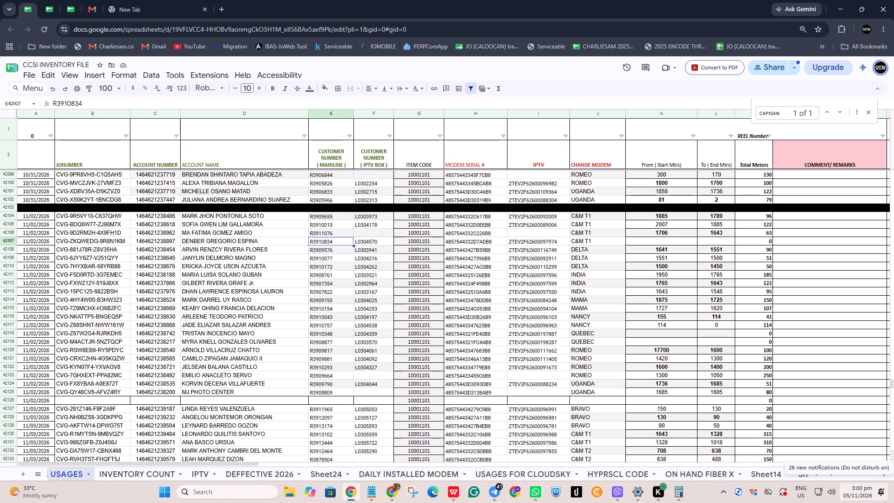
key("Left")
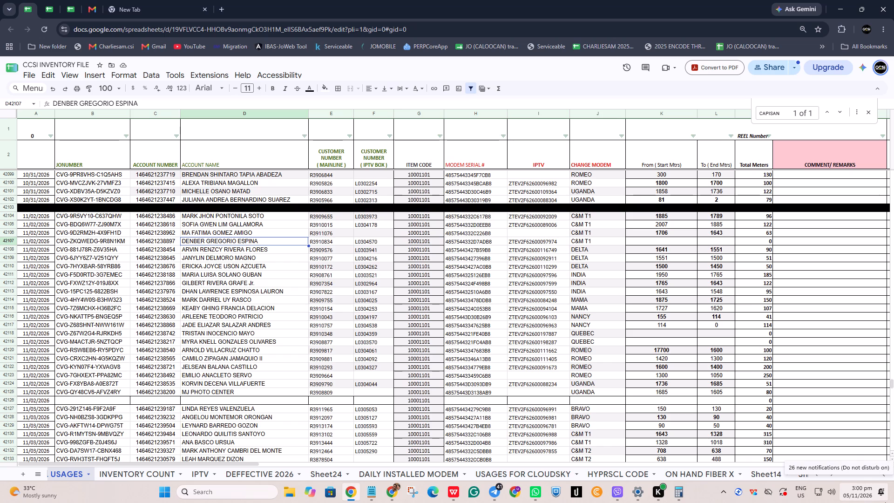
Check the row 42107 record from its customer numbers across to its start meter entry, and back to its IPTV serial.
key("Tab")
key("Tab")
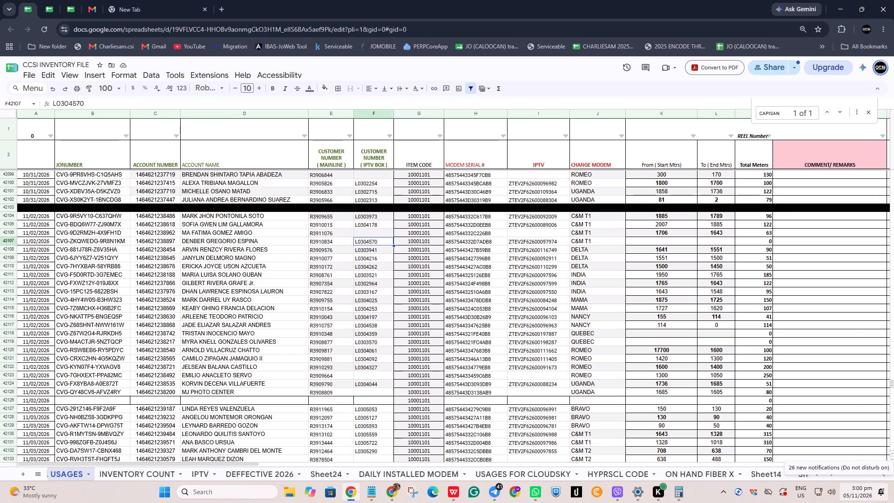
key("Tab")
key("Tab")
key("Tab")
key("Tab")
key("Tab")
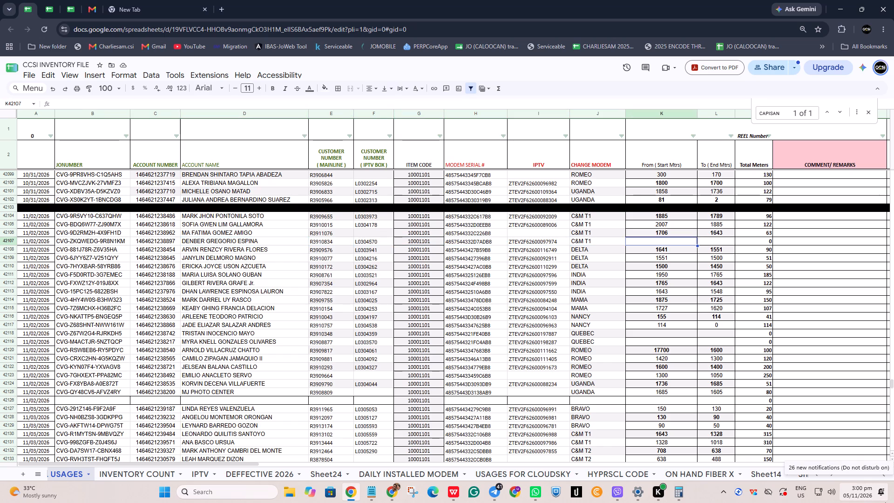
key("Left")
key("Left")
key("Left")
key("Left")
key("Left")
key("Left")
key("Left")
key("Left")
key("Left")
key("Left")
key("Left")
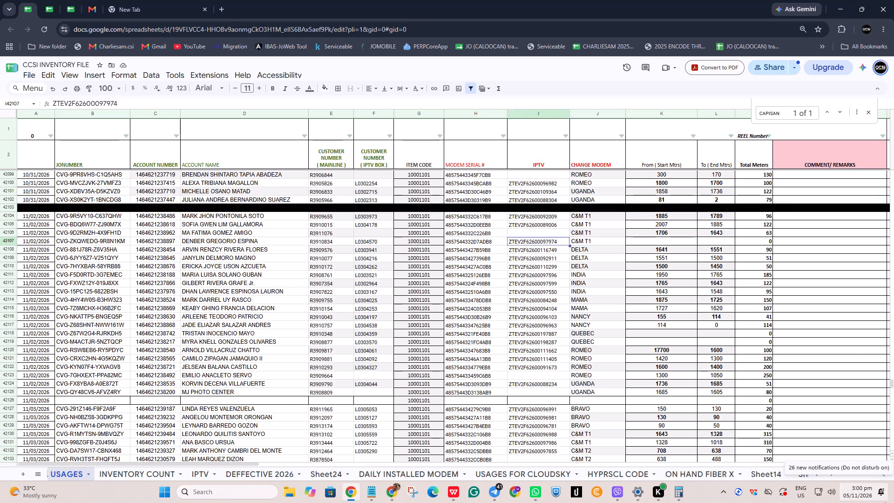
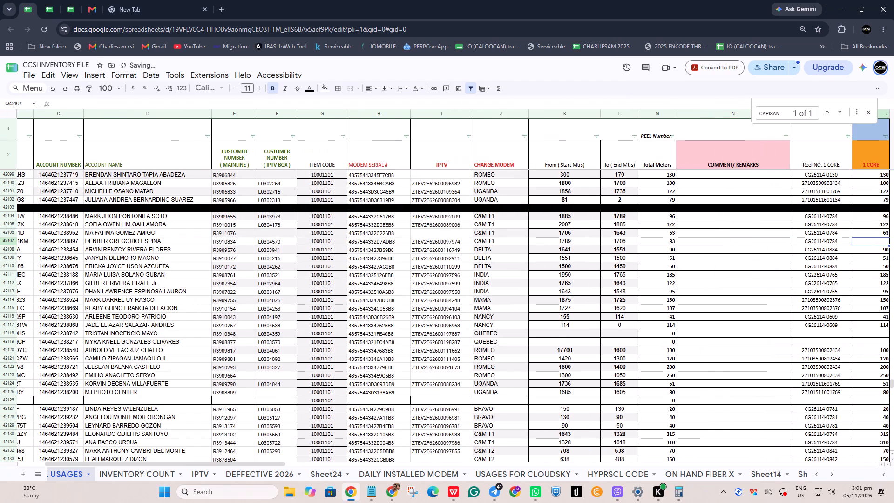
Fill row 42107's materials: 83 for 1 core, 4 S-clamps, 1 house bracket C-type hook and 1 mid-span two-slot hook.
type("83")
key("Tab")
key("Tab")
key("Tab")
key("Tab")
key("Left")
key("Left")
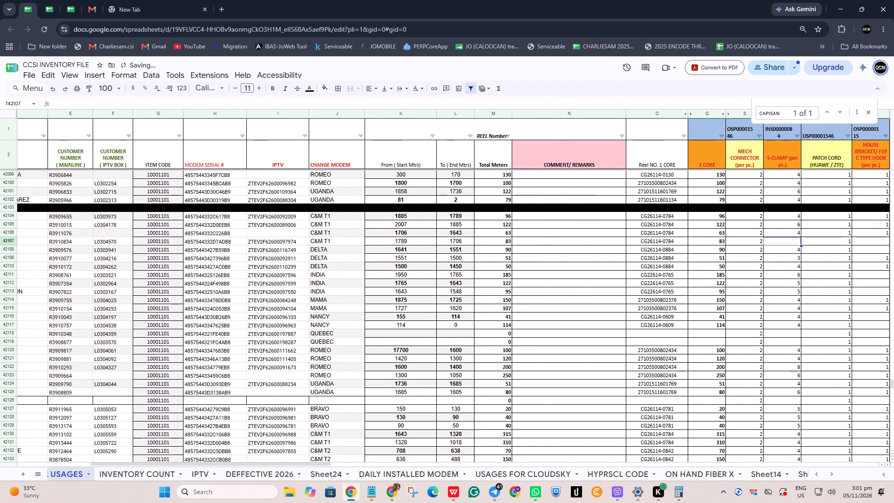
key("4")
key("Tab")
key("Tab")
key("1")
key("Tab")
key("1")
key("Tab")
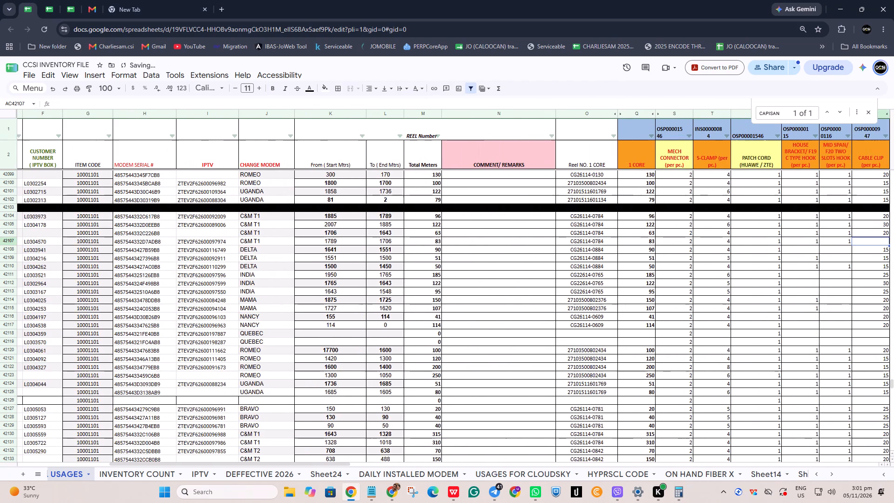
Enter 20 cable clips and 20 four-inch cable ties for the C&M T1 record in row 42107.
key("Tab")
key("Left")
type("20")
key("Tab")
type("20")
key("Tab")
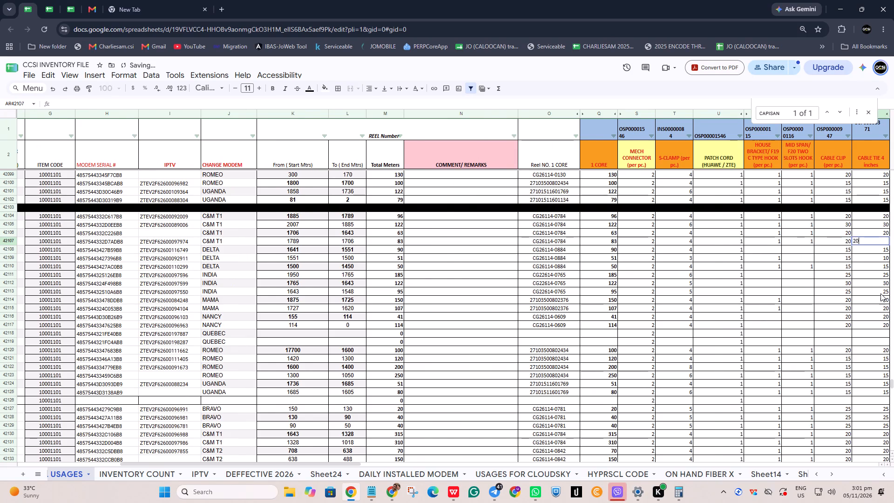